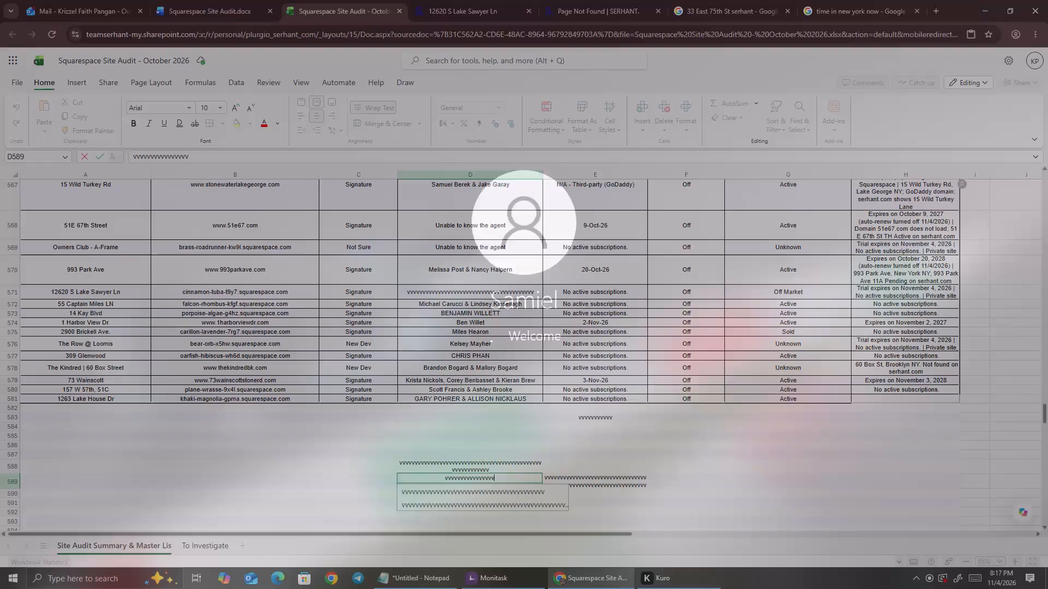
Clear the stray v characters from columns D and E in rows 588 and 589 by pasting blank cells over them.
click(568, 460)
click(530, 450)
key(ctrl+c)
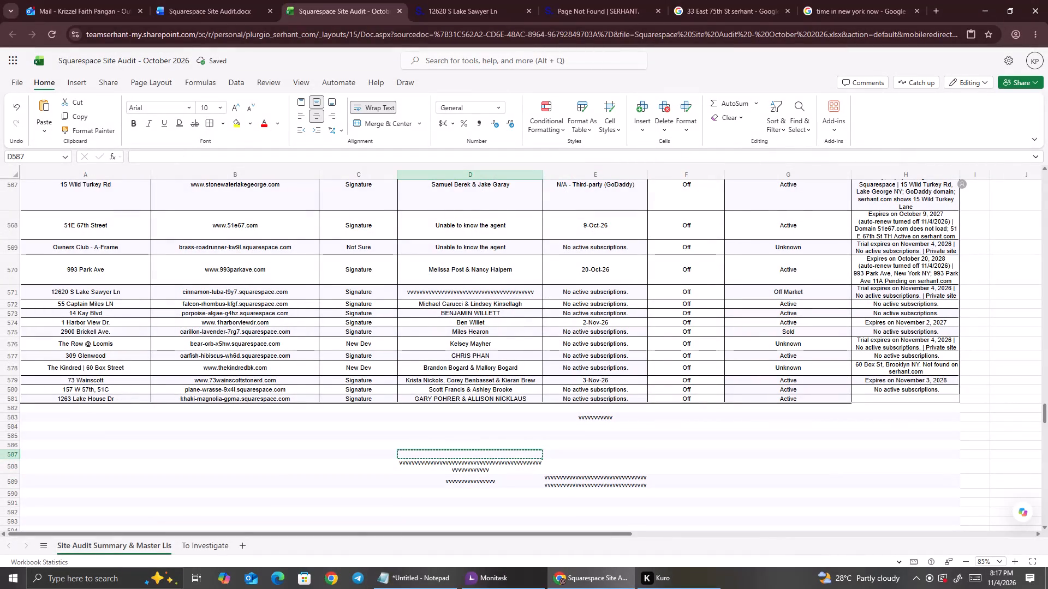
click(646, 466)
key(ctrl+c)
click(511, 466)
key(ctrl+v)
click(379, 477)
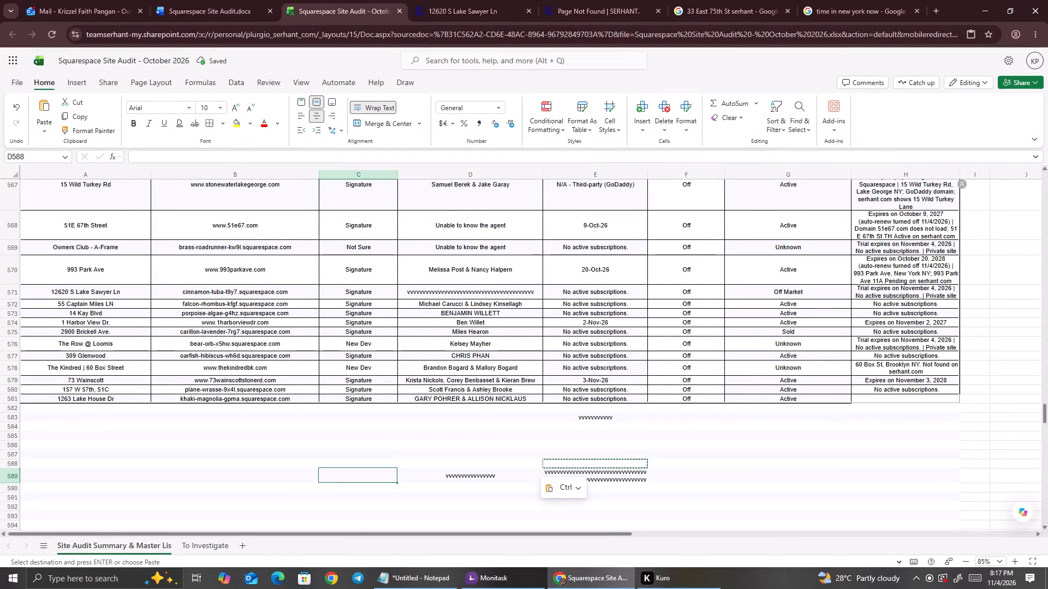
key(ctrl+c)
click(472, 478)
key(ctrl+v)
click(569, 475)
key(ctrl+v)
Clear the stray v characters from cell E583 by pasting a blank cell over it.
click(653, 410)
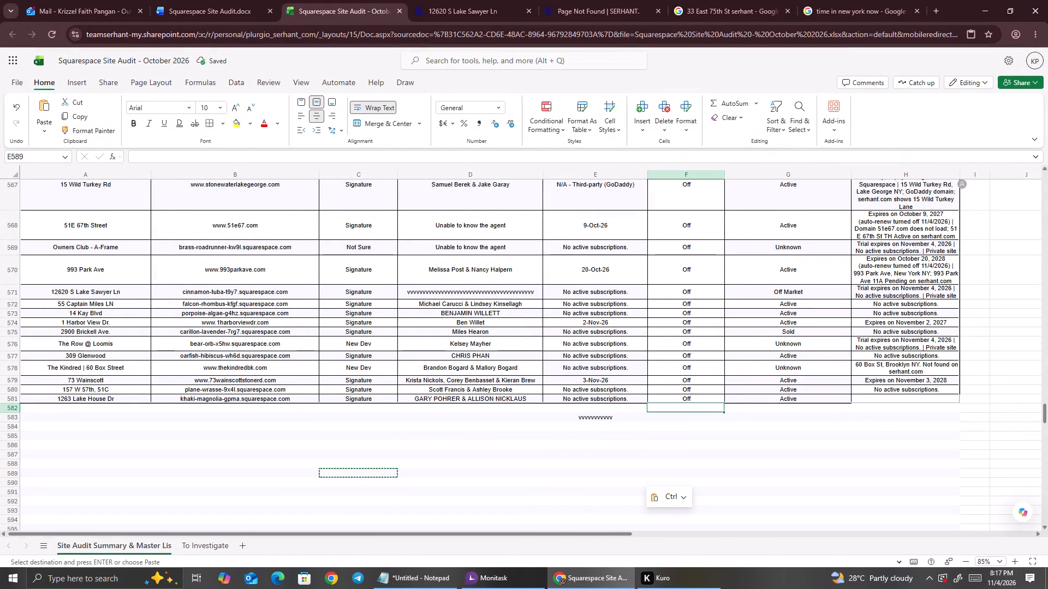
click(650, 424)
click(662, 414)
key(ctrl+c)
click(608, 419)
key(ctrl+v)
click(622, 472)
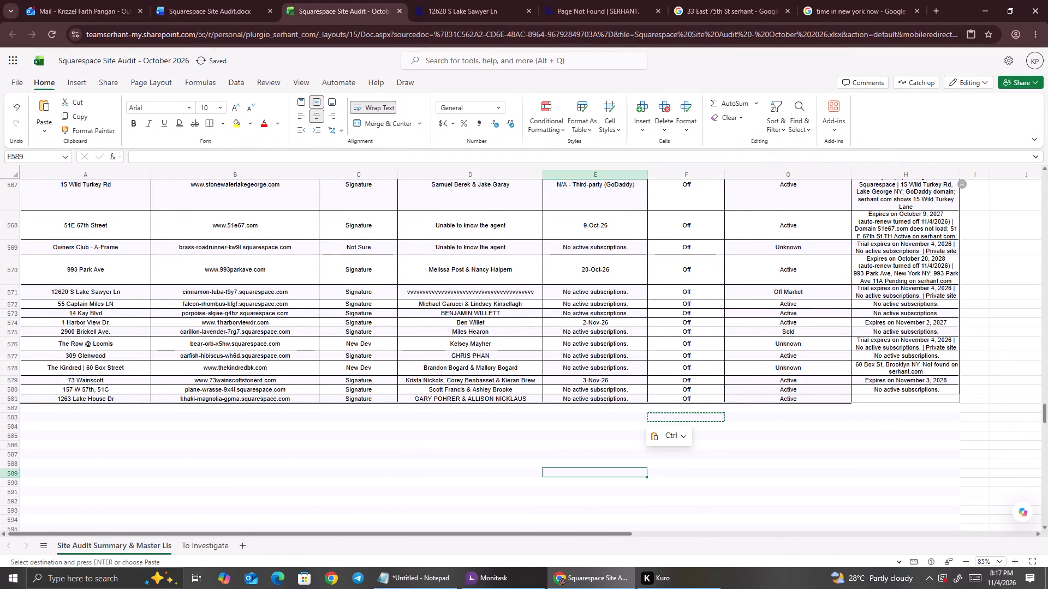
scroll(372, 449, up, 3)
scroll(378, 422, down, 1)
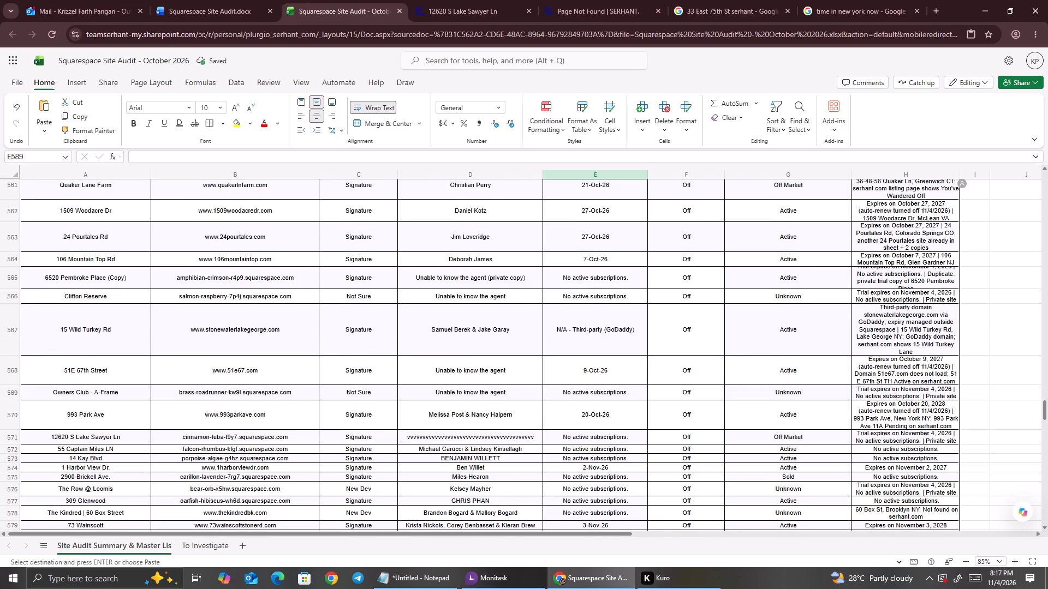
click(523, 436)
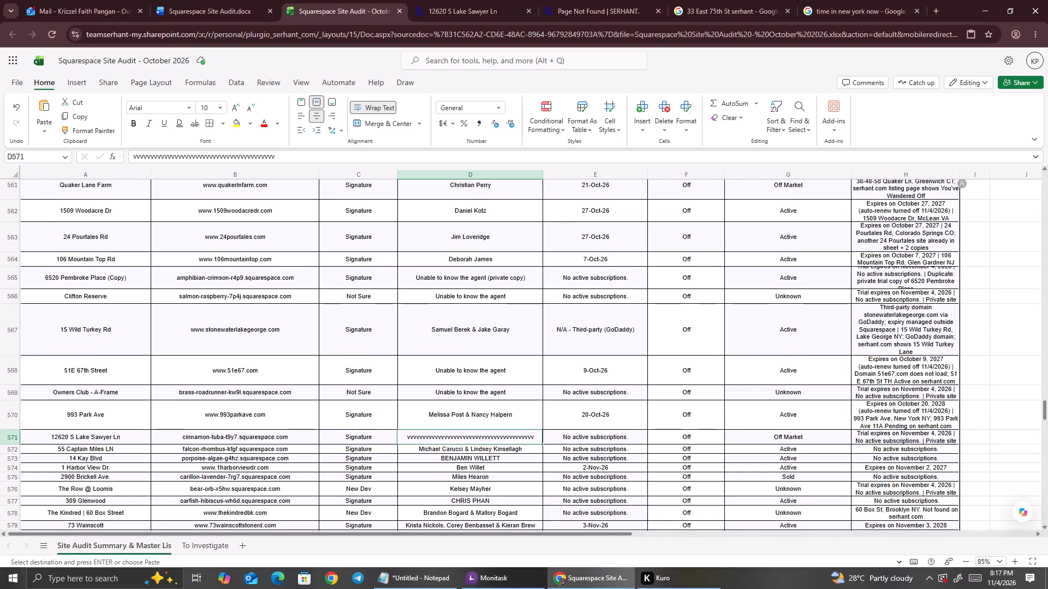
click(460, 0)
scroll(715, 375, down, 2)
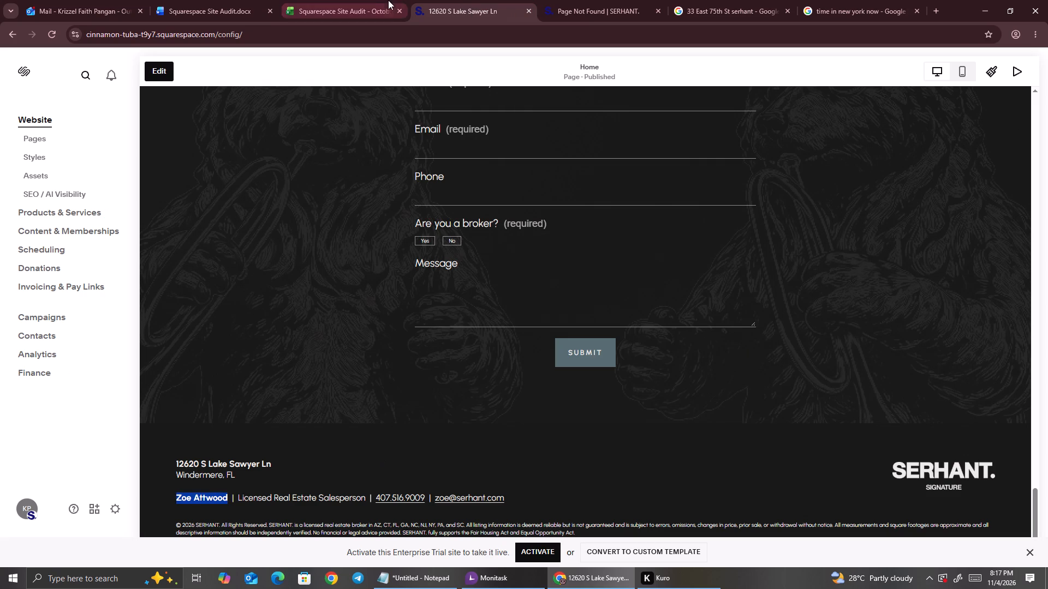
key(alt+Tab)
key(ctrl+a)
key(ctrl+c)
click(323, 0)
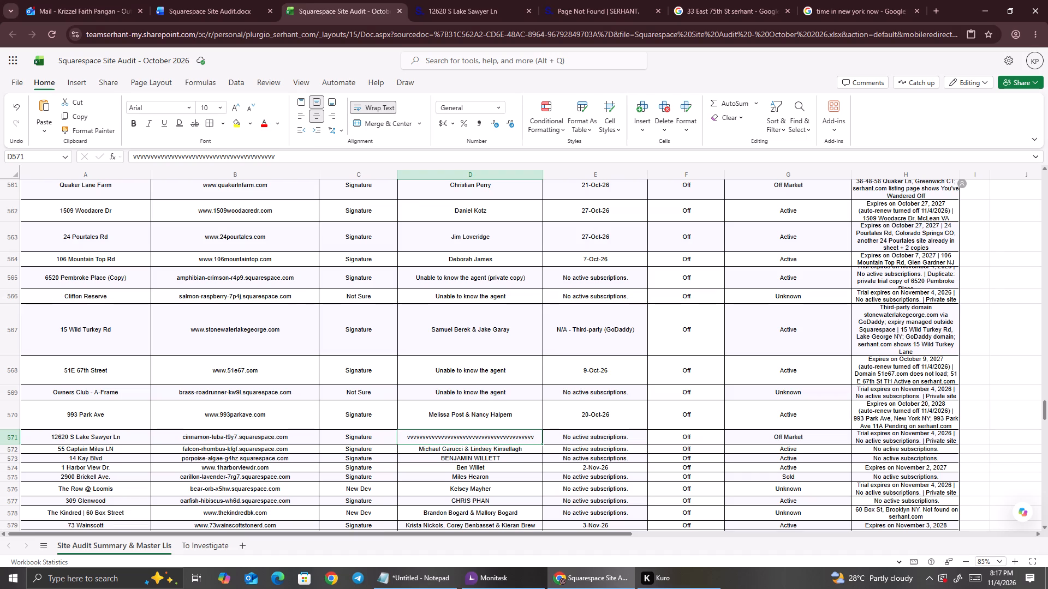
click(468, 450)
click(473, 438)
key(ctrl+v)
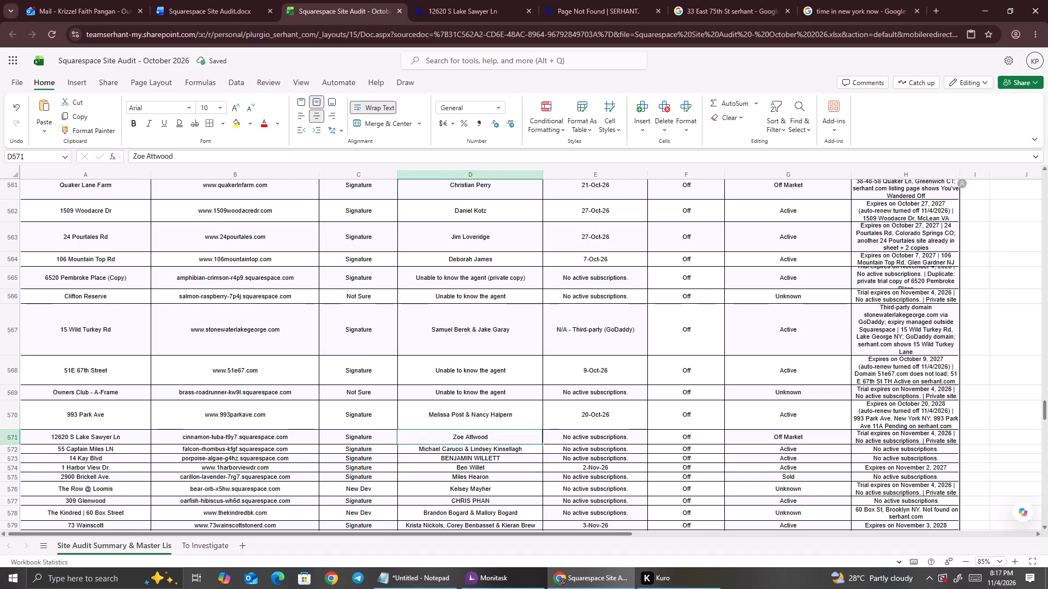
drag(158, 1, 168, 0)
click(431, 0)
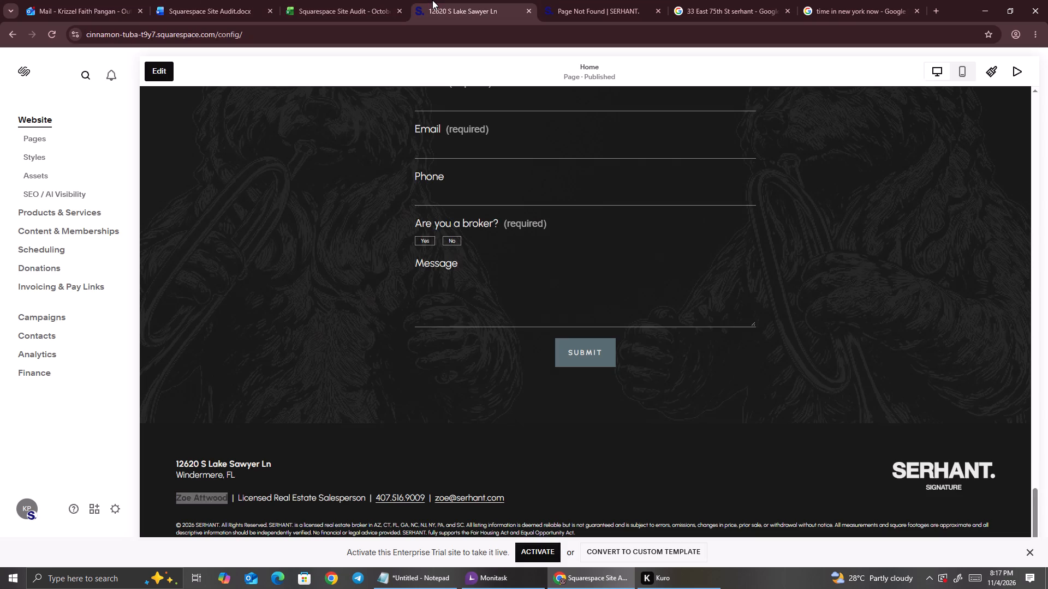
click(12, 34)
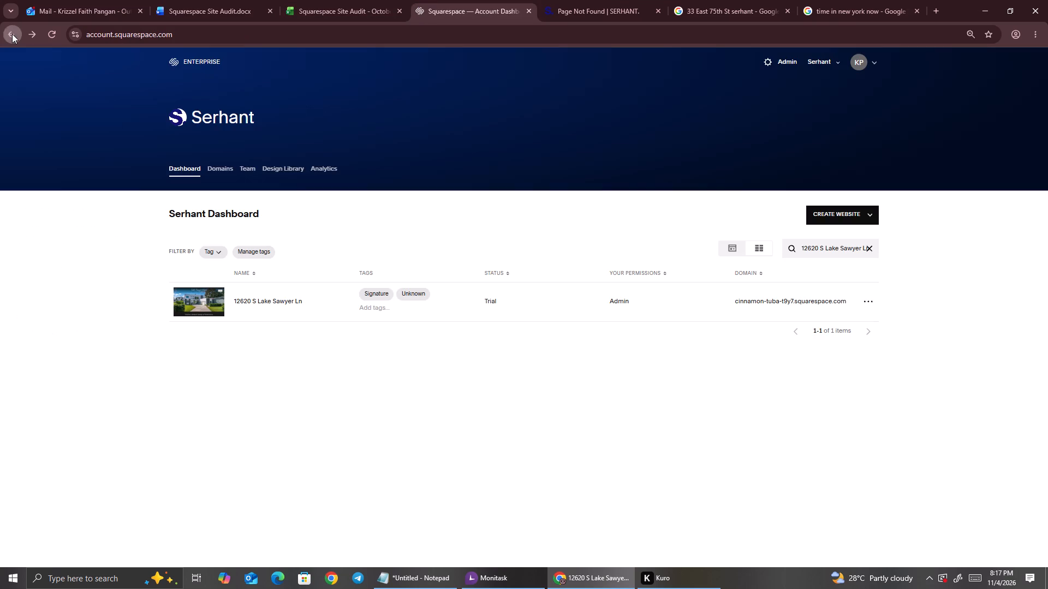
drag(424, 291, 431, 296)
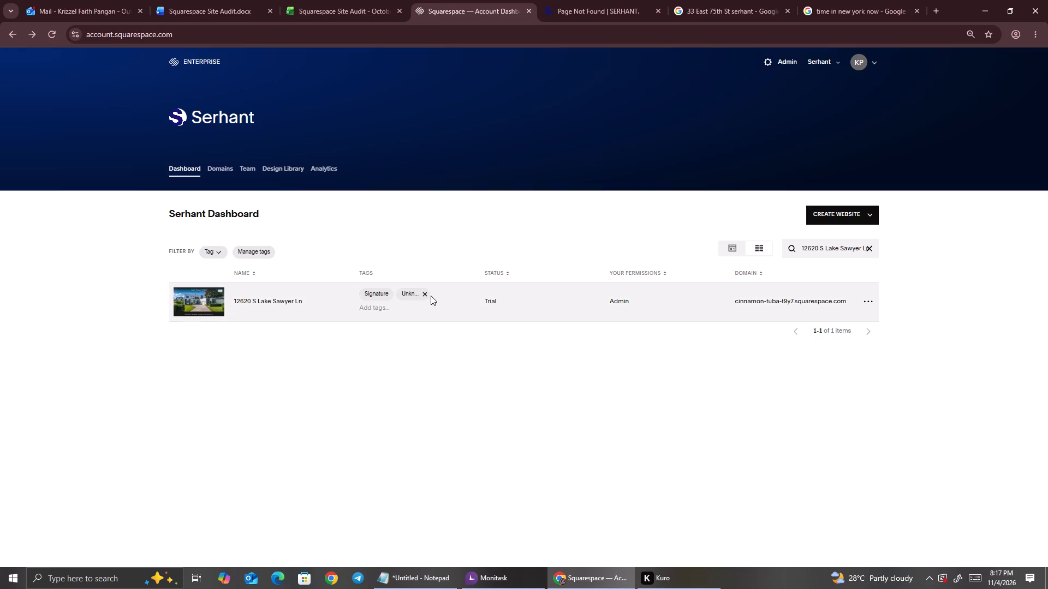
click(426, 292)
click(373, 308)
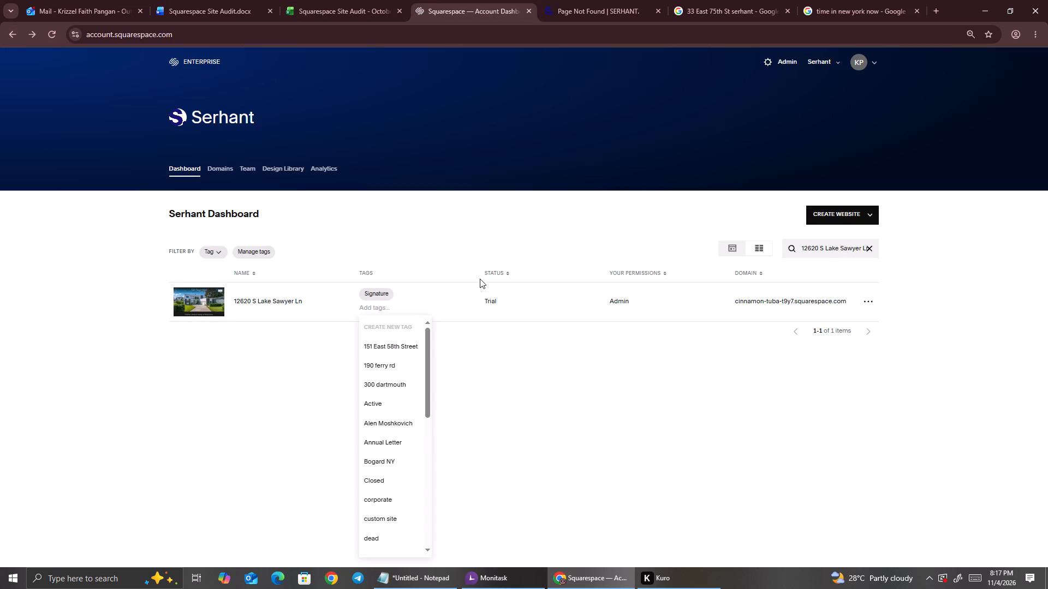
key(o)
key(Down)
key(Return)
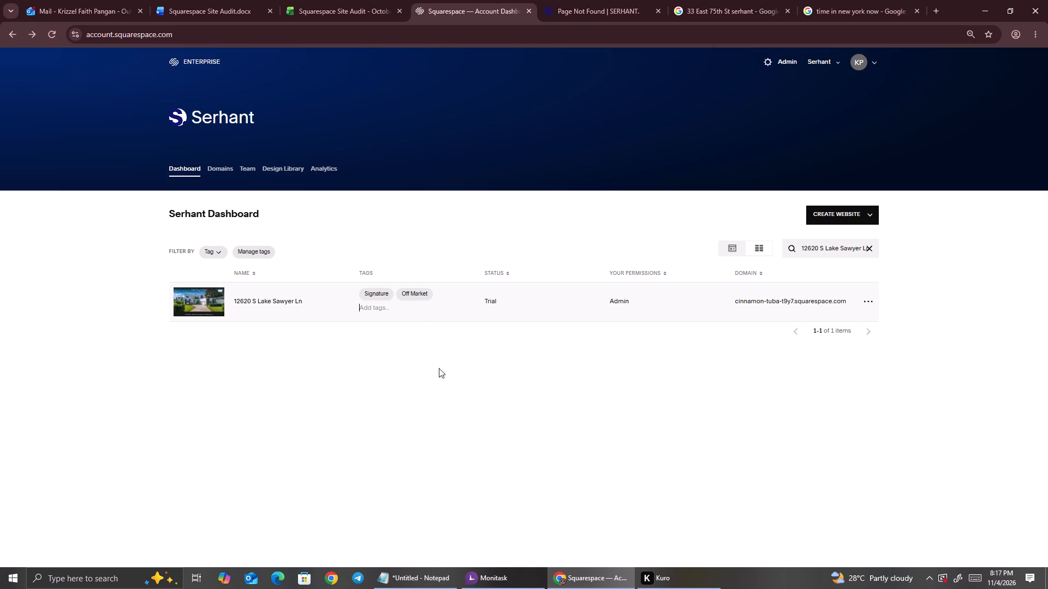
click(437, 380)
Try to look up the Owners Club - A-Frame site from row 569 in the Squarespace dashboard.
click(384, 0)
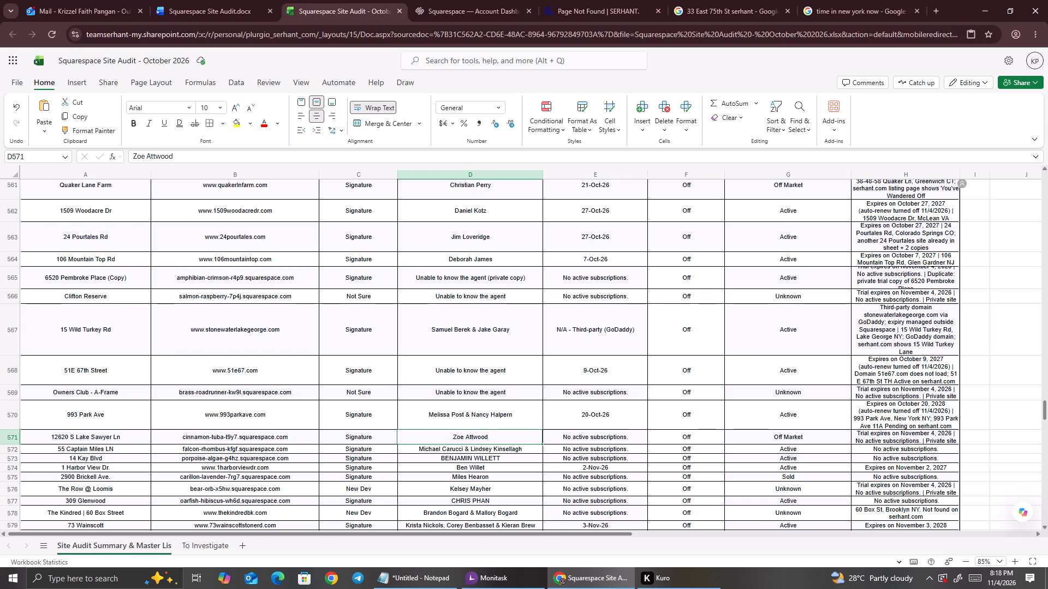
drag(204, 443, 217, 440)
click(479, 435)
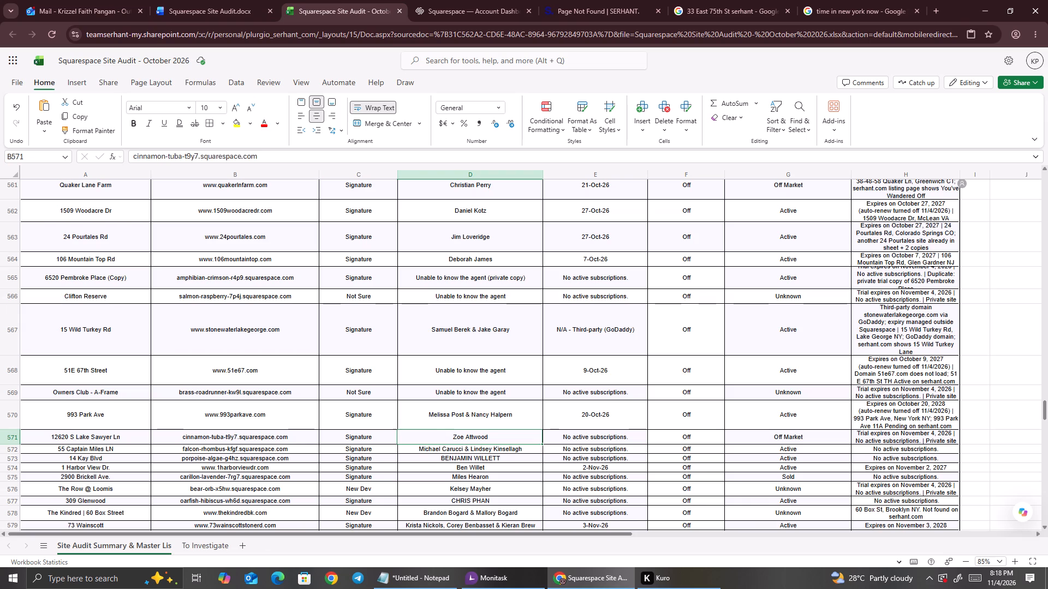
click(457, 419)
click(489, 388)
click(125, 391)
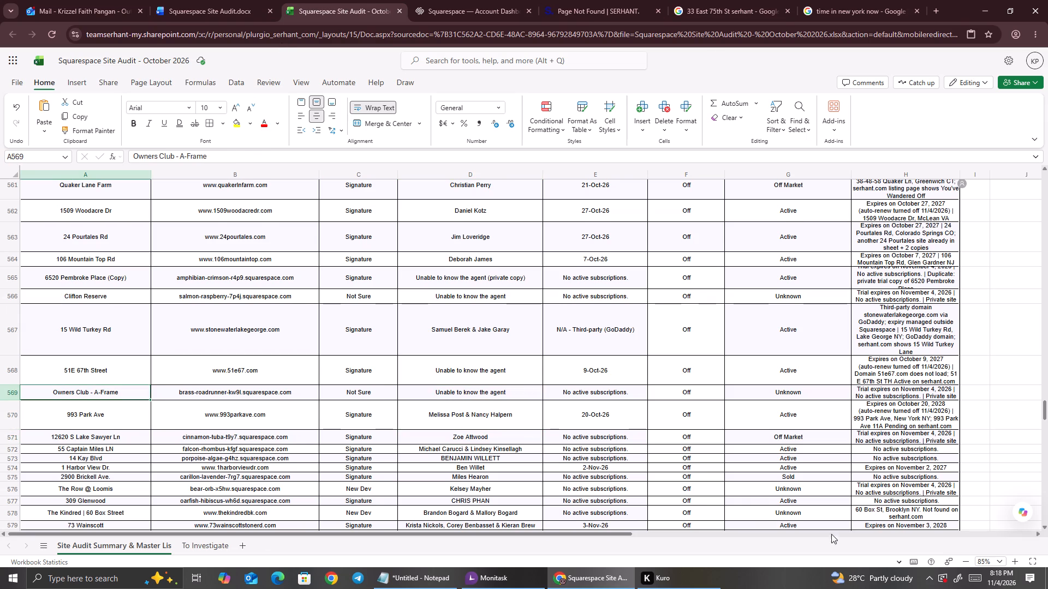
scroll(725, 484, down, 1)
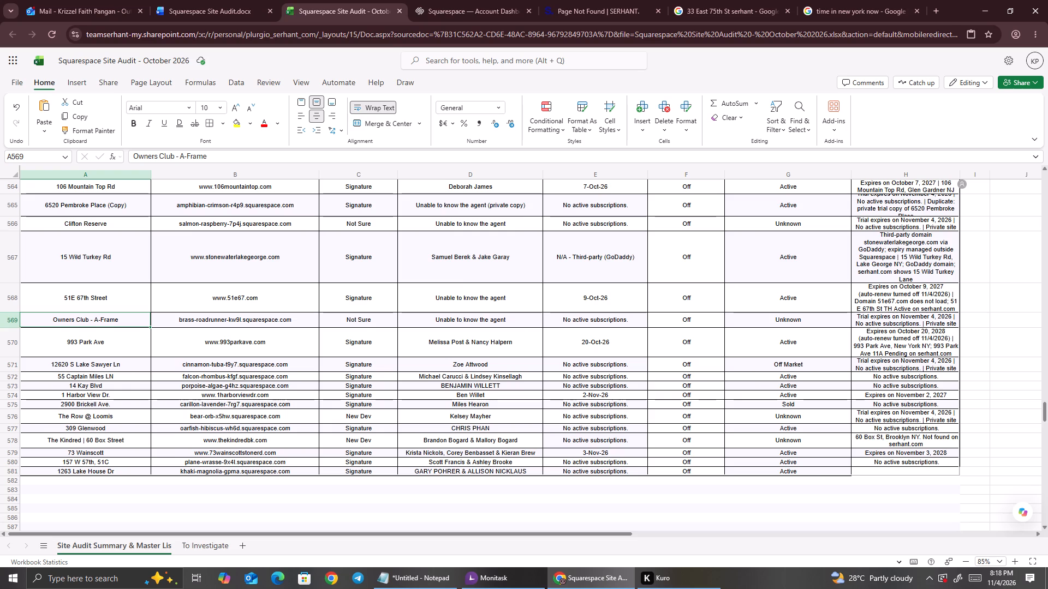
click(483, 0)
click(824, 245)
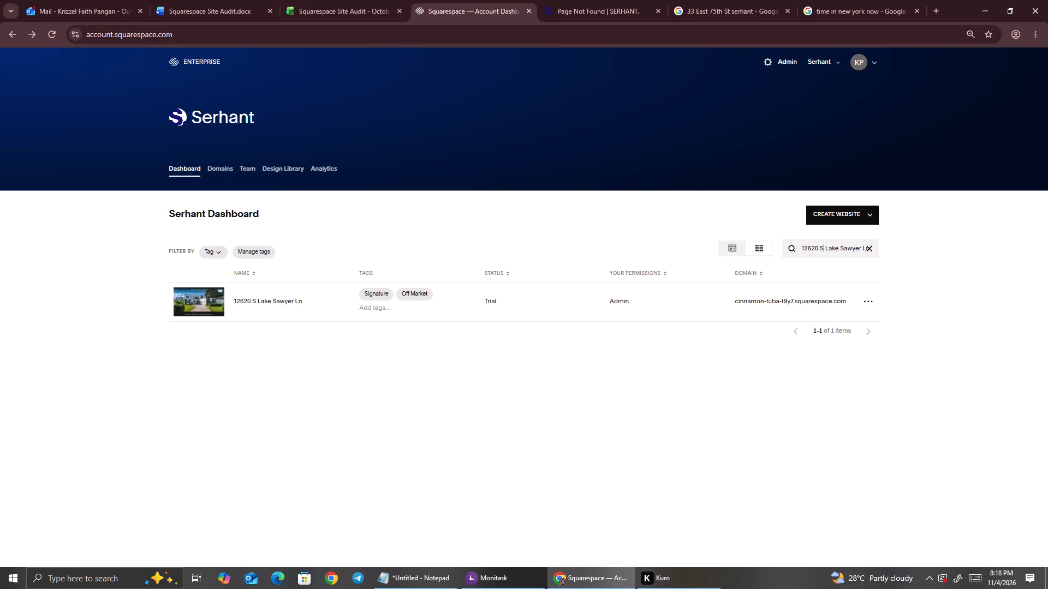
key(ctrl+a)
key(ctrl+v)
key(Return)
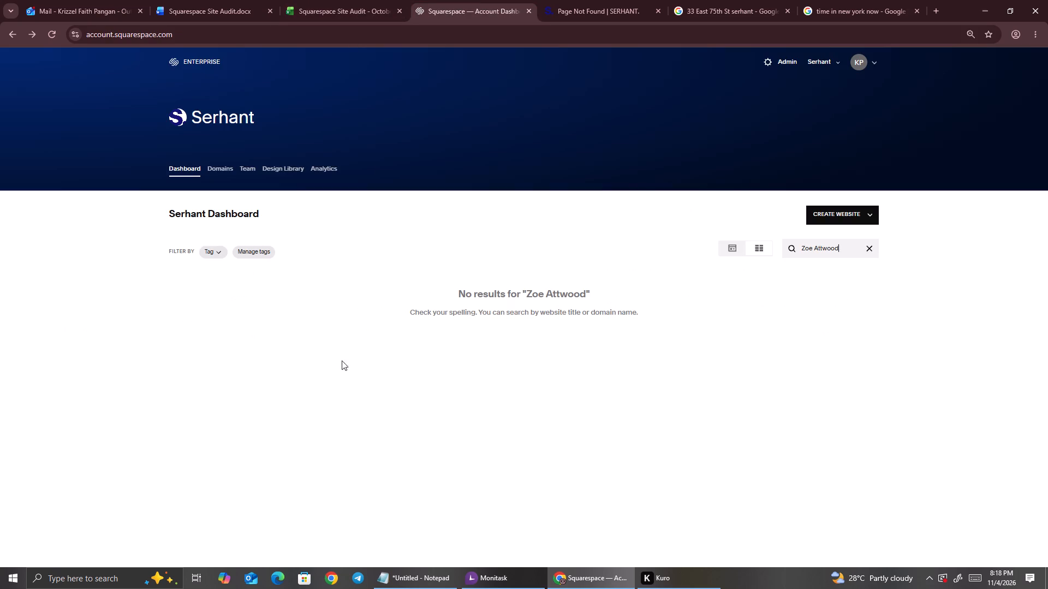
Copy the name Owners Club - A-Frame from cell A569 and search the Squarespace dashboard for it.
key(alt+Tab)
click(354, 0)
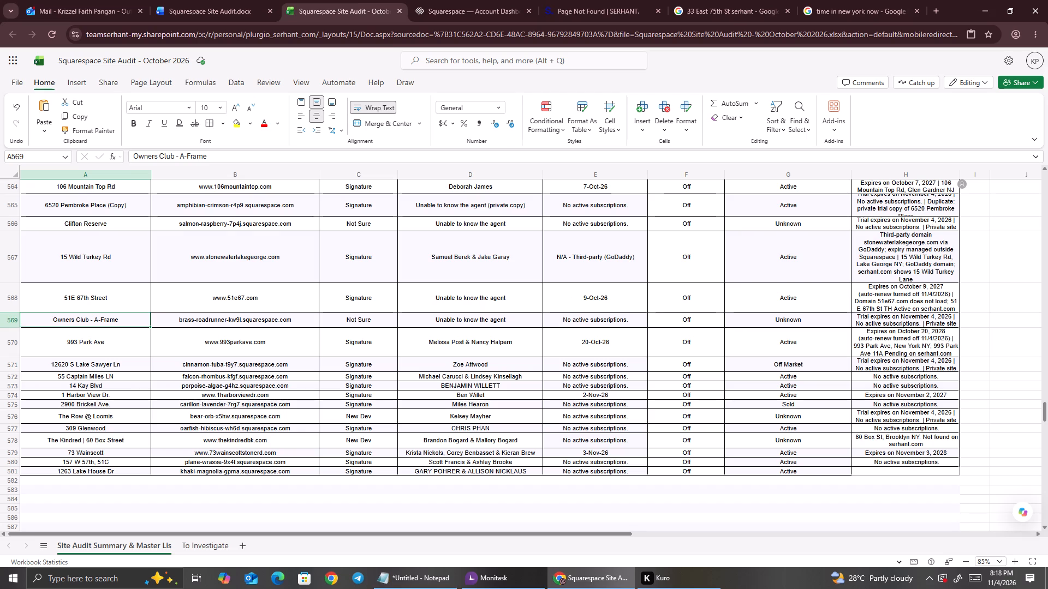
click(160, 334)
click(121, 329)
click(121, 323)
key(ctrl+c)
key(ctrl+c)
click(469, 0)
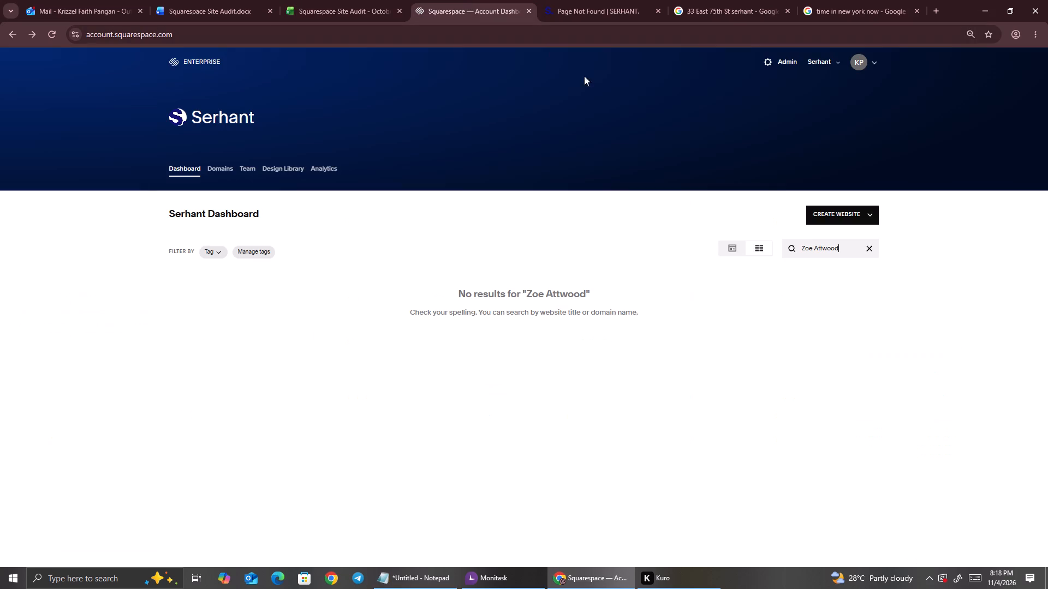
click(825, 254)
key(ctrl+a)
key(ctrl+v)
key(Return)
key(Return)
key(Return)
key(Return)
key(Return)
key(Return)
key(Return)
key(Return)
key(Return)
key(Return)
key(Return)
key(Return)
key(Return)
key(Return)
key(Return)
key(Return)
key(Return)
key(Return)
key(Return)
key(Return)
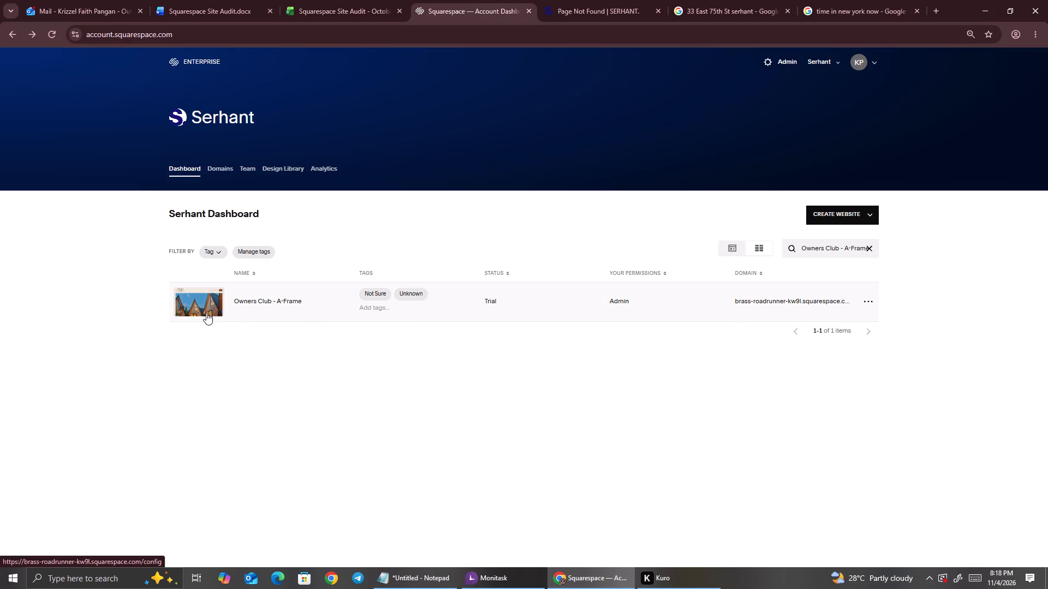
Open the Owners Club - A-Frame site and copy the agent's name from its footer into Notepad, replacing the existing text.
click(208, 310)
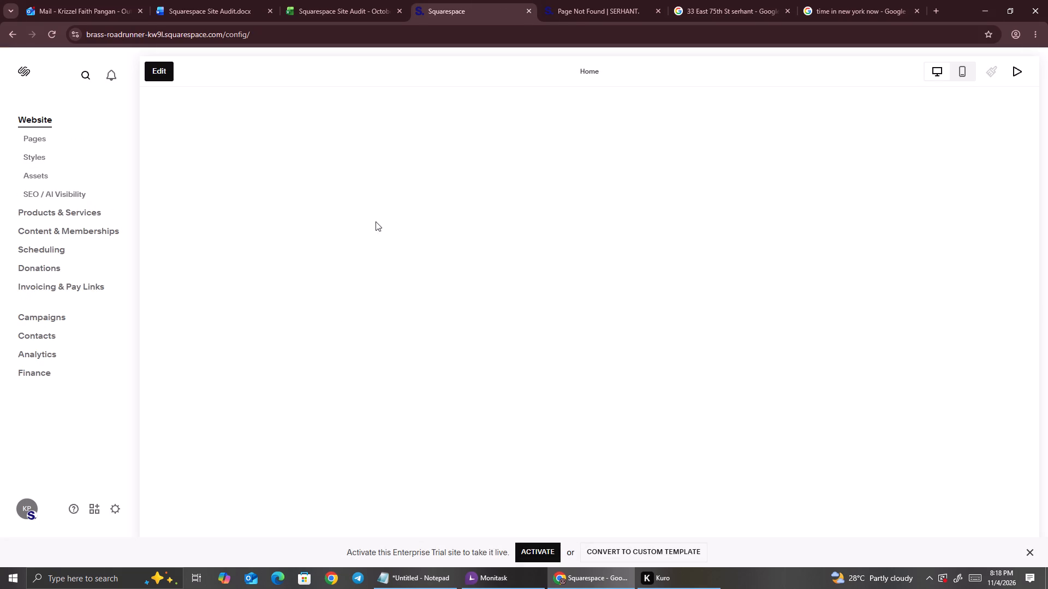
scroll(918, 299, down, 9)
scroll(858, 367, down, 5)
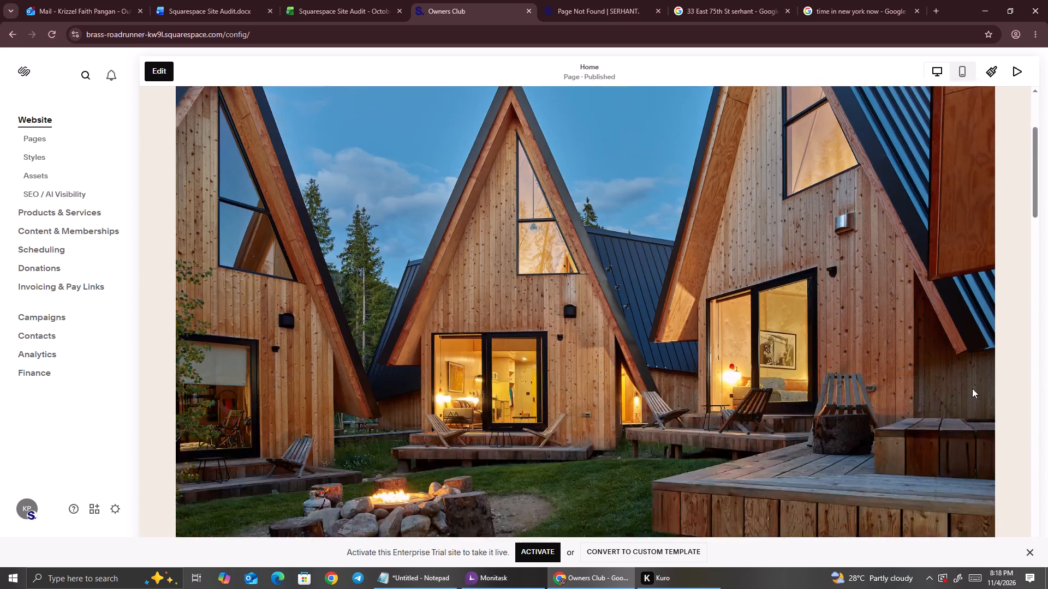
drag(1036, 203, 1041, 578)
scroll(889, 502, down, 4)
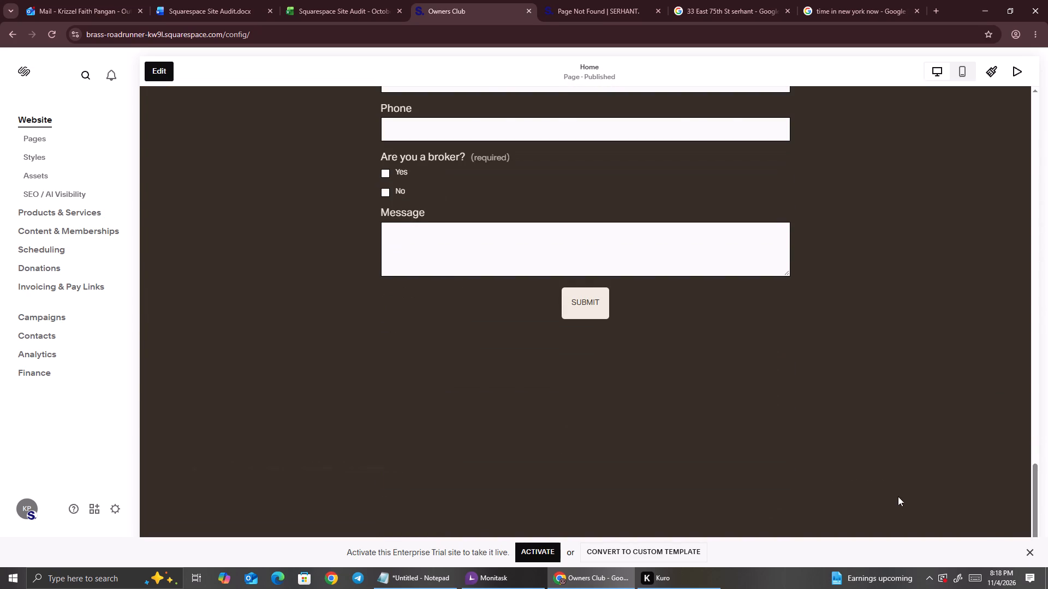
scroll(898, 496, down, 5)
scroll(500, 517, down, 3)
drag(163, 472, 200, 465)
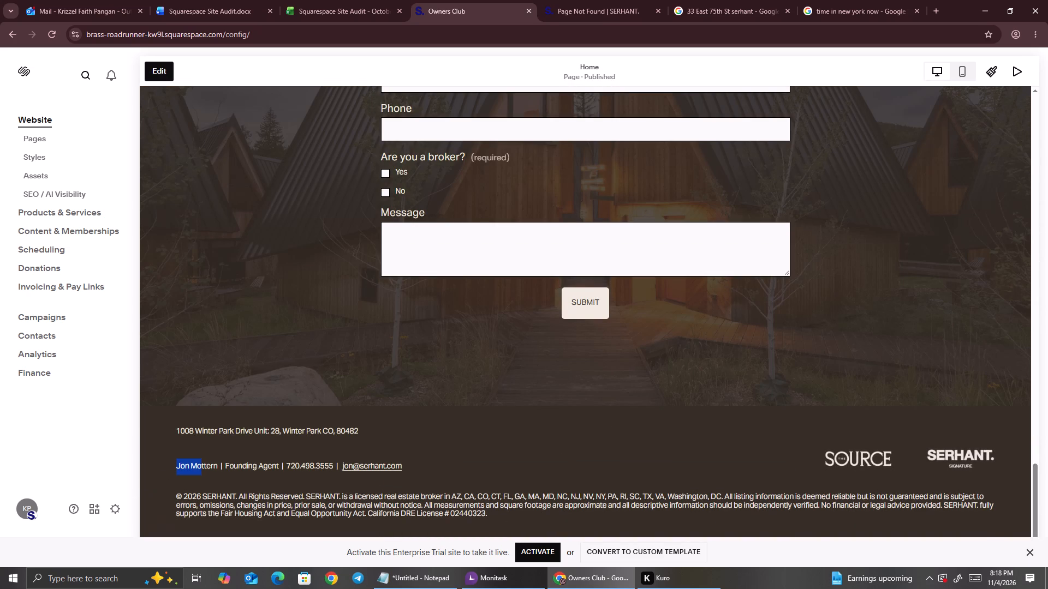
drag(200, 465, 218, 464)
key(ctrl+c)
key(alt+Tab)
key(ctrl+a)
key(ctrl+v)
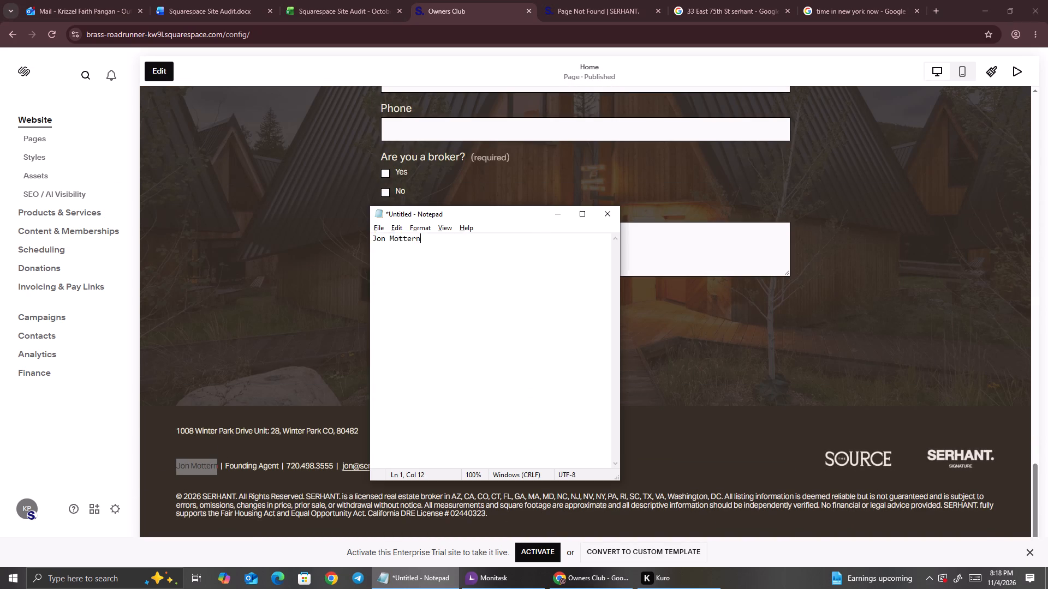
key(alt+Tab)
key(alt+Tab)
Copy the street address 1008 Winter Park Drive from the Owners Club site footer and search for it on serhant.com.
click(409, 0)
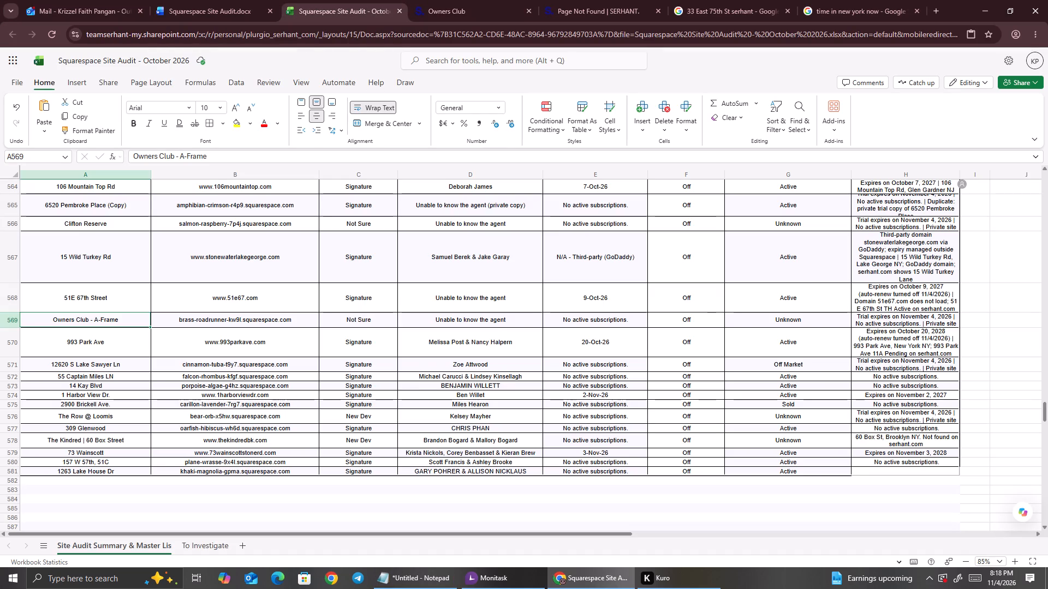
click(465, 0)
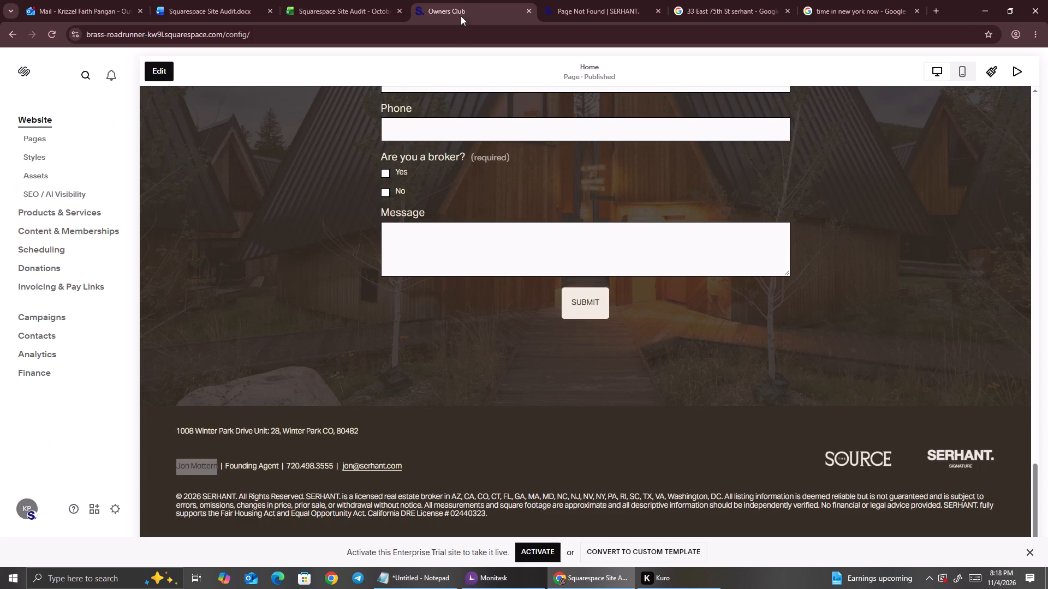
drag(171, 432, 265, 432)
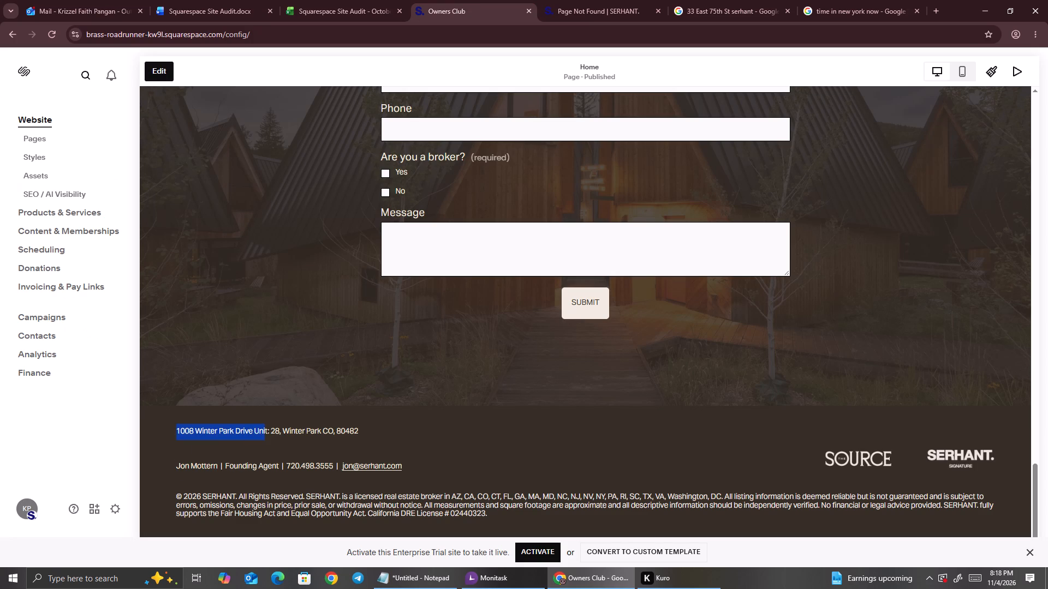
drag(265, 432, 252, 433)
key(ctrl+c)
click(749, 0)
click(663, 0)
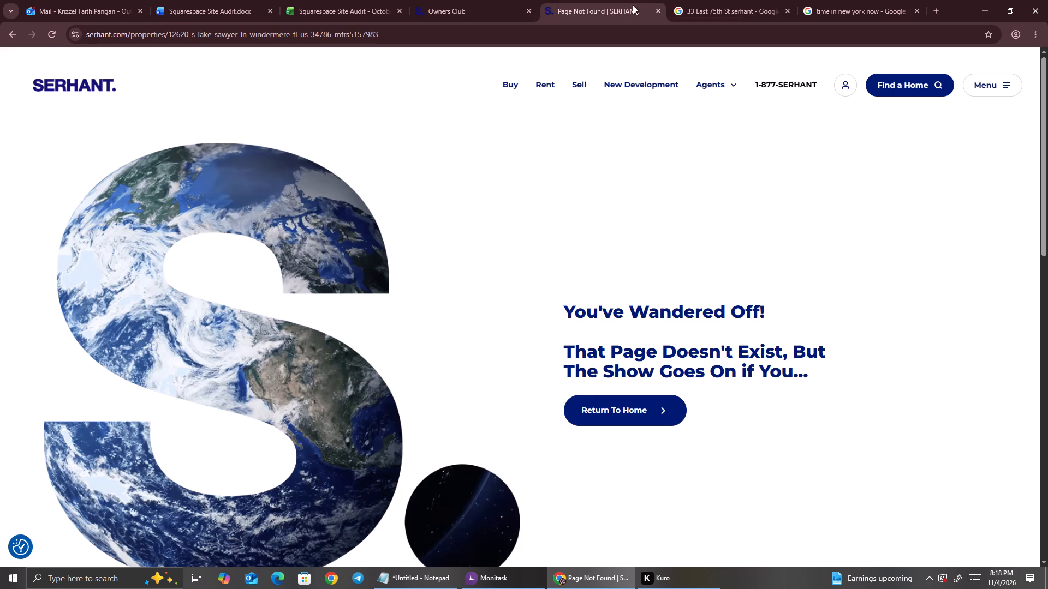
click(10, 33)
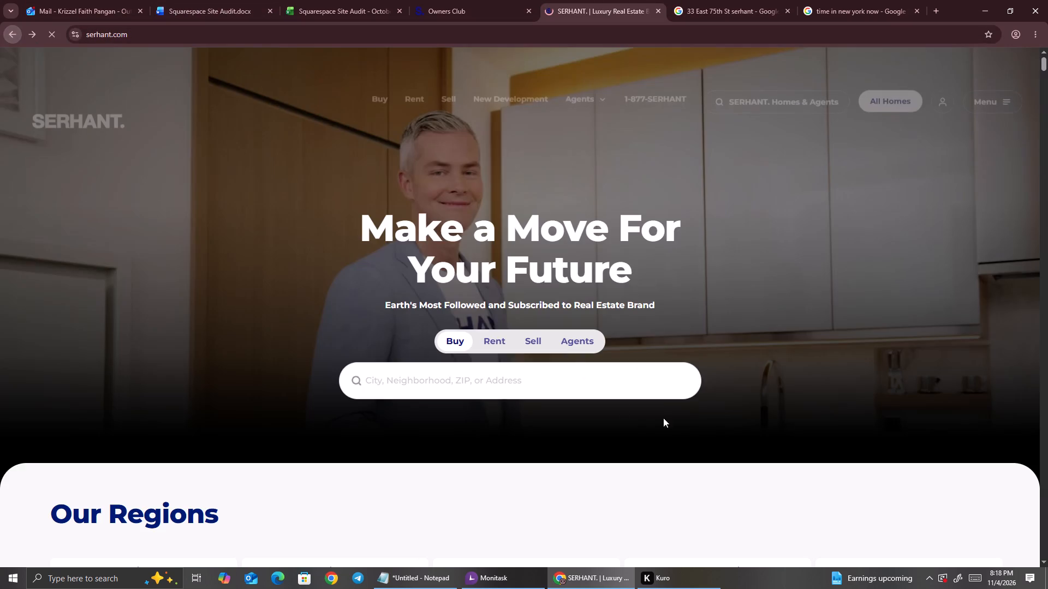
click(547, 384)
key(ctrl+v)
key(Return)
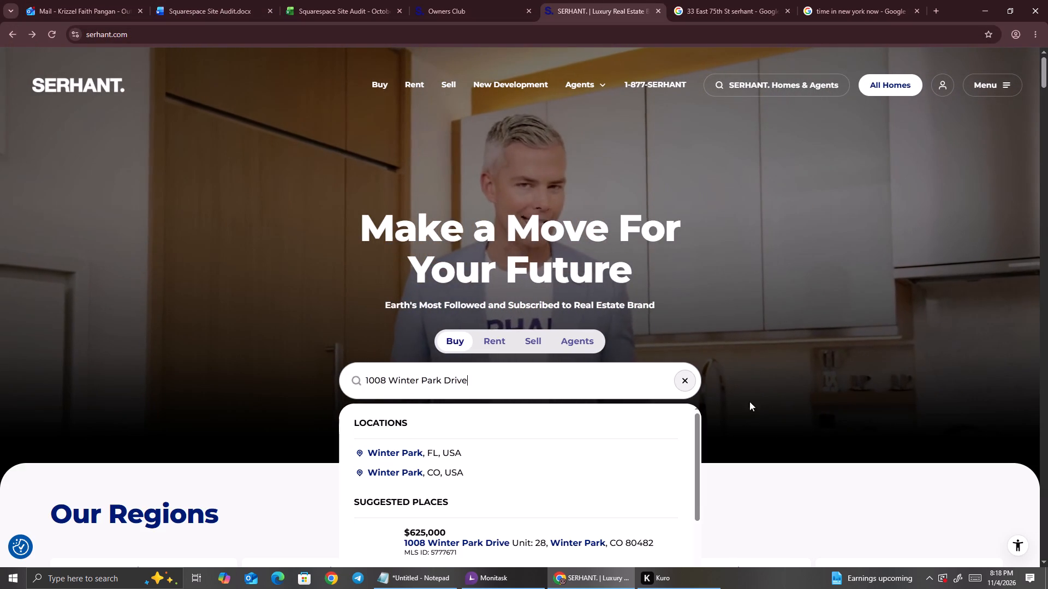
scroll(767, 498, down, 1)
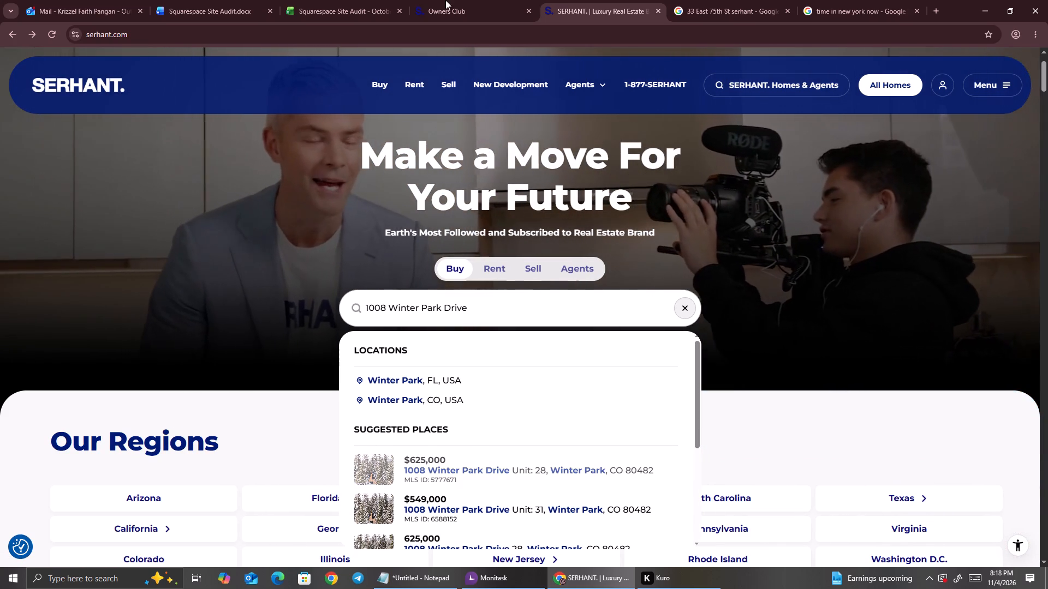
In the audit sheet, set the listing status of Owners Club - A-Frame in G569 to Active, copied from G570.
click(452, 0)
click(252, 0)
click(307, 0)
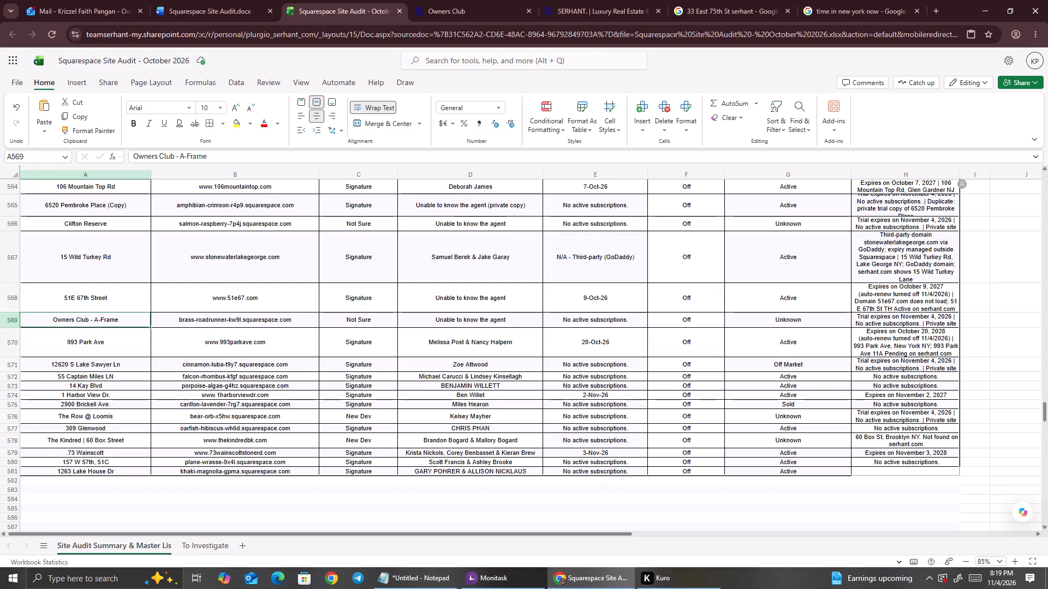
click(792, 342)
key(ctrl+c)
click(797, 319)
key(ctrl+v)
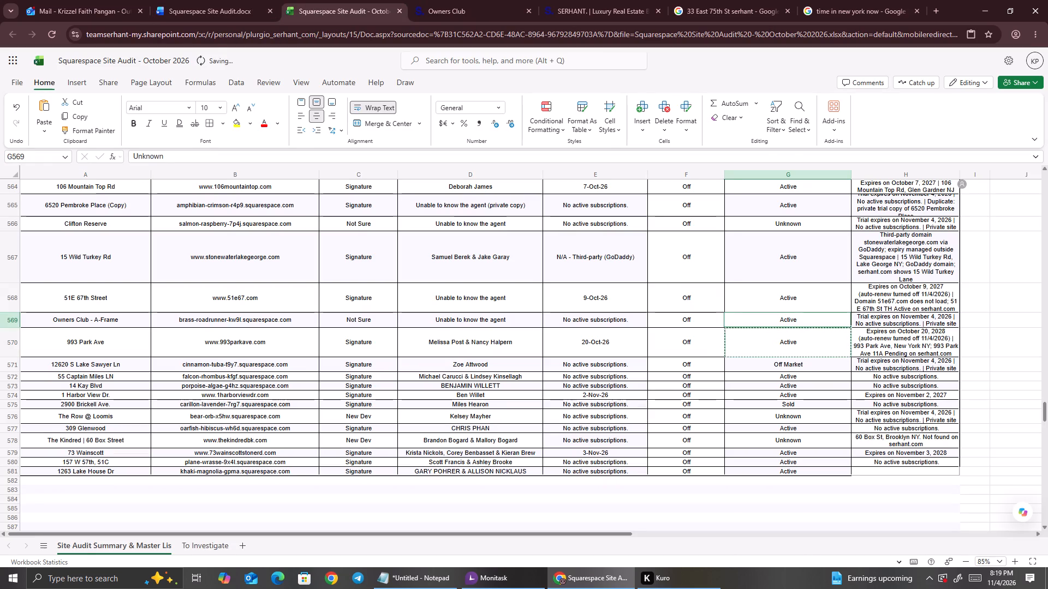
click(799, 371)
Copy the agent's name from Notepad into cell D569 for Owners Club - A-Frame.
key(alt+Tab)
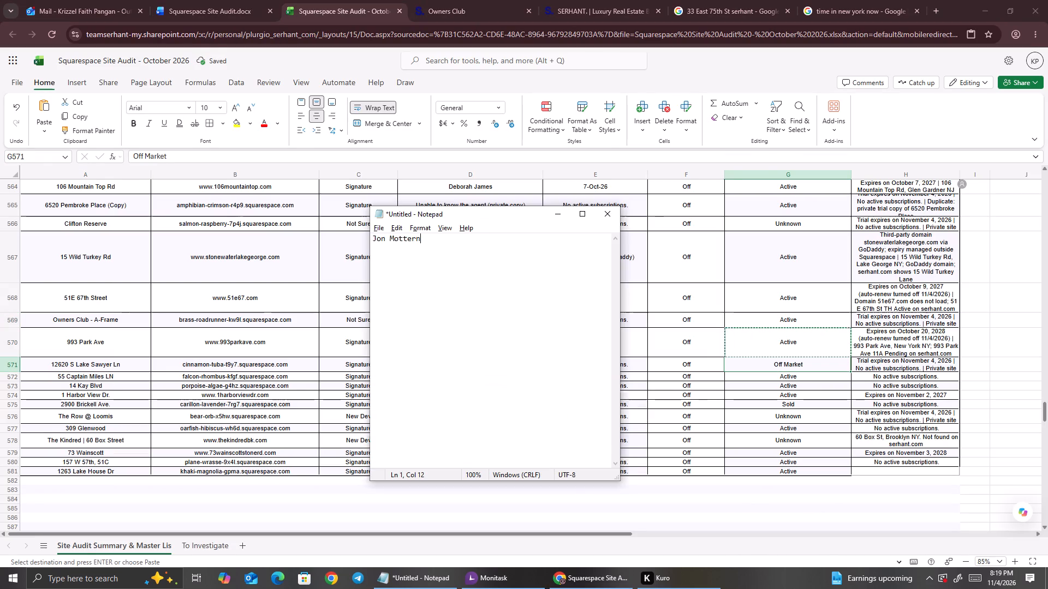
key(ctrl+a)
key(ctrl+c)
drag(337, 375, 349, 372)
click(483, 318)
key(ctrl+v)
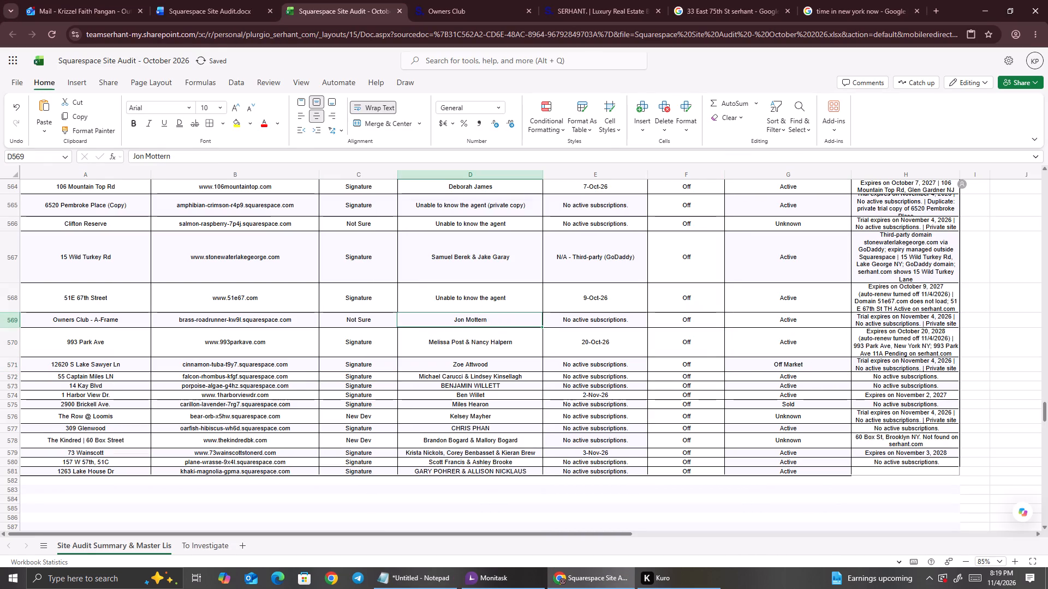
In the Squarespace dashboard, replace the Unknown tag on the Owners Club - A-Frame site with Active.
key(alt+Tab)
drag(200, 0, 205, 0)
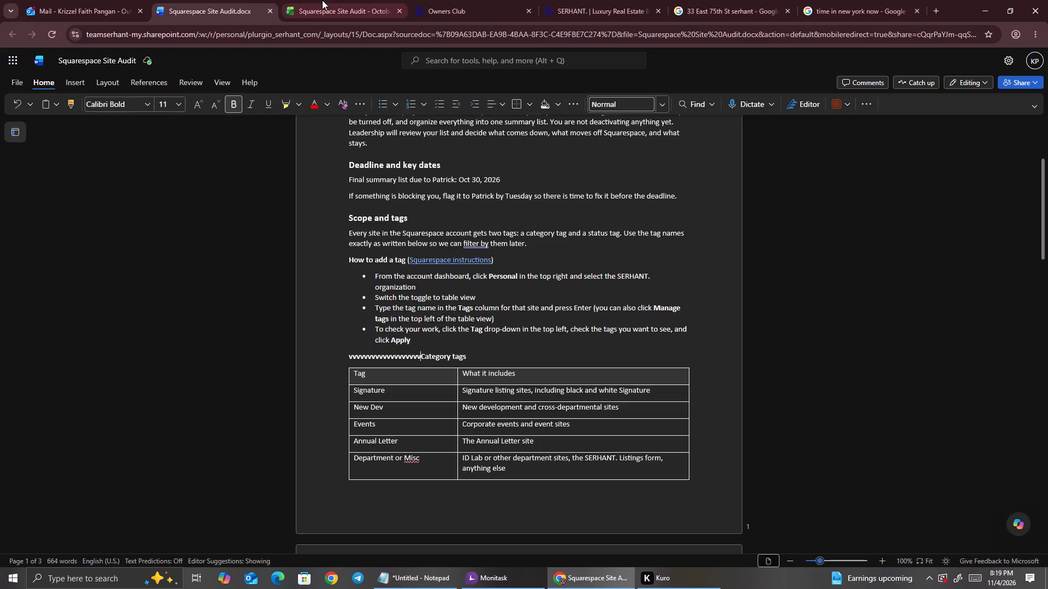
click(338, 0)
click(439, 0)
click(8, 30)
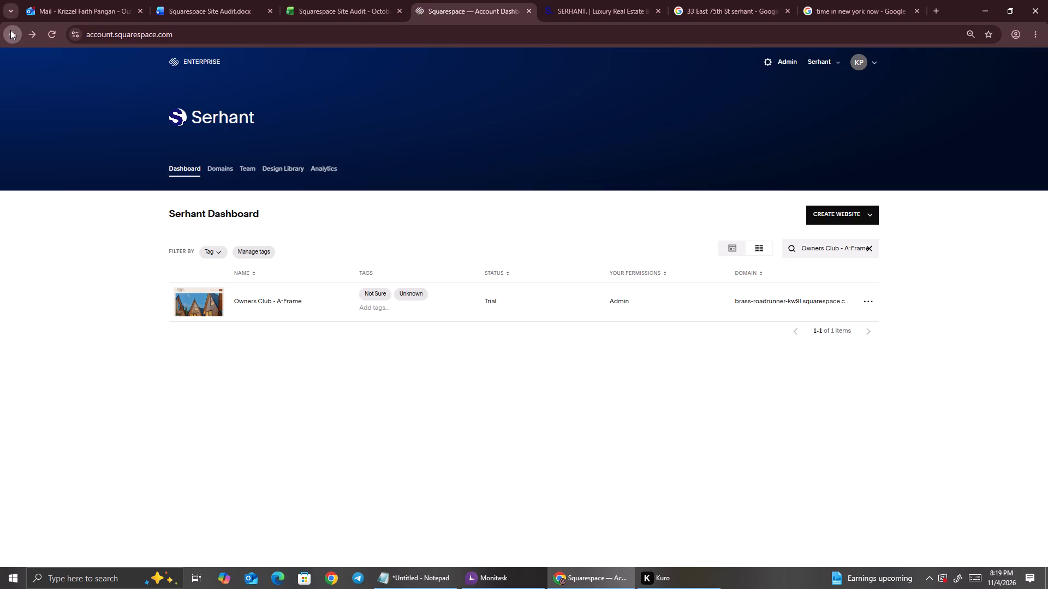
click(421, 291)
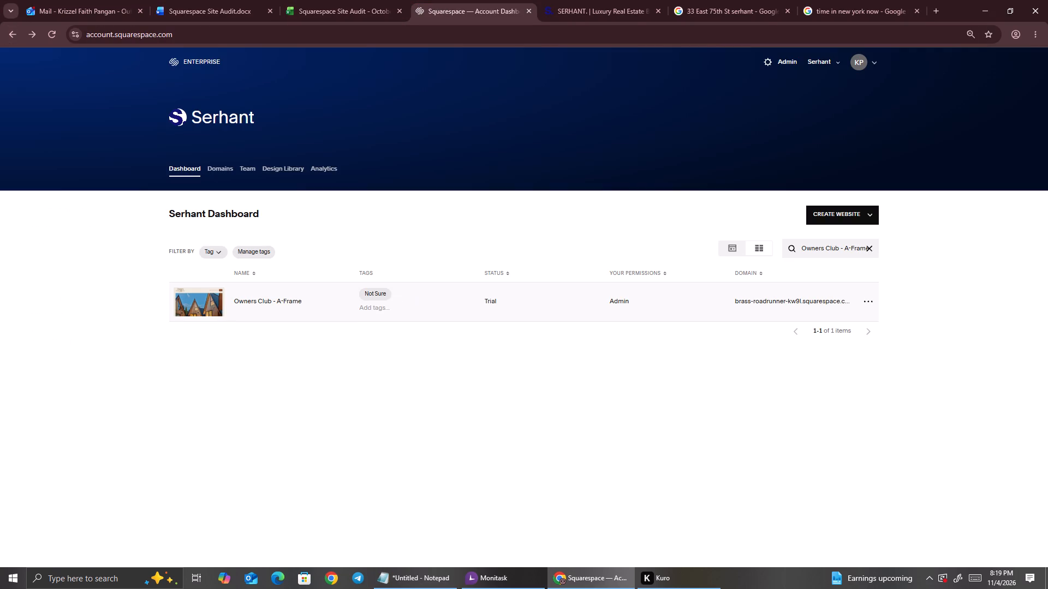
click(378, 306)
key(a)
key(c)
click(384, 346)
Reopen the Owners Club - A-Frame site and examine its footer branding to determine the site category.
click(196, 305)
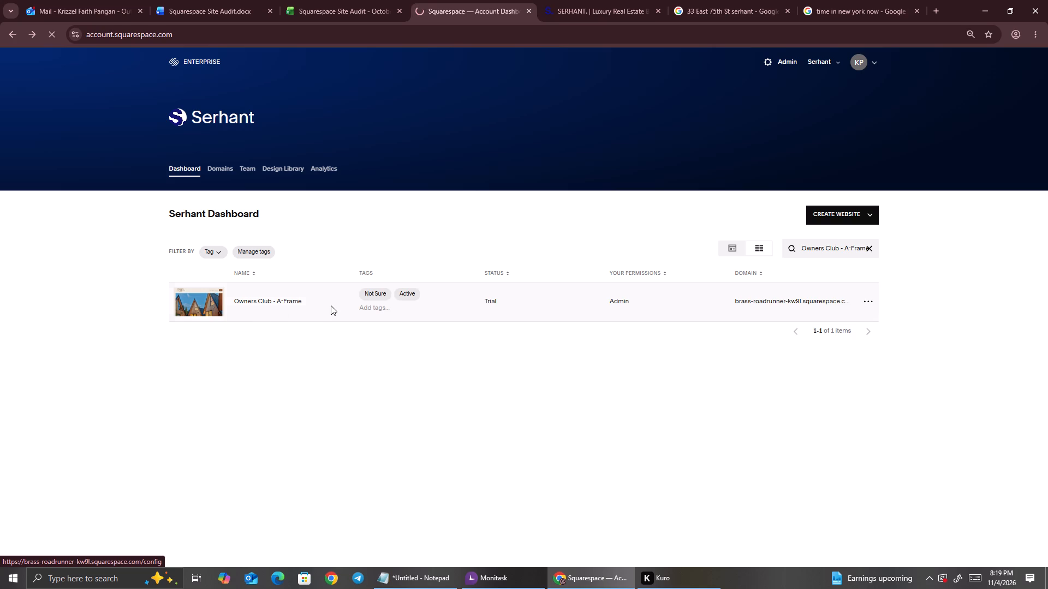
click(359, 0)
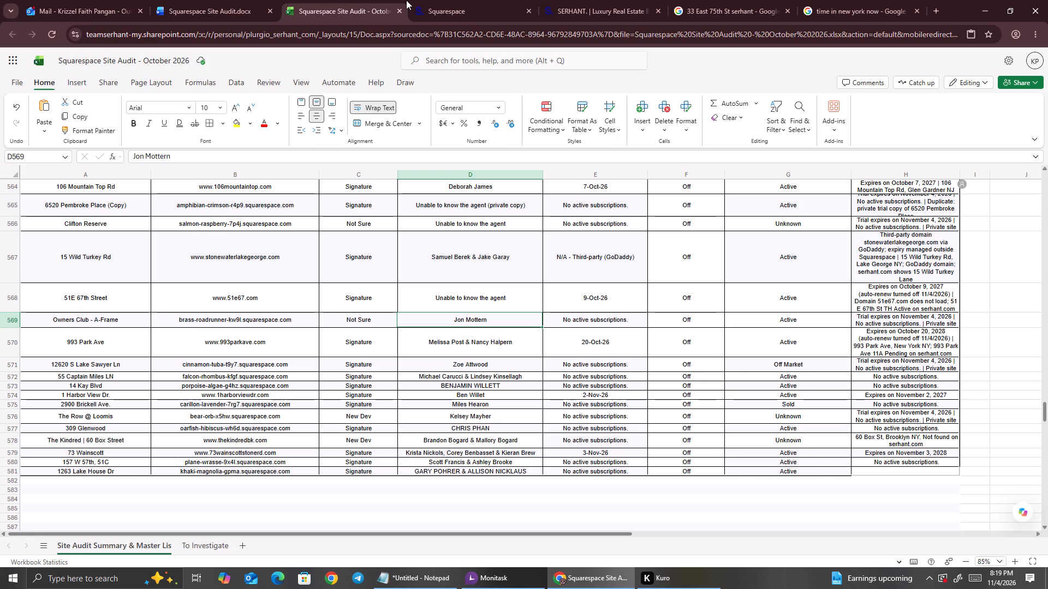
click(406, 0)
click(460, 0)
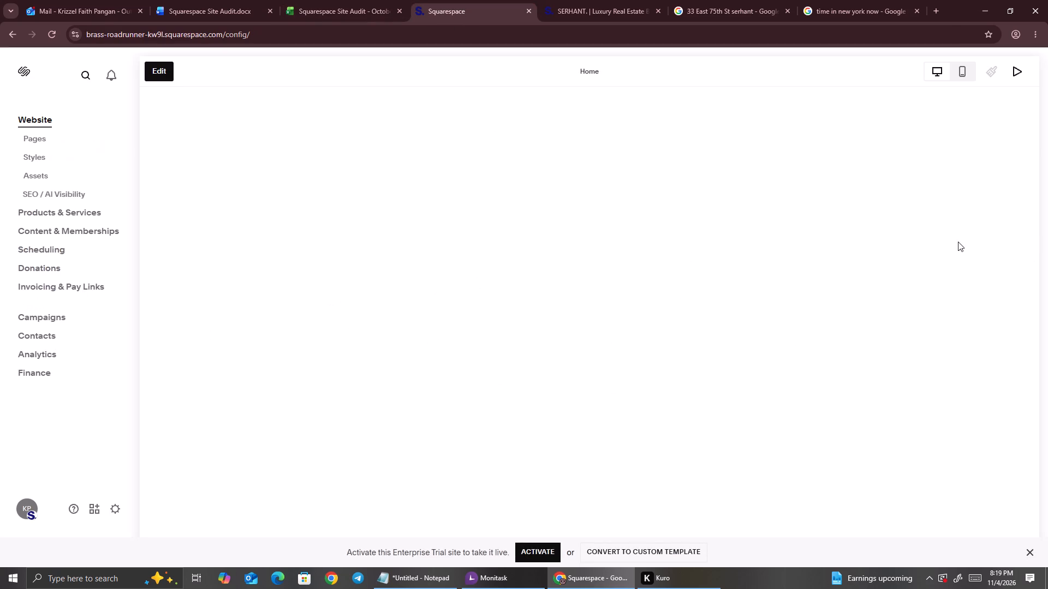
scroll(958, 242, down, 2)
scroll(925, 267, up, 4)
scroll(922, 244, down, 11)
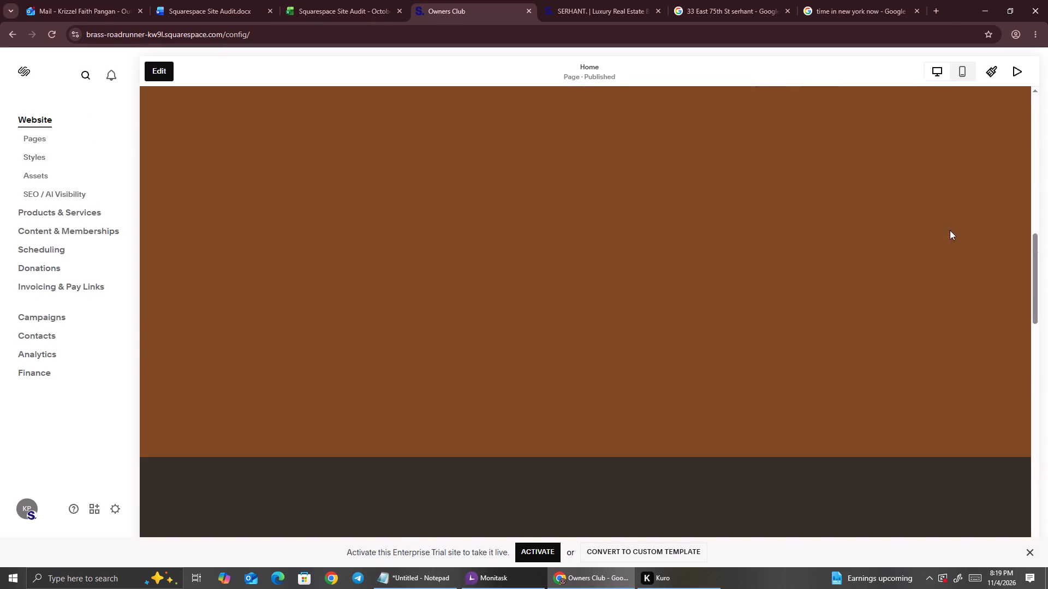
scroll(950, 230, down, 20)
scroll(950, 230, down, 4)
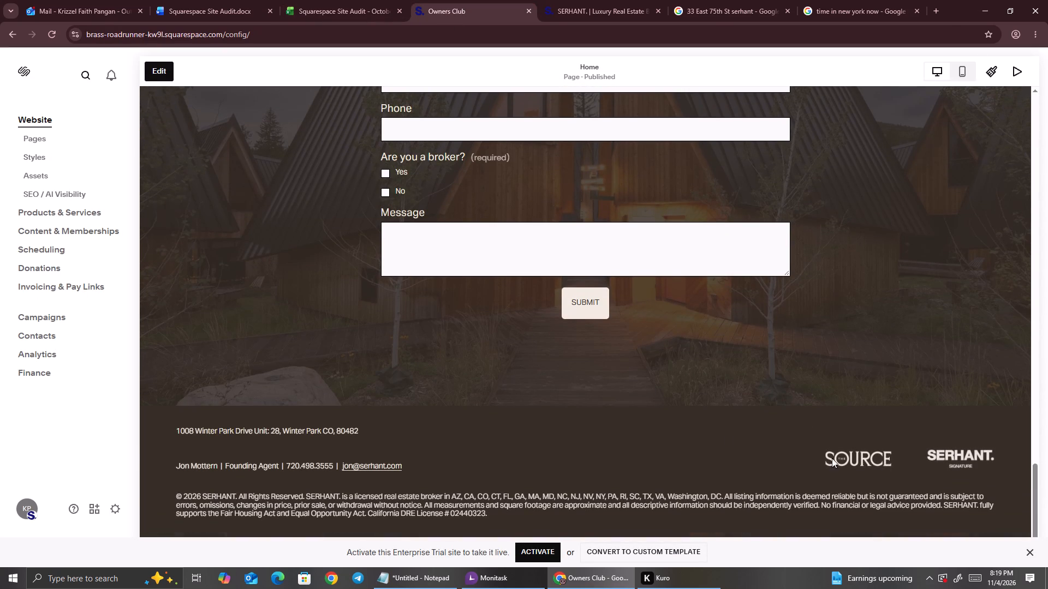
In the audit sheet, set the category of Owners Club - A-Frame in C569 to Signature, copied from C570.
click(312, 0)
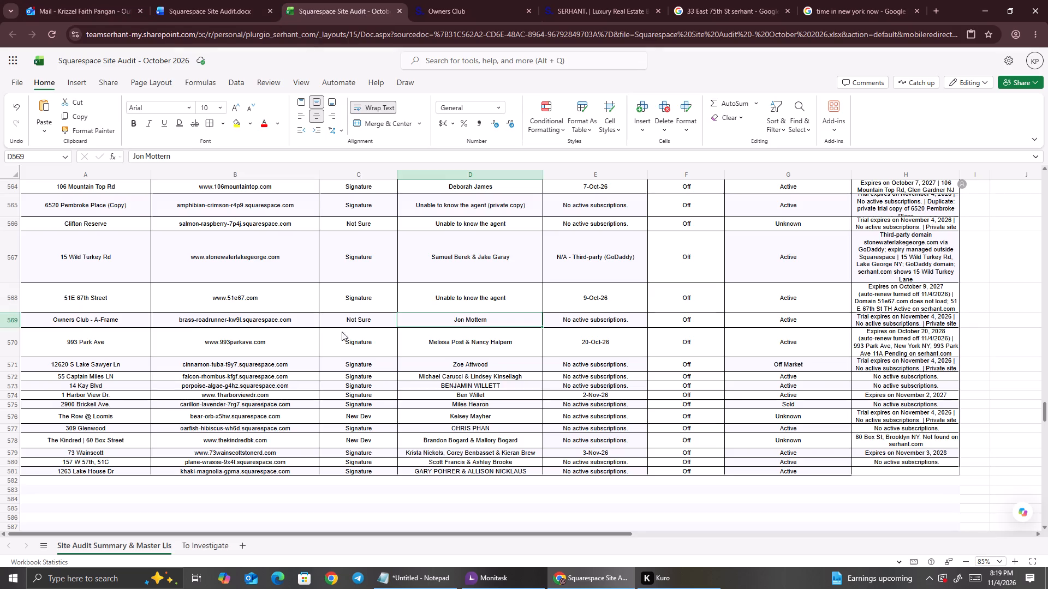
click(371, 330)
key(ctrl+c)
click(363, 351)
key(ctrl+c)
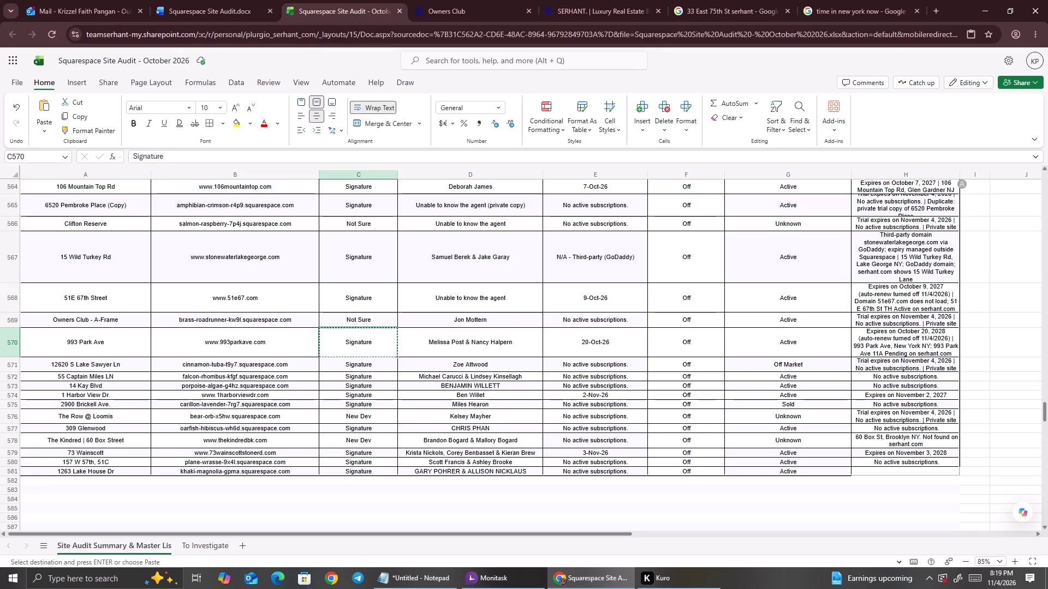
click(365, 318)
key(ctrl+c)
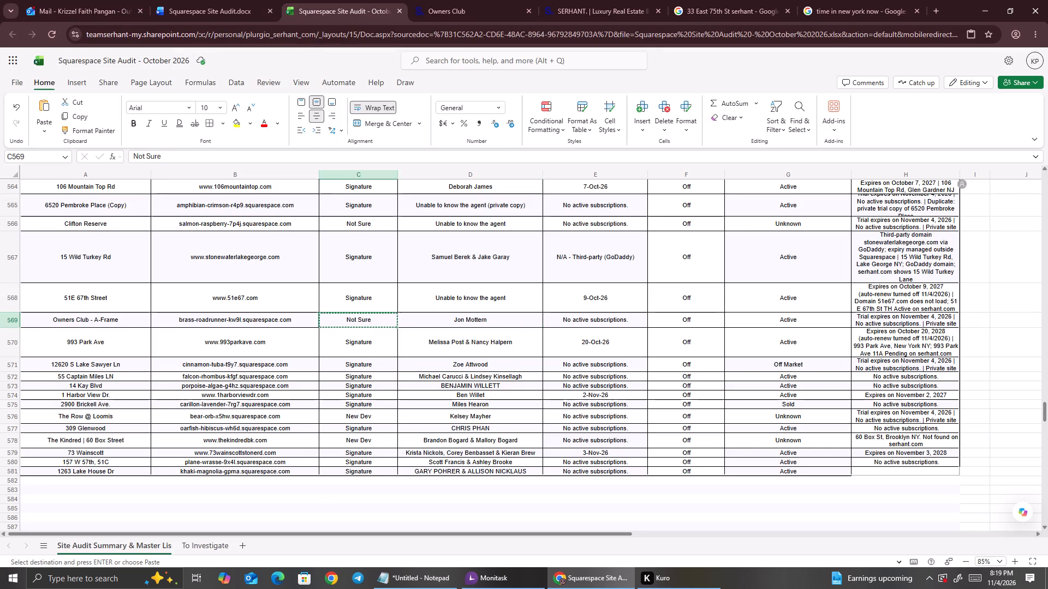
click(367, 324)
key(ctrl+v)
click(368, 348)
key(ctrl+c)
key(ctrl+c)
click(369, 324)
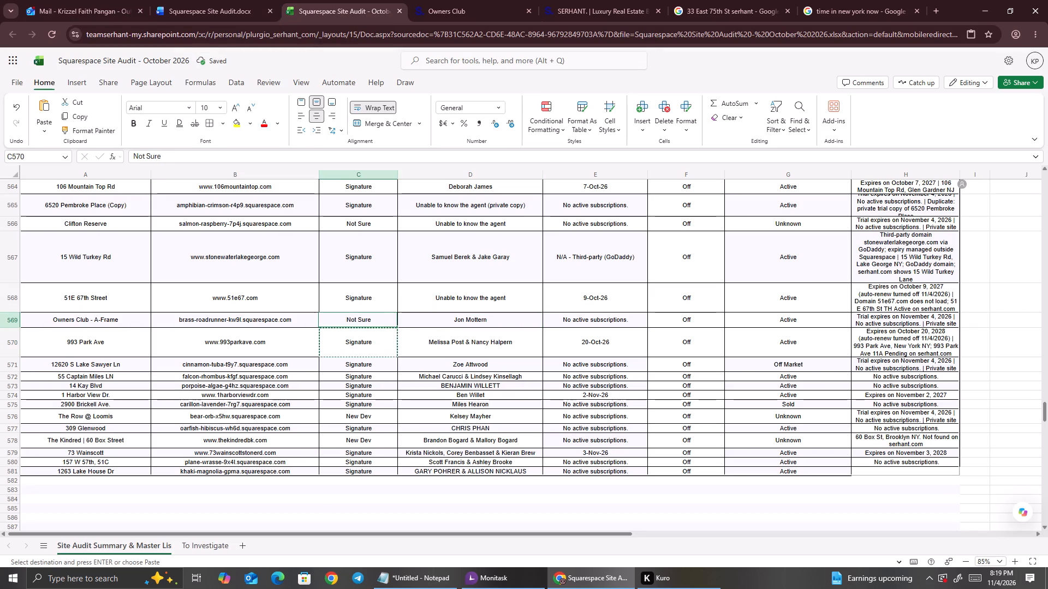
click(371, 318)
key(ctrl+v)
click(365, 342)
click(110, 314)
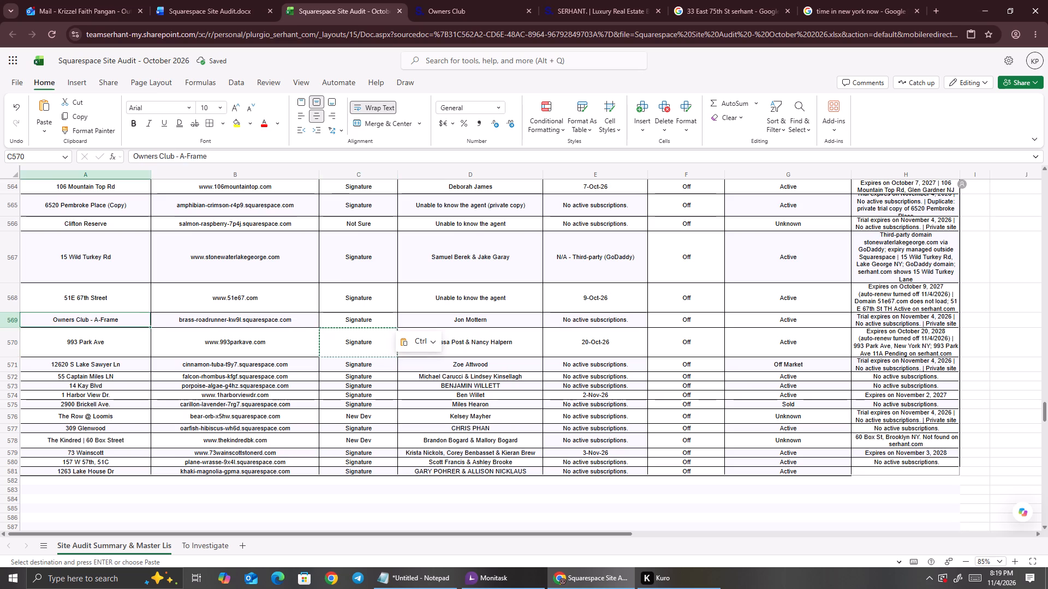
click(109, 297)
key(ctrl+c)
key(ctrl+c)
click(446, 0)
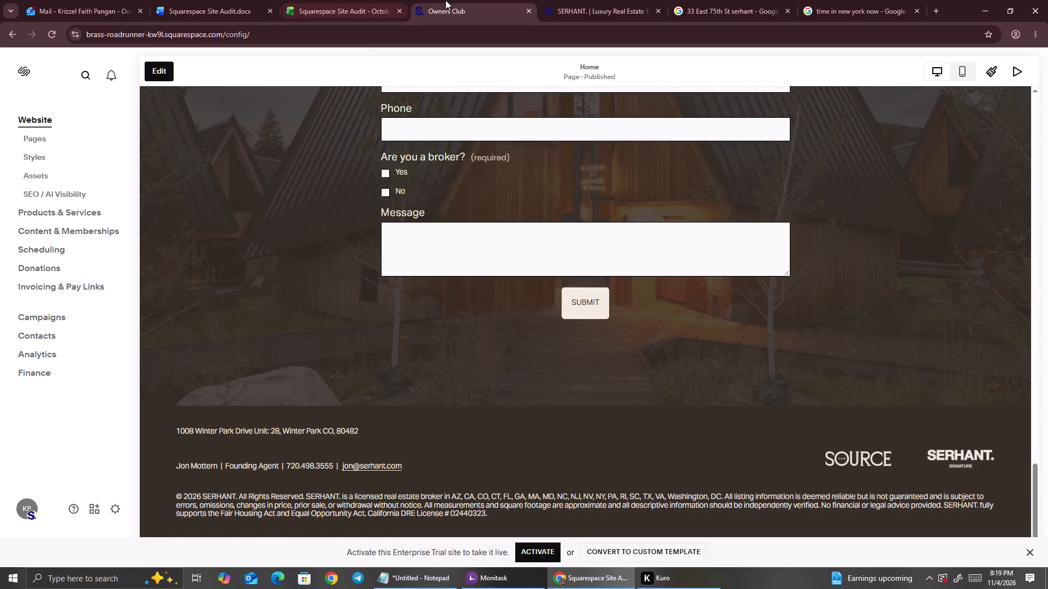
click(19, 39)
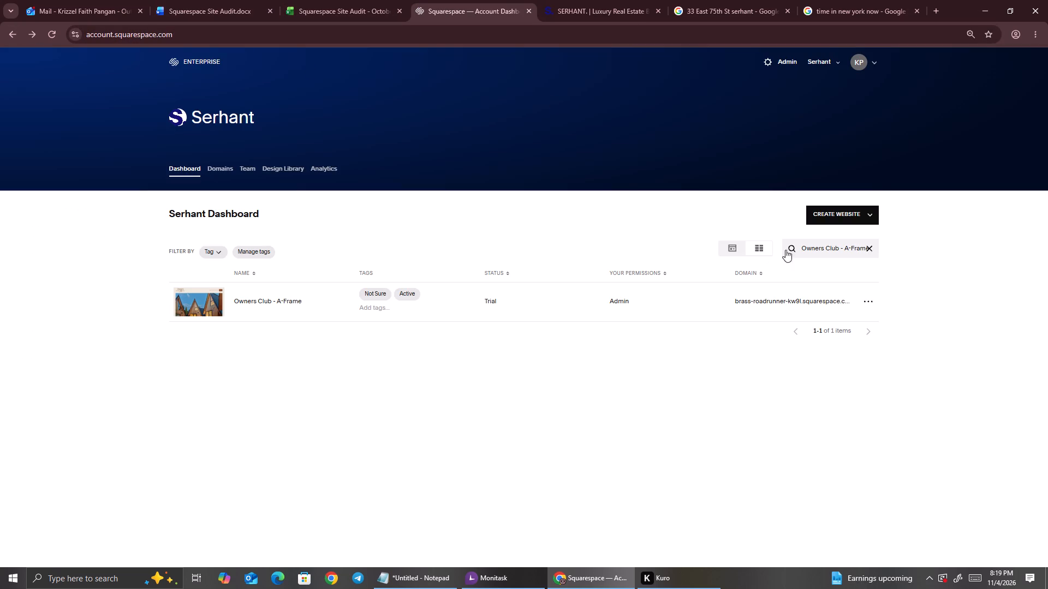
click(812, 245)
key(ctrl+a)
key(ctrl+v)
key(Return)
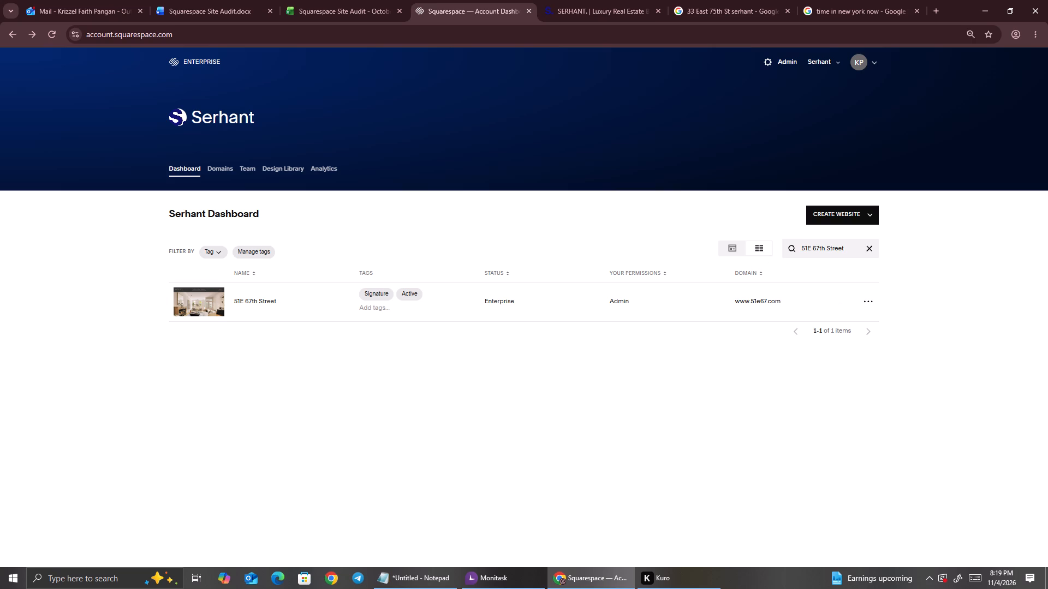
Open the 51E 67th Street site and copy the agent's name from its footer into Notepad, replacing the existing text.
click(177, 313)
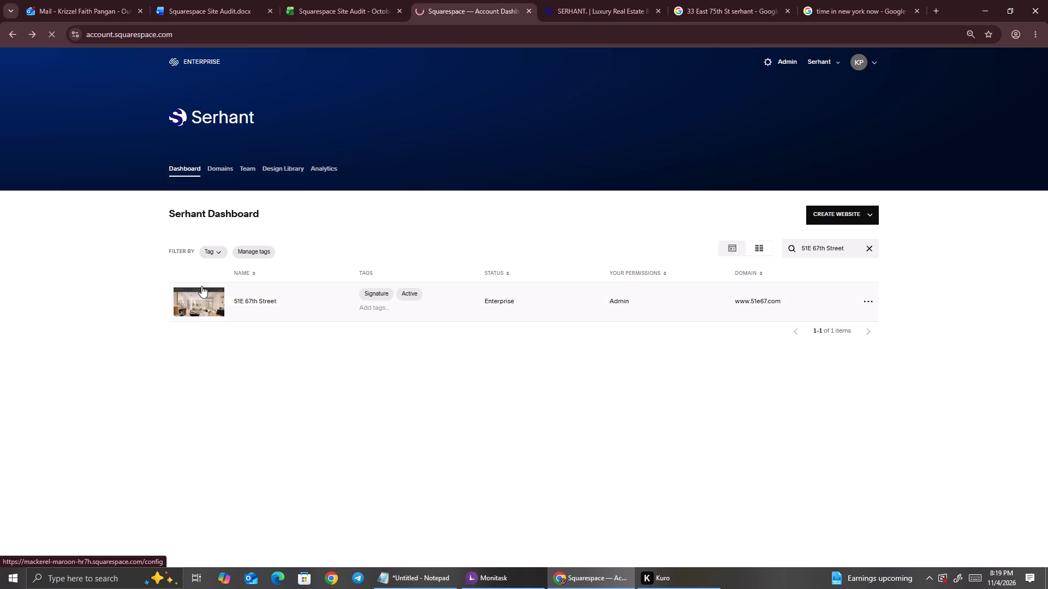
click(308, 0)
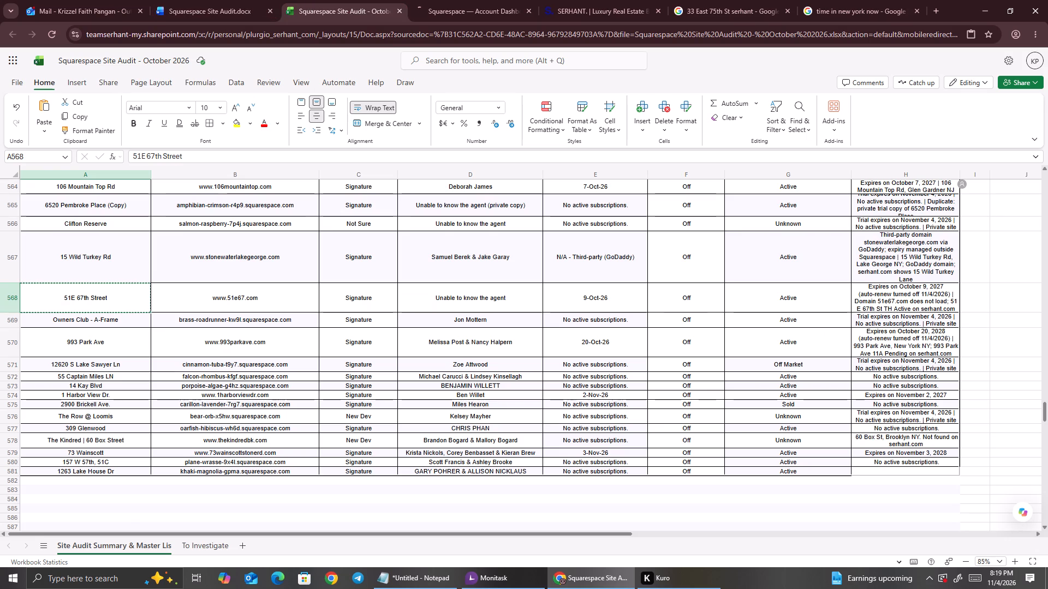
click(491, 0)
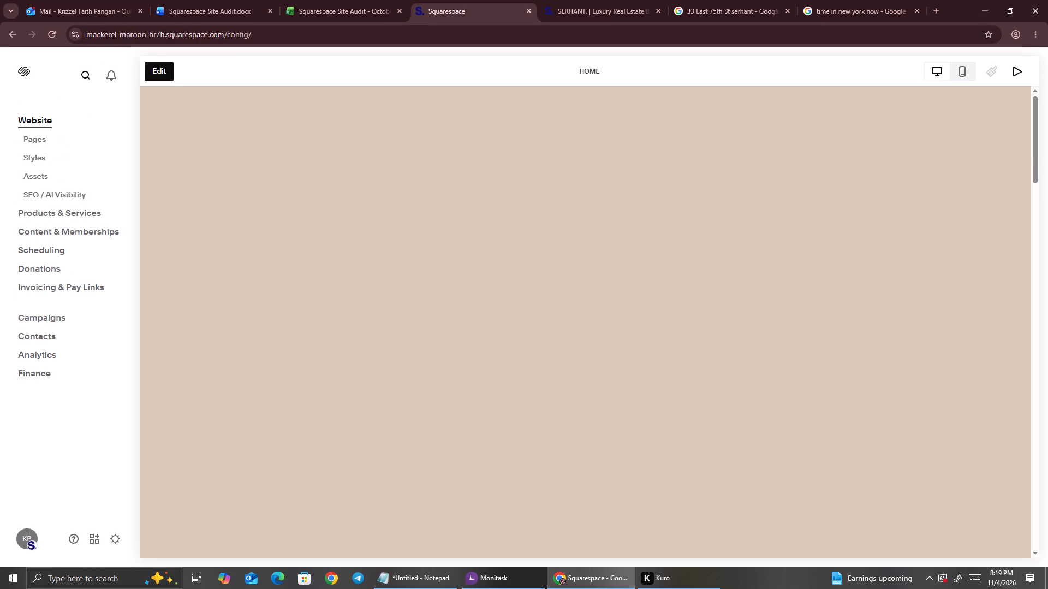
scroll(750, 305, down, 10)
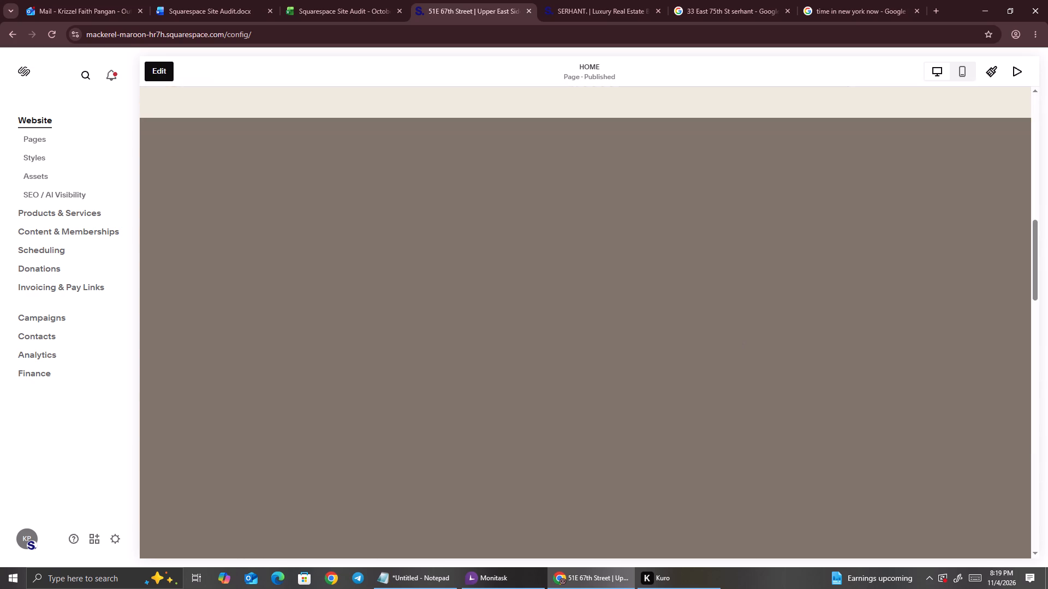
scroll(738, 380, down, 20)
scroll(738, 380, down, 7)
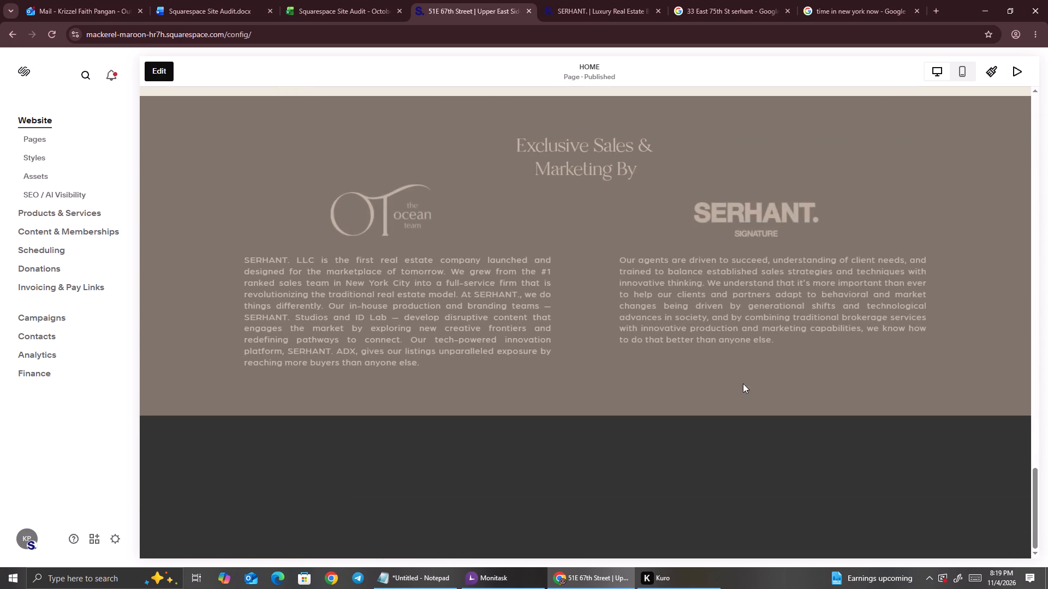
scroll(743, 383, down, 4)
drag(653, 465, 702, 465)
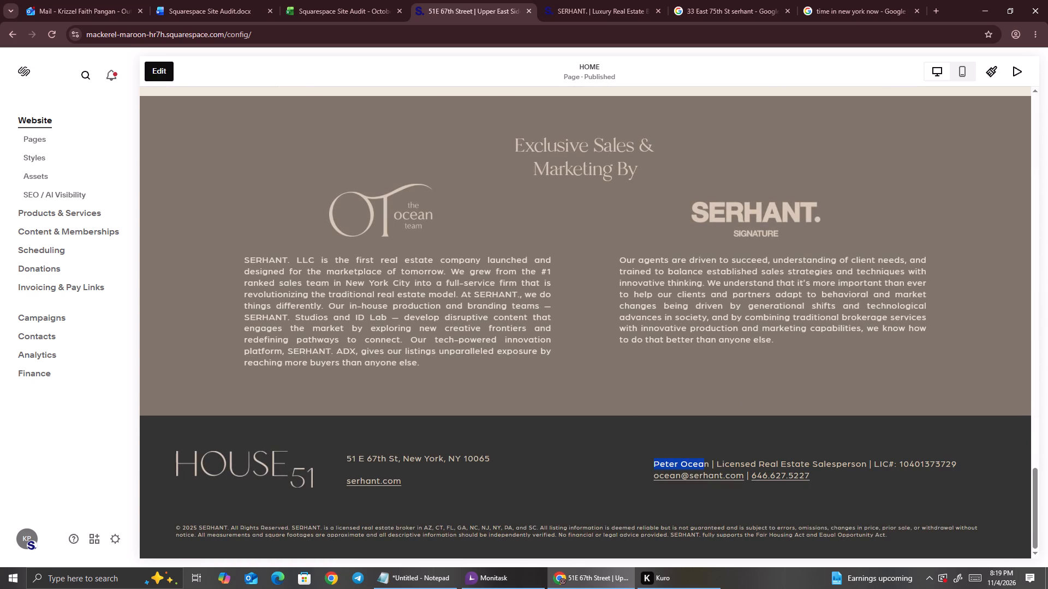
drag(702, 465, 706, 465)
key(ctrl+c)
key(alt+Tab)
key(ctrl+a)
key(ctrl+v)
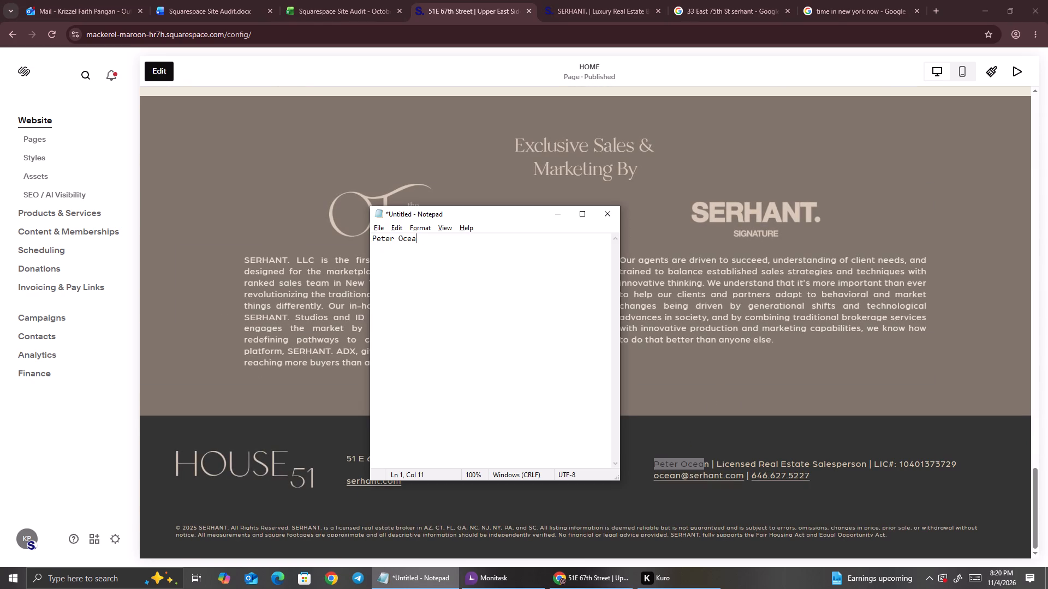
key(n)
key(ctrl+a)
key(ctrl+c)
click(329, 0)
drag(443, 363, 443, 358)
click(475, 303)
key(ctrl+v)
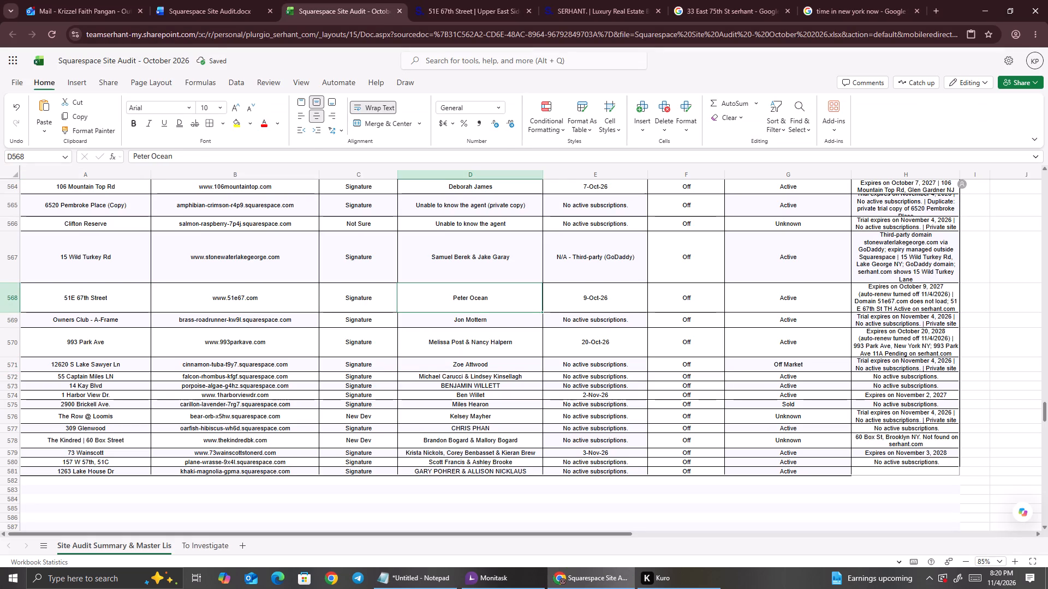
click(890, 351)
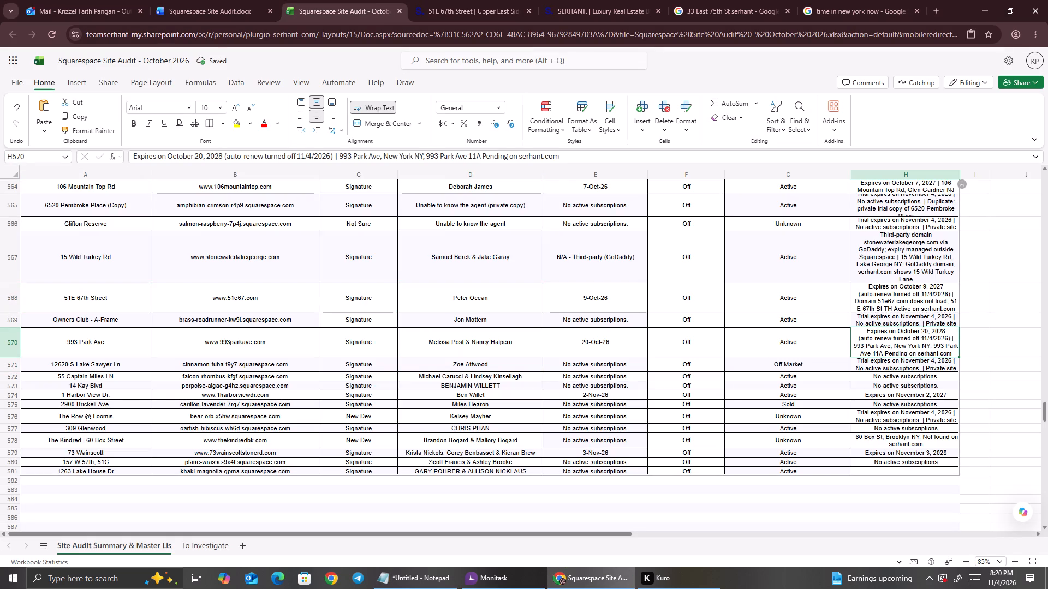
drag(229, 155, 737, 163)
key(BackSpace)
key(BackSpace)
key(BackSpace)
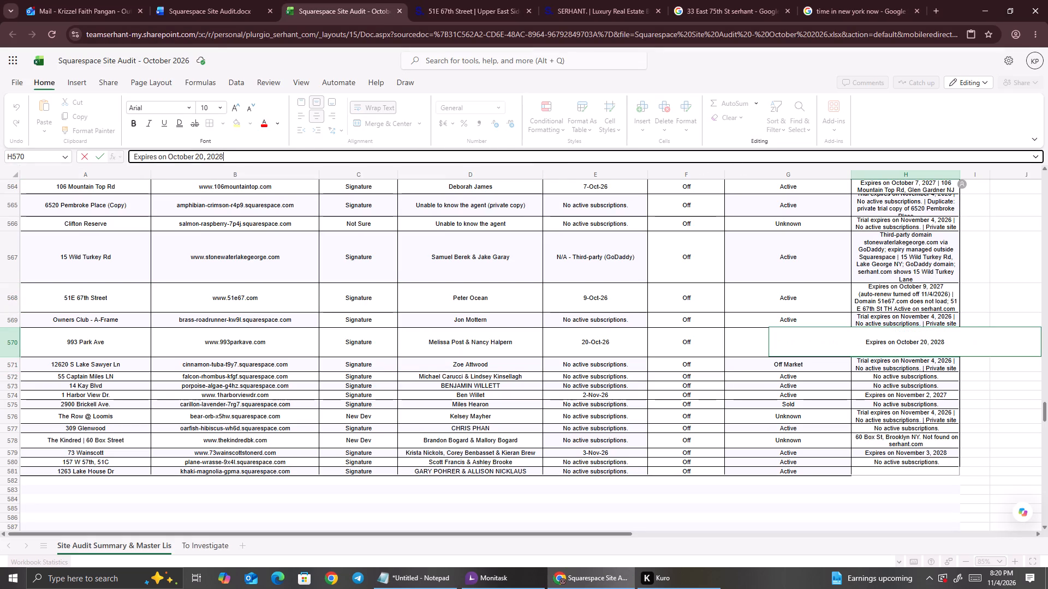
click(936, 335)
Replace the Owners Club - A-Frame note in H569 with "No active subscriptions.", copied from E569.
click(936, 321)
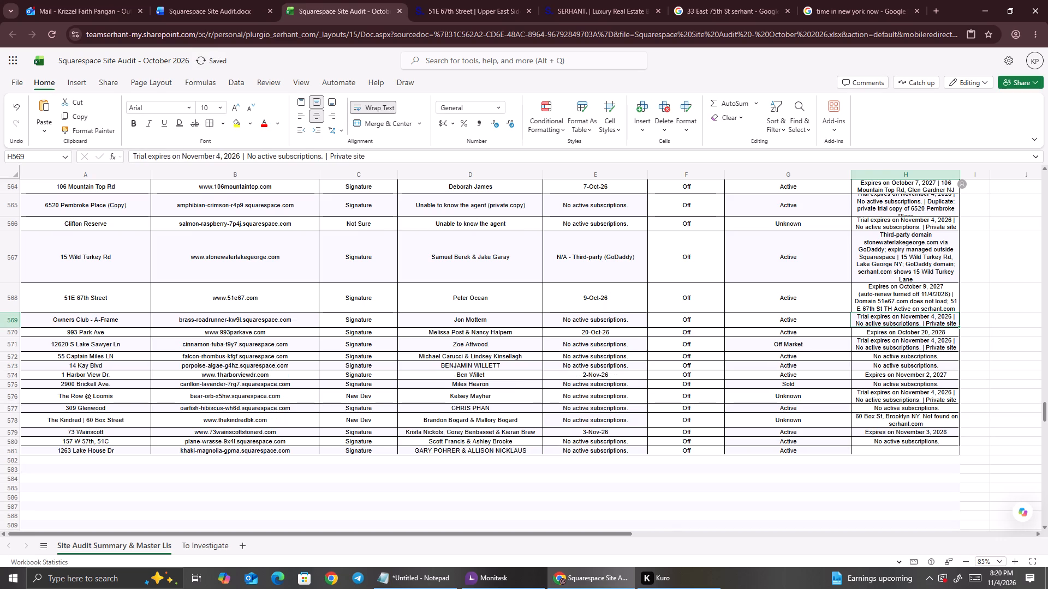
click(610, 323)
key(ctrl+c)
click(902, 319)
key(ctrl+v)
click(912, 295)
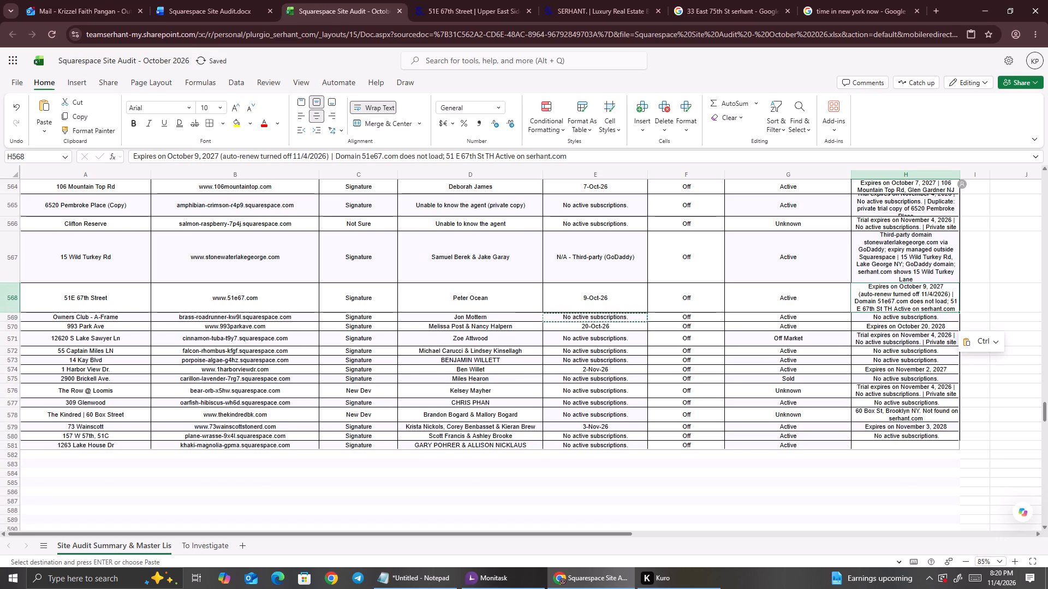
drag(227, 157, 783, 164)
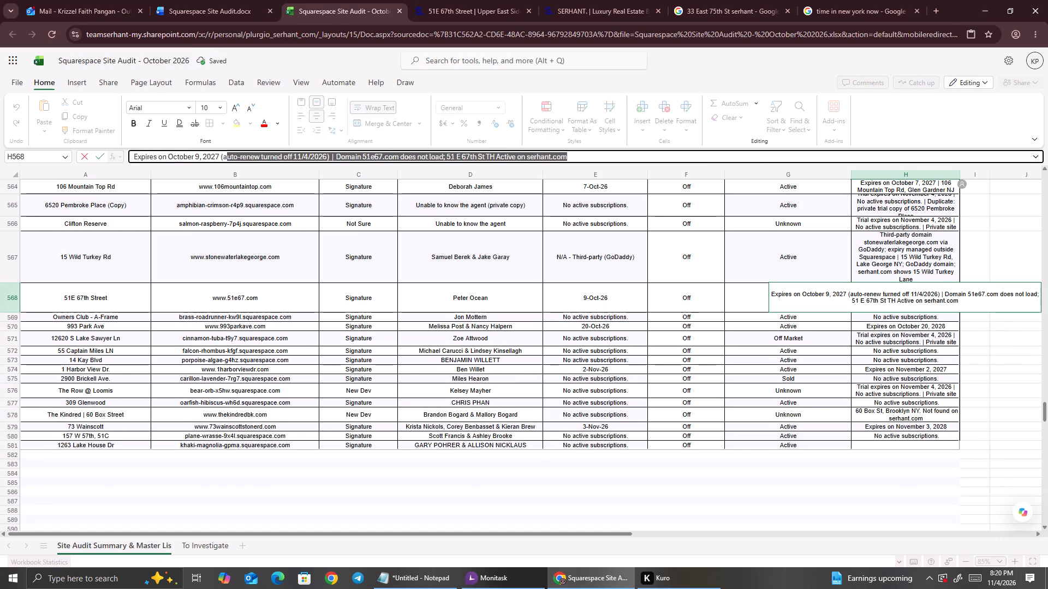
key(BackSpace)
key(BackSpace)
key(BackSpace)
key(BackSpace)
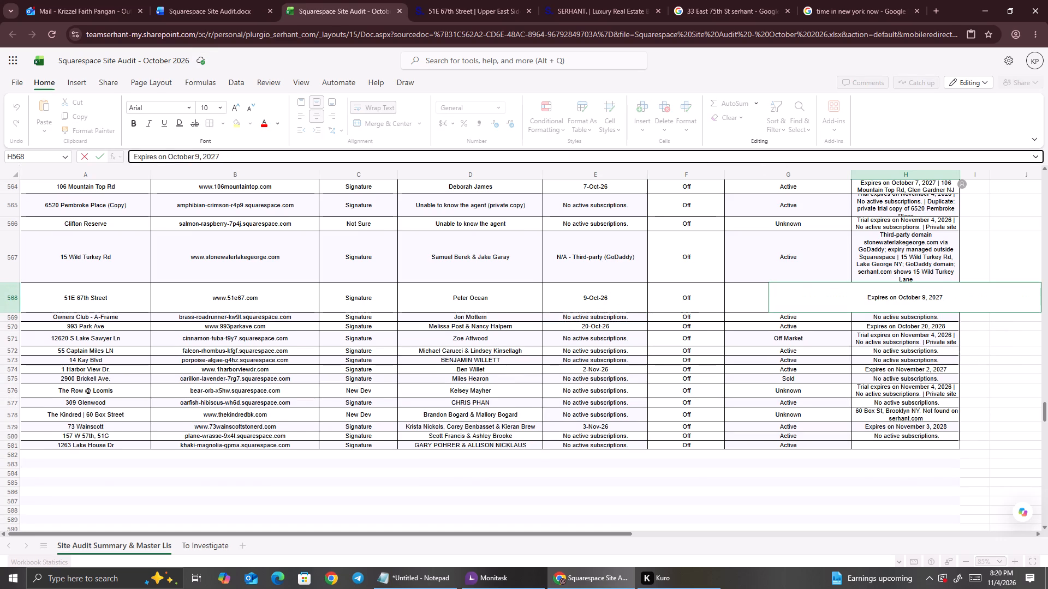
click(823, 400)
scroll(746, 346, up, 1)
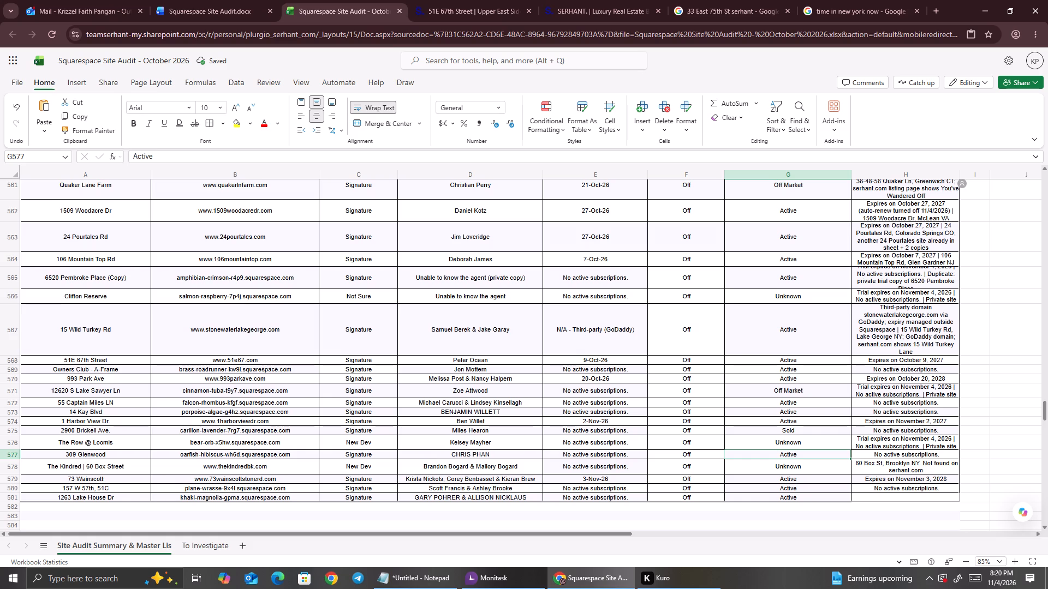
click(602, 291)
key(ctrl+c)
click(599, 334)
key(ctrl+v)
click(751, 323)
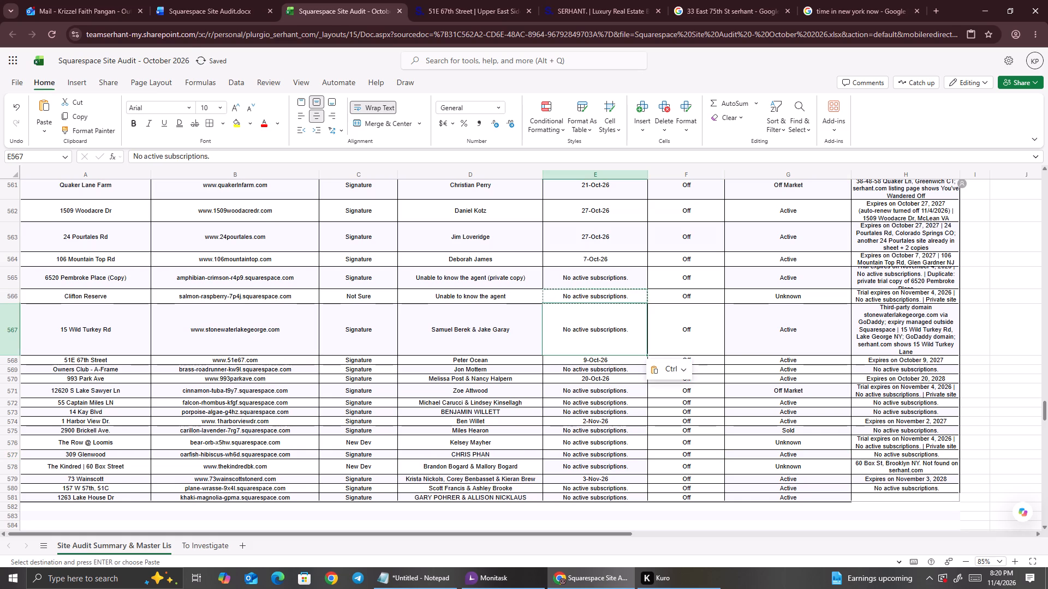
click(843, 316)
click(925, 305)
click(888, 338)
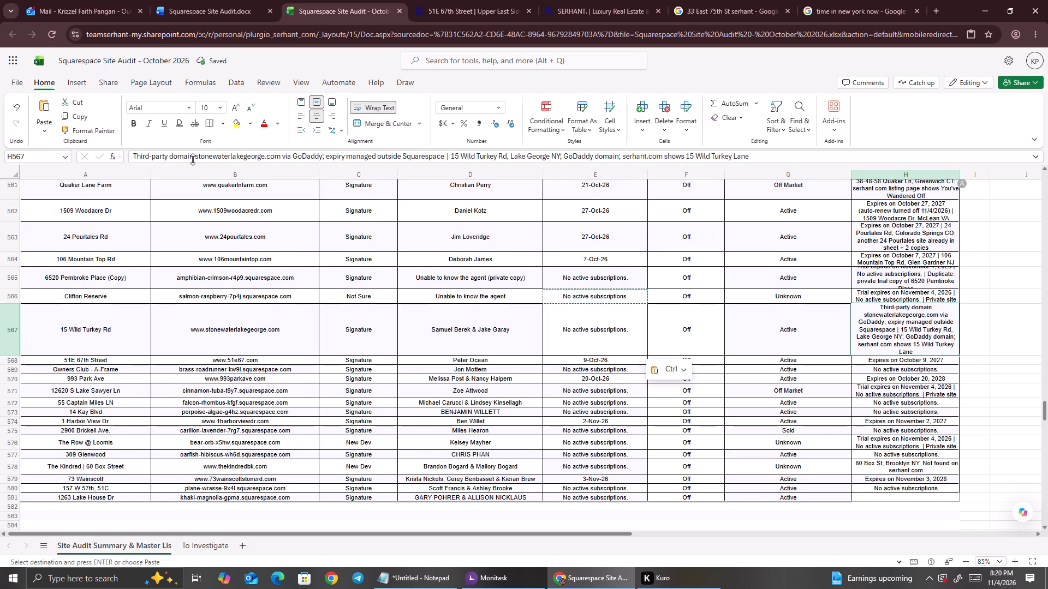
click(600, 345)
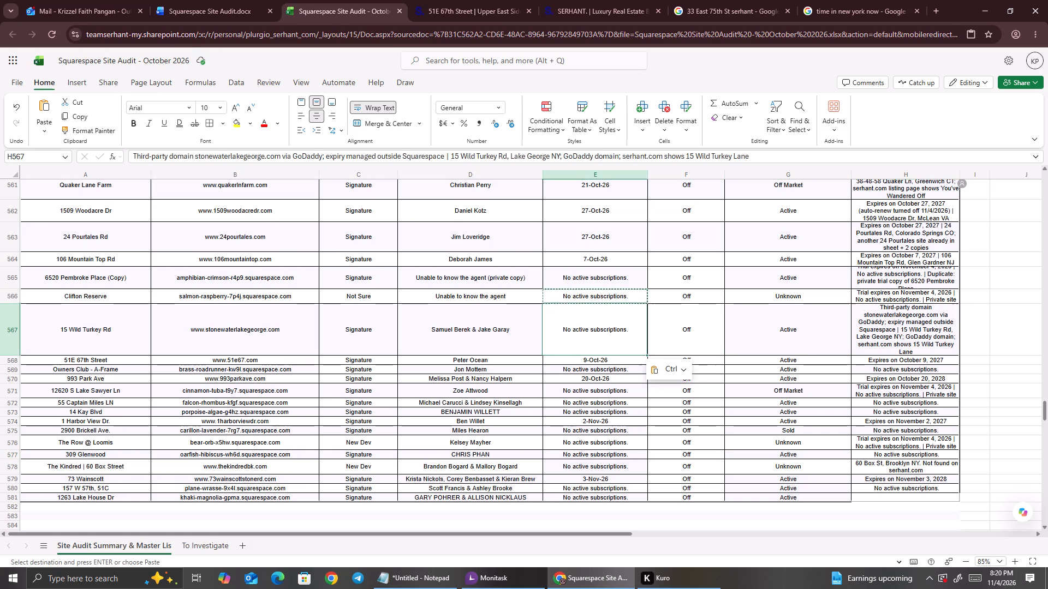
key(ctrl+c)
click(866, 338)
key(ctrl+v)
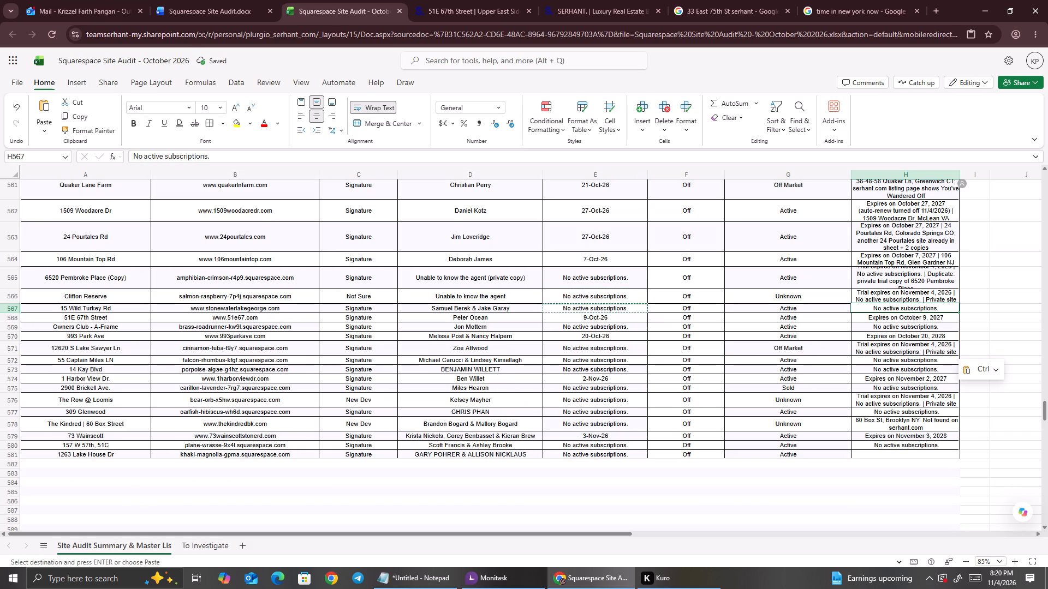
Copy the name Clifton Reserve from cell A566 and search the Squarespace dashboard for it.
click(91, 296)
key(ctrl+c)
click(180, 0)
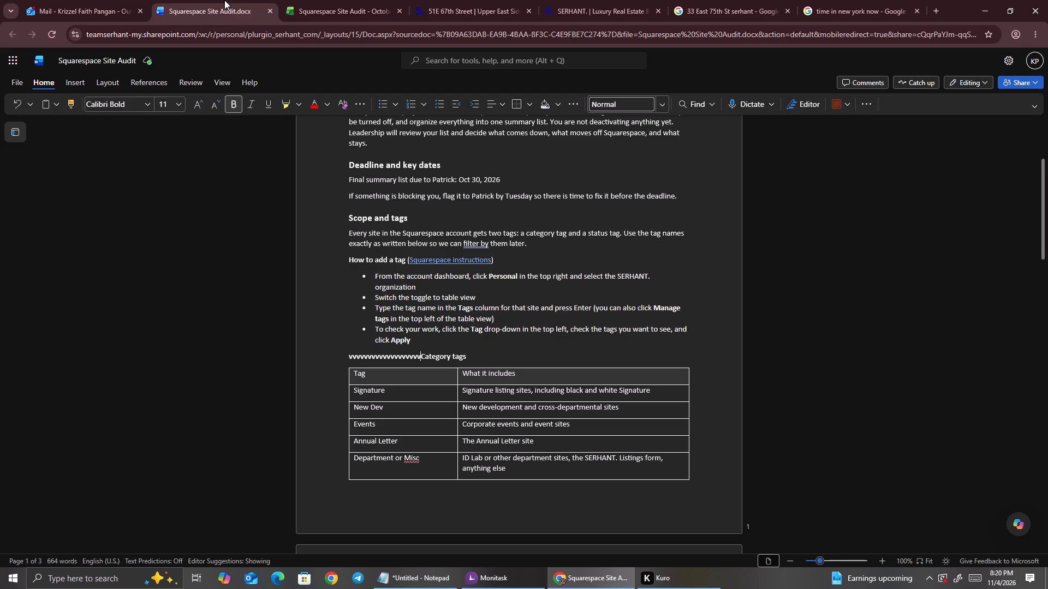
click(470, 0)
click(13, 38)
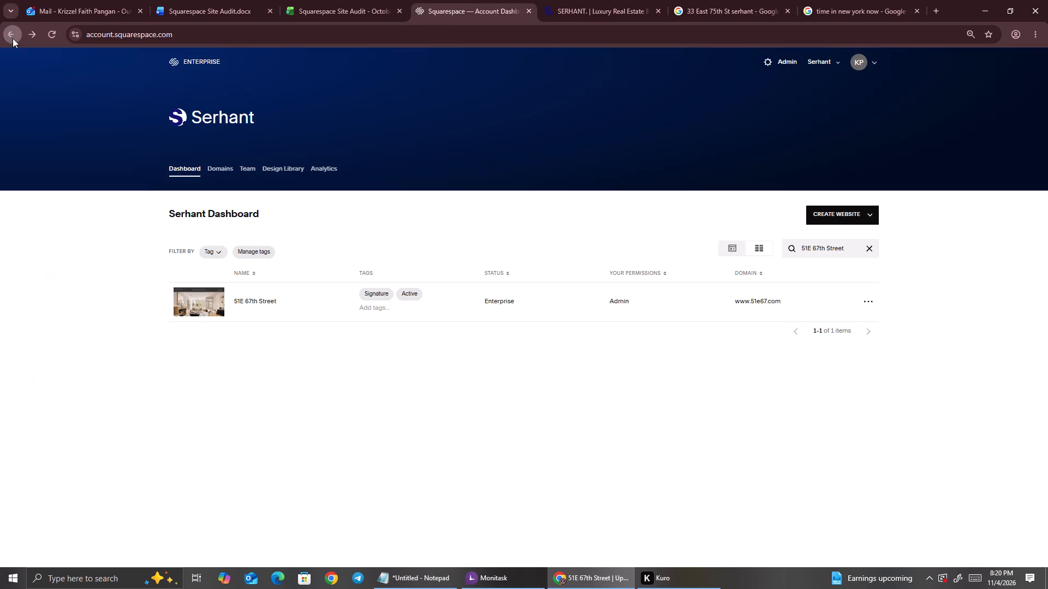
click(807, 253)
key(ctrl+a)
key(ctrl+v)
key(Return)
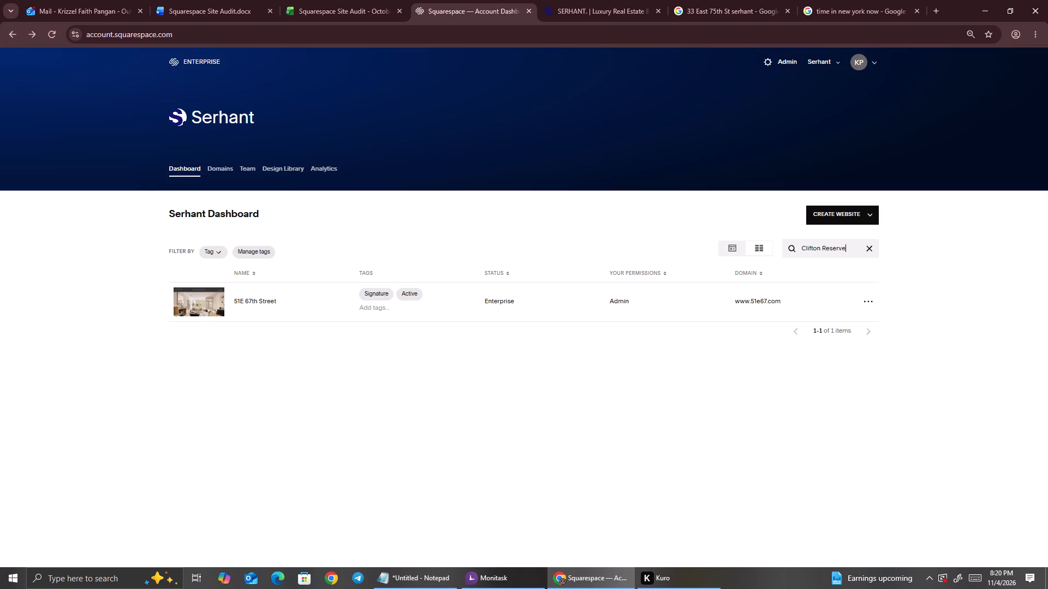
Open the Clifton Reserve site and copy the agent's name from its footer into Notepad, replacing the existing text, ready for pasting.
click(189, 306)
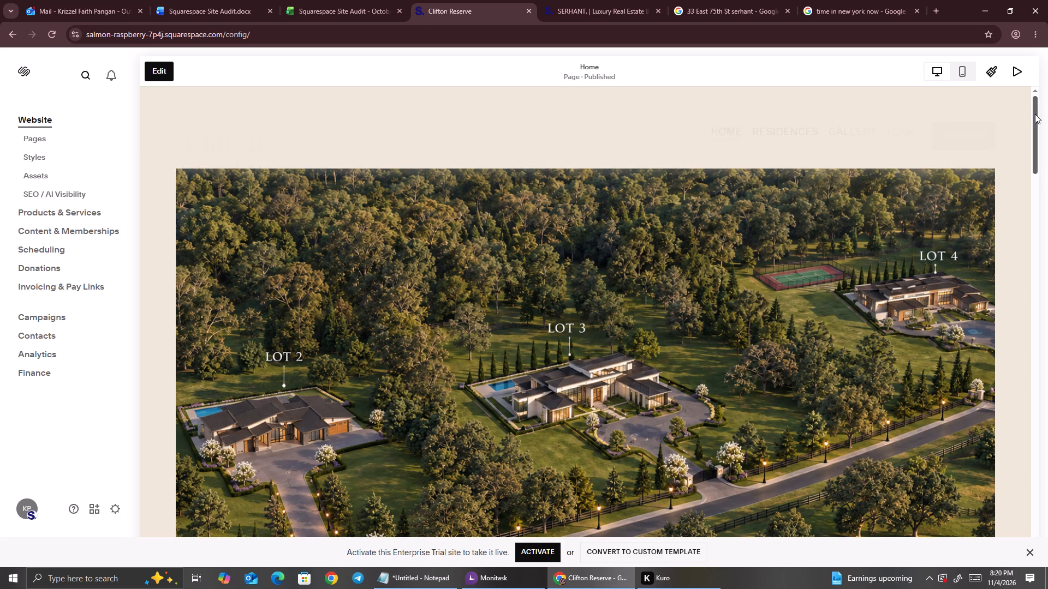
drag(1035, 114, 1047, 511)
scroll(888, 465, down, 3)
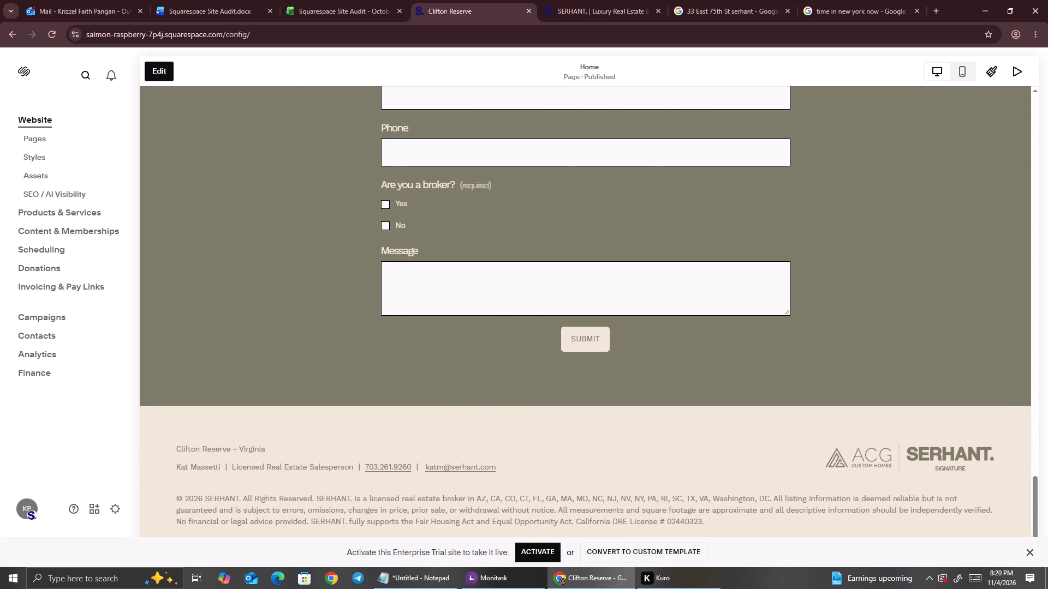
scroll(192, 500, down, 2)
drag(179, 465, 201, 465)
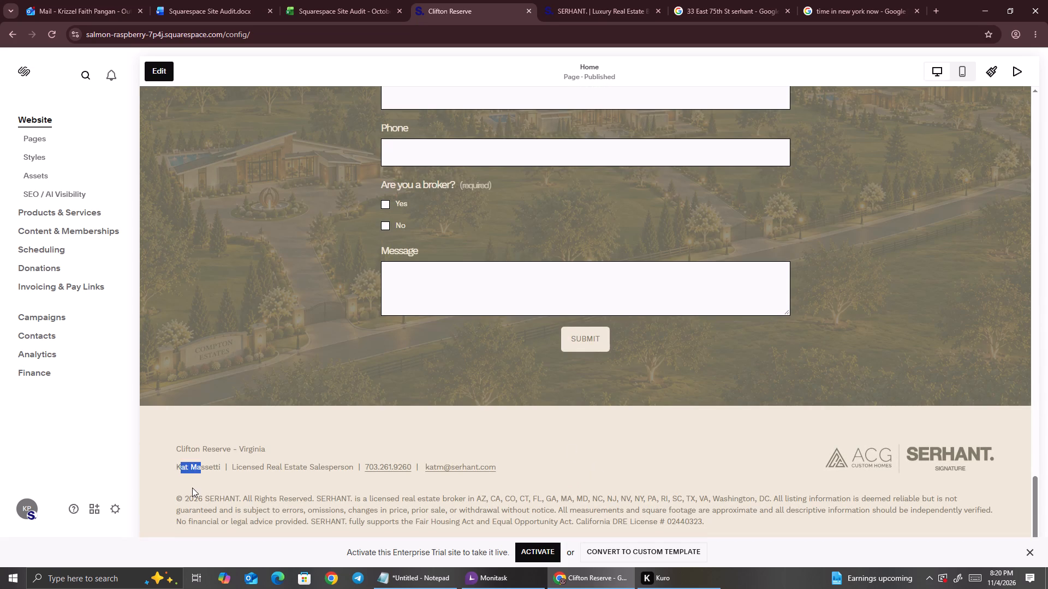
click(192, 488)
drag(167, 472, 222, 468)
key(ctrl+c)
key(alt+Tab)
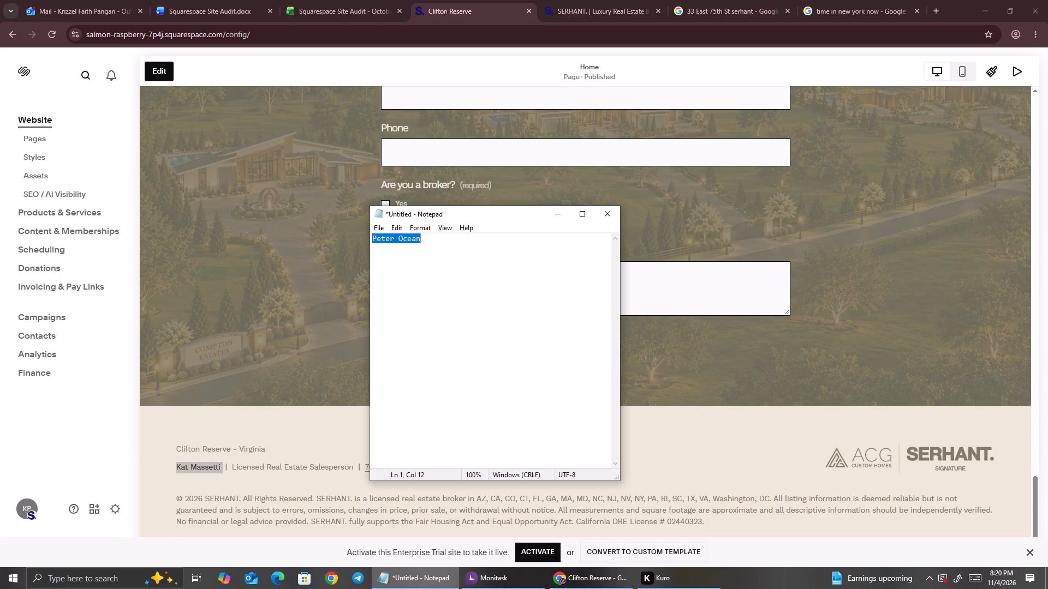
key(ctrl+v)
key(ctrl+a)
key(ctrl+c)
In the audit sheet, paste the copied agent's name into D566 for Clifton Reserve.
click(204, 0)
click(342, 0)
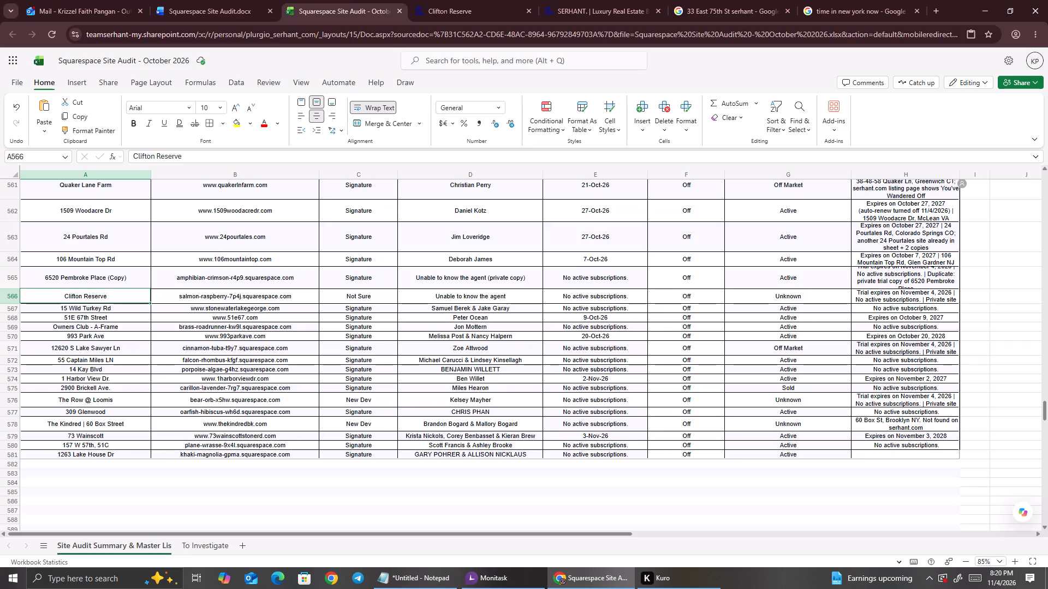
click(282, 478)
click(136, 297)
click(467, 295)
key(ctrl+v)
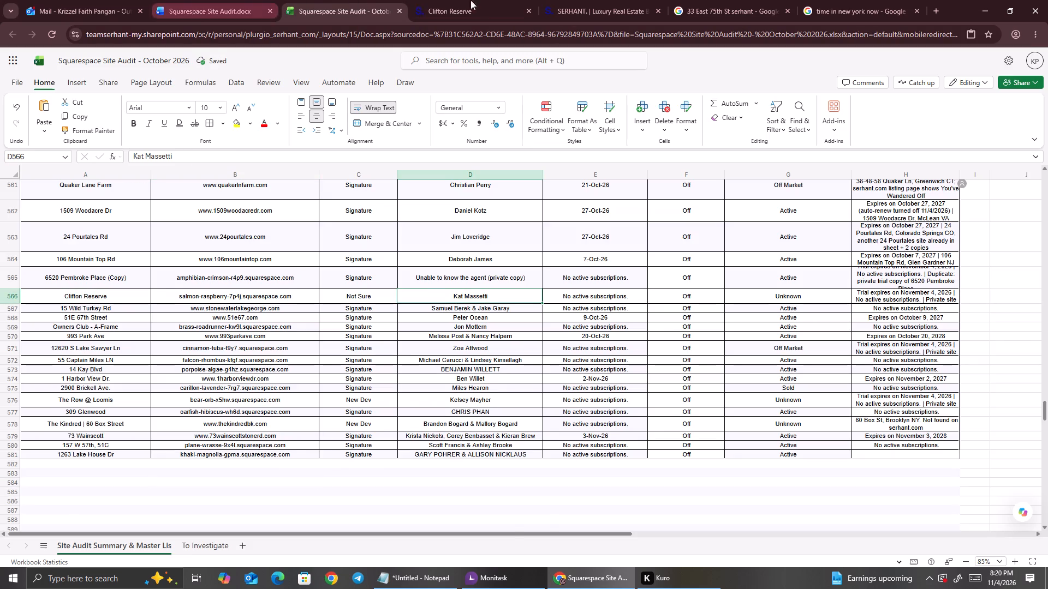
Set the category of Clifton Reserve in C566 to Signature, copied from C567.
click(484, 0)
click(321, 0)
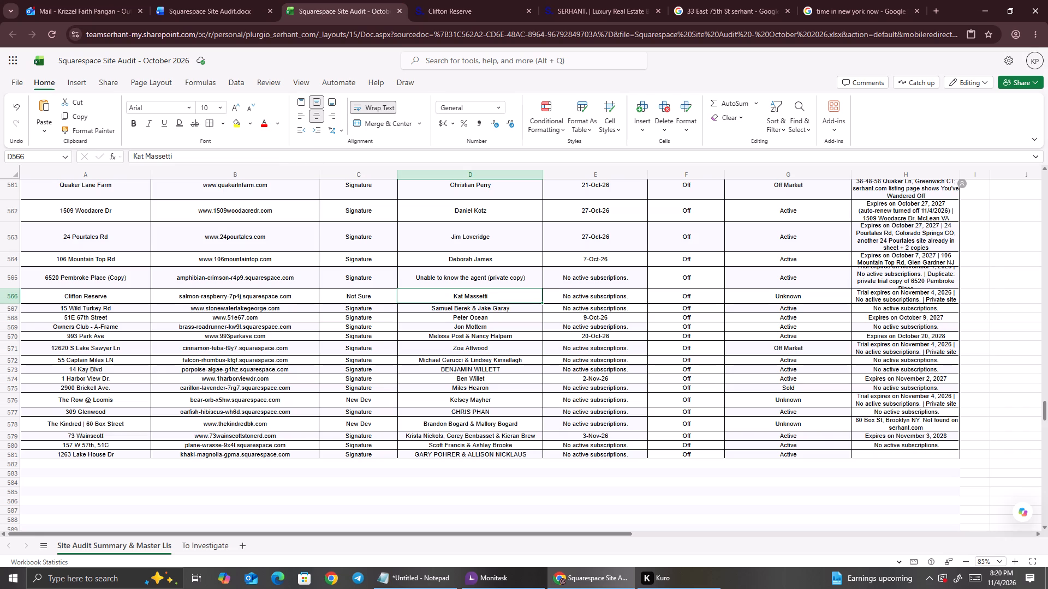
click(382, 310)
key(ctrl+c)
click(374, 299)
key(ctrl+v)
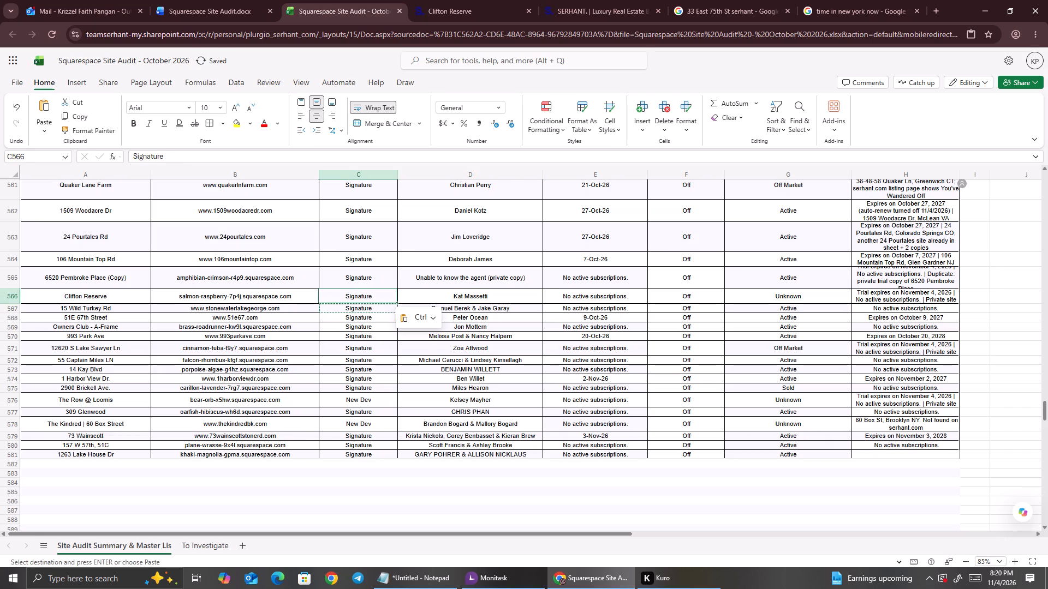
Copy the name Clifton Reserve from the site's footer and search the serhant.com listings for it to check its status.
click(795, 294)
click(454, 0)
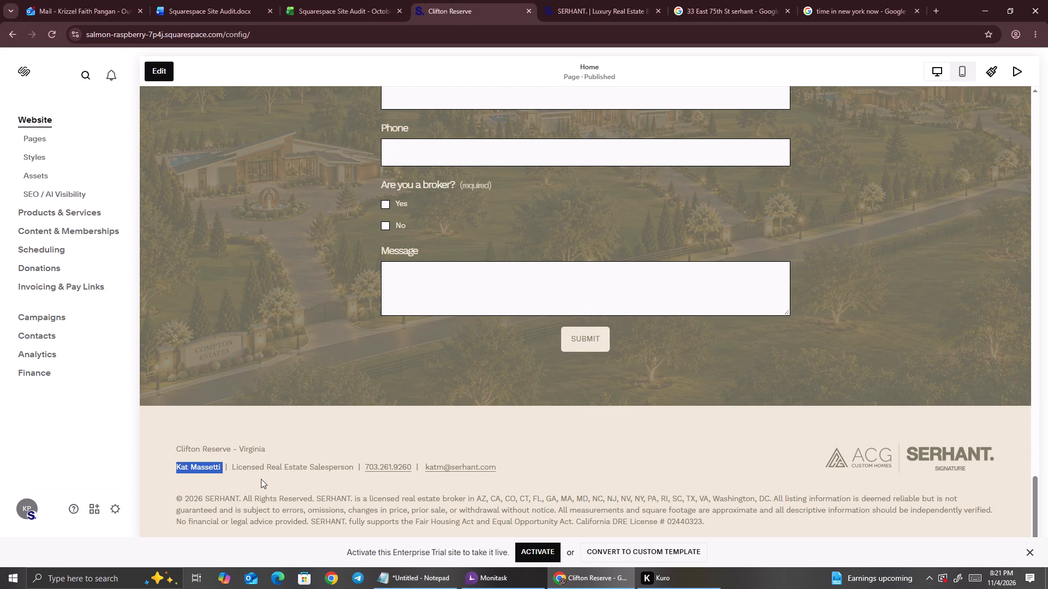
drag(170, 448, 236, 450)
key(ctrl+c)
click(621, 0)
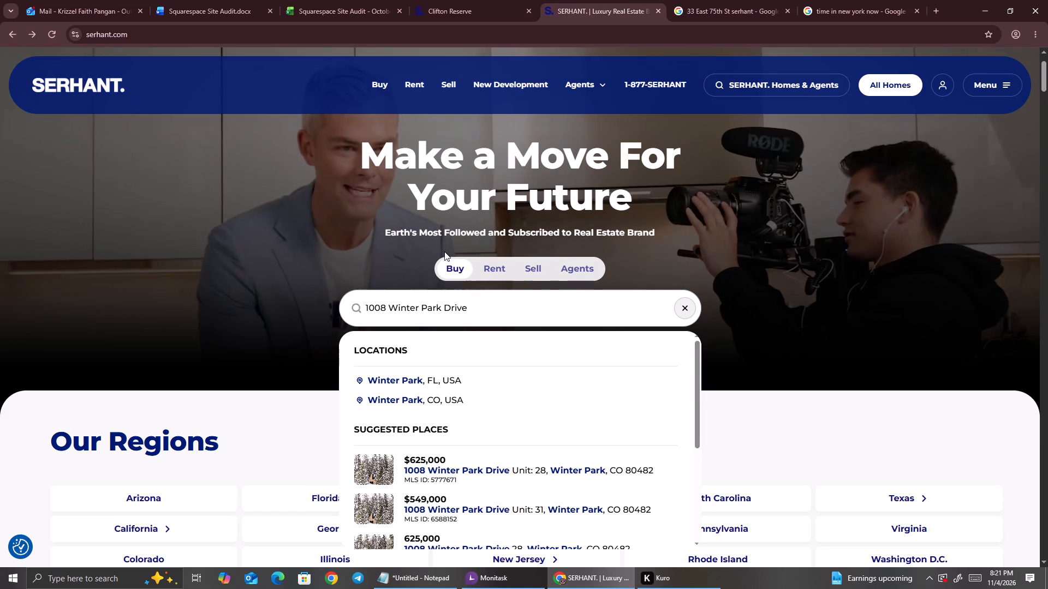
click(456, 300)
key(ctrl+a)
key(ctrl+v)
key(BackSpace)
key(BackSpace)
key(Return)
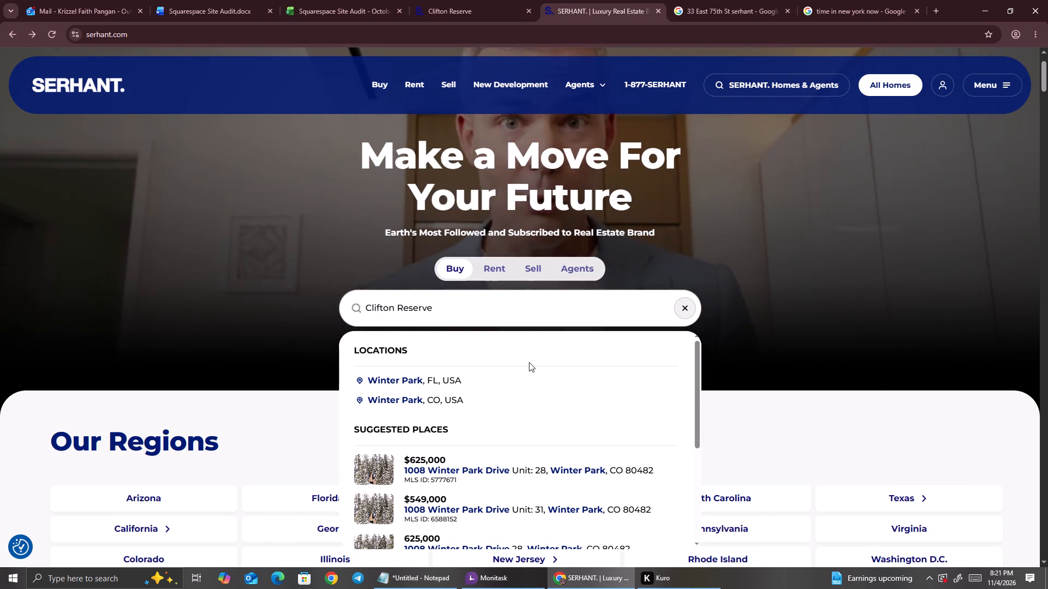
key(Return)
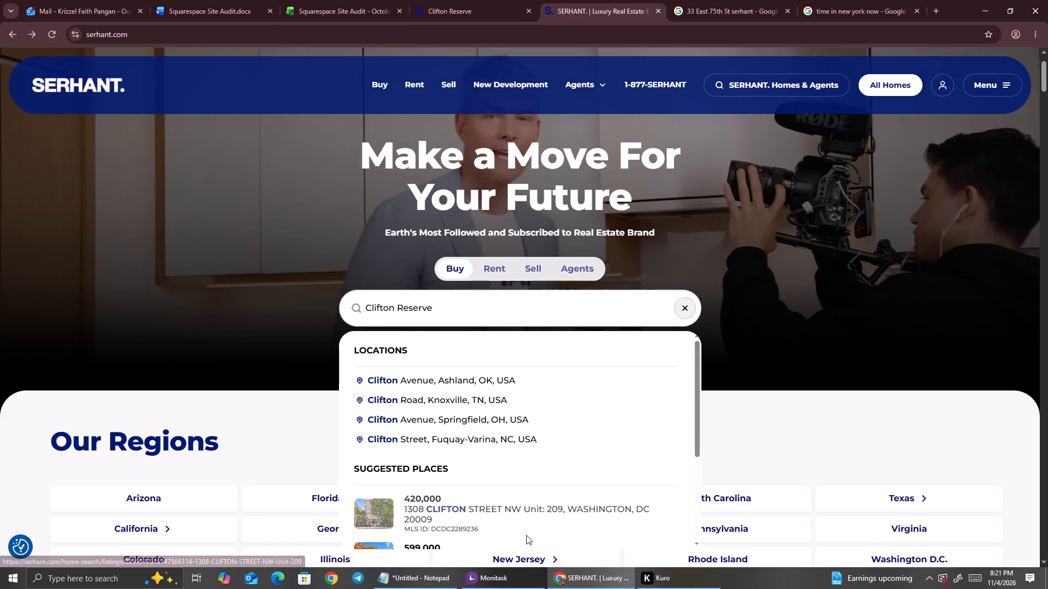
In the audit sheet, replace the Clifton Reserve note in H566 with "No active subscriptions.", copied from E566.
click(247, 0)
click(349, 0)
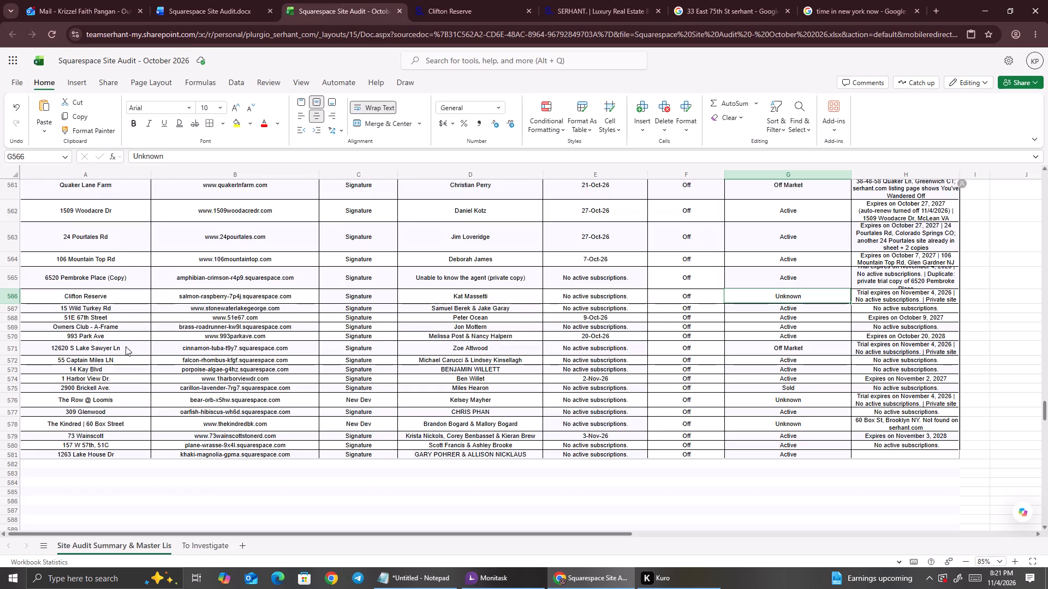
click(475, 281)
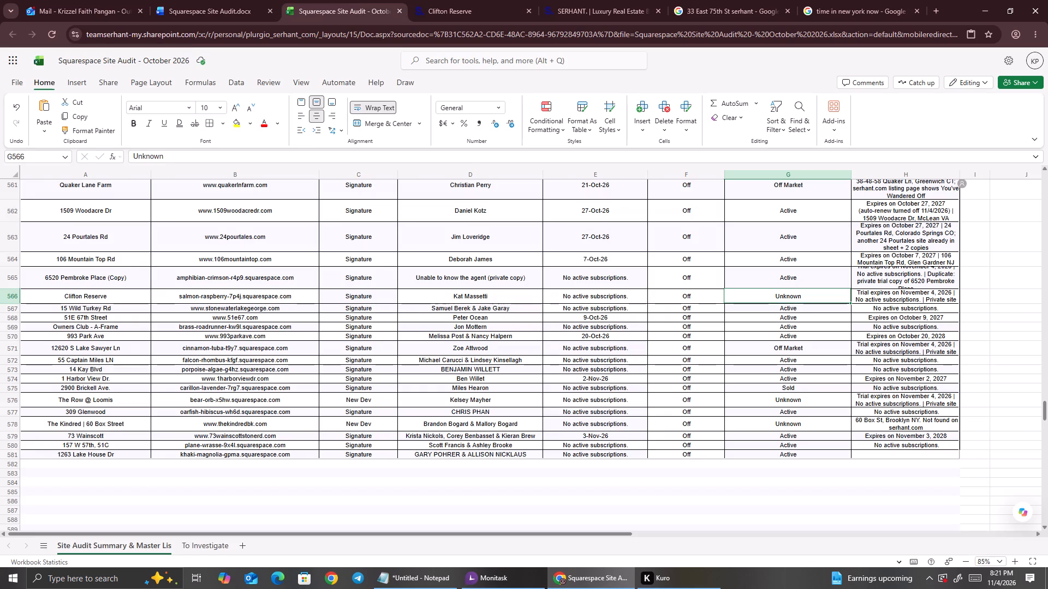
click(487, 290)
click(619, 298)
click(900, 300)
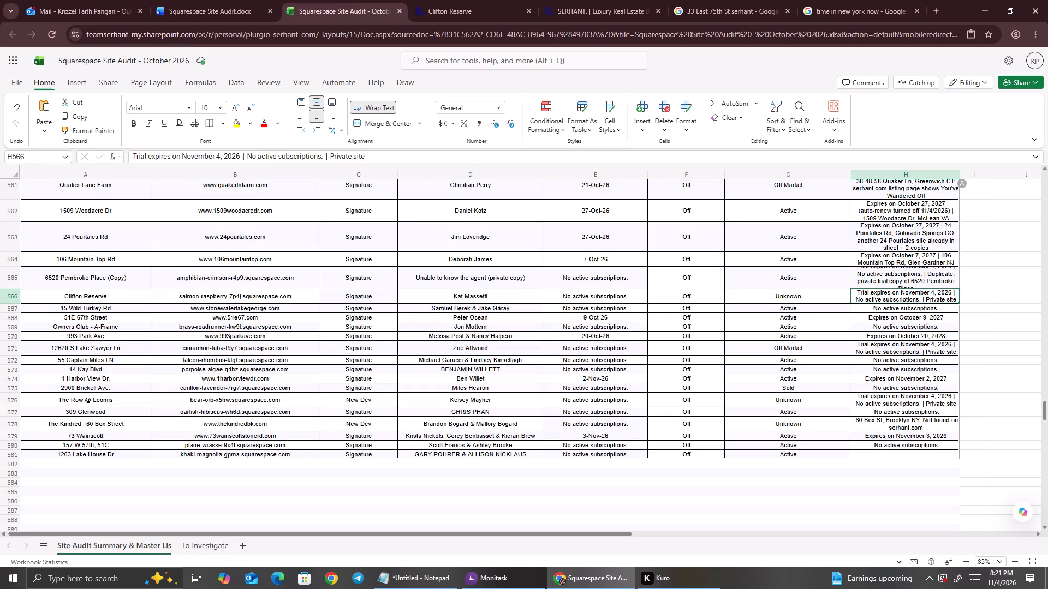
click(619, 302)
key(ctrl+c)
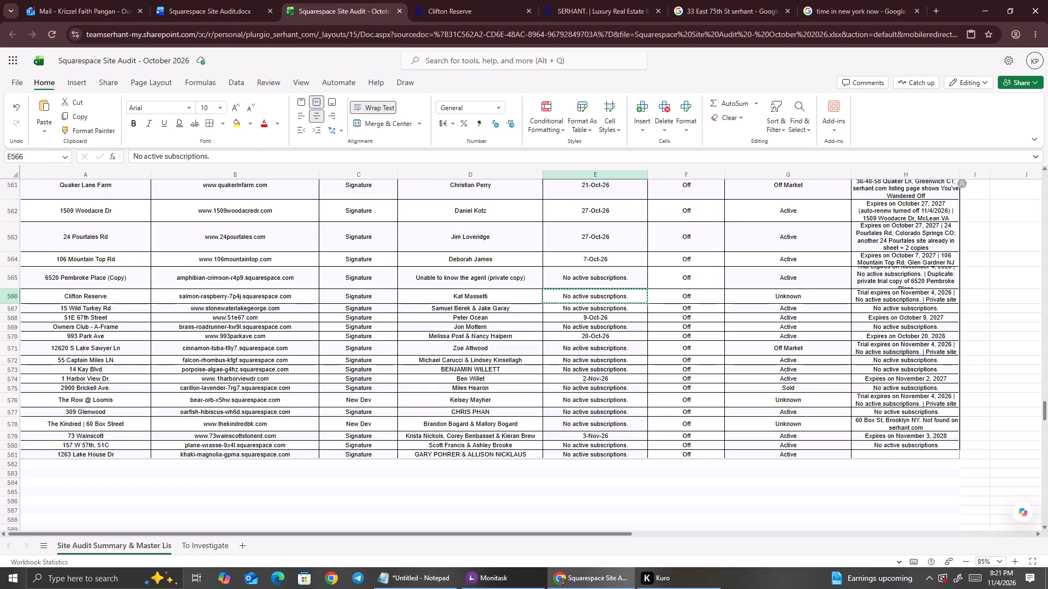
click(928, 300)
key(ctrl+v)
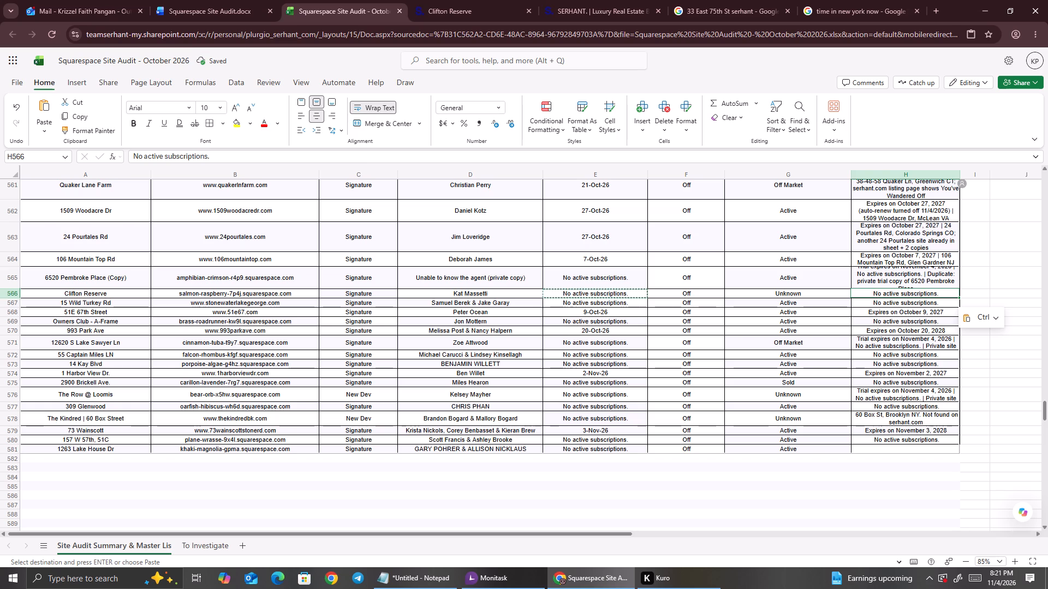
Extend the Clifton Reserve note in H566 with "Unable to locate listing at serhant.com and under agent.".
click(481, 155)
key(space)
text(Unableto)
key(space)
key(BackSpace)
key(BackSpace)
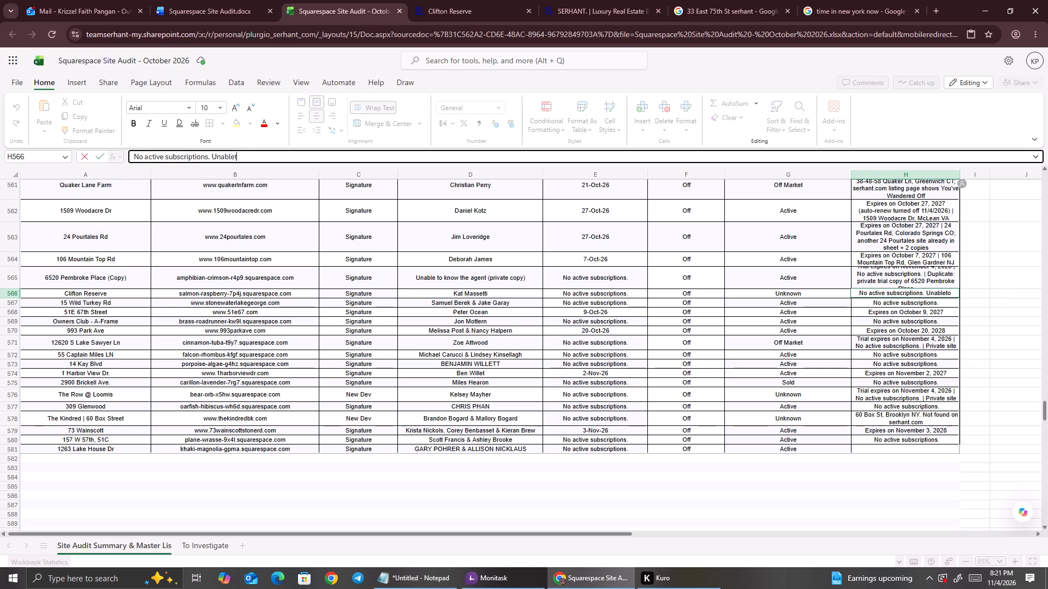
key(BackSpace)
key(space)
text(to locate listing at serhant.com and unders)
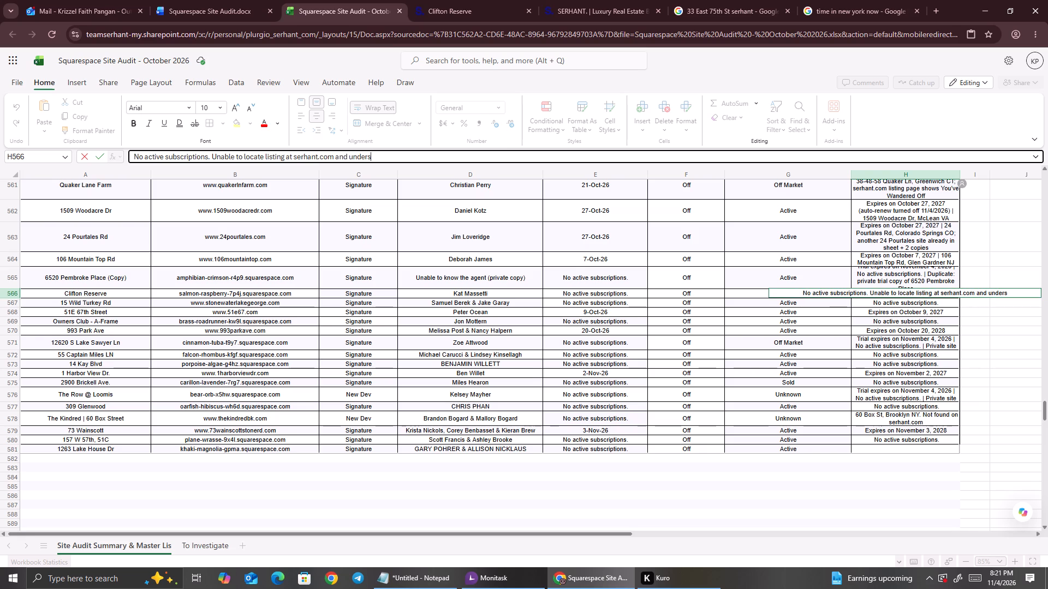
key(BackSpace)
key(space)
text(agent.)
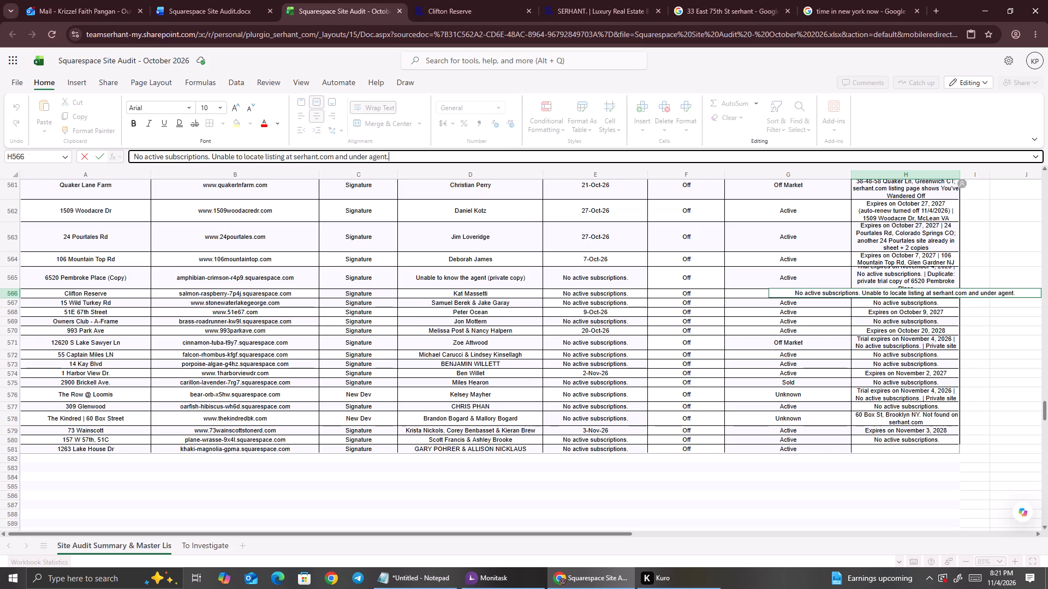
click(412, 324)
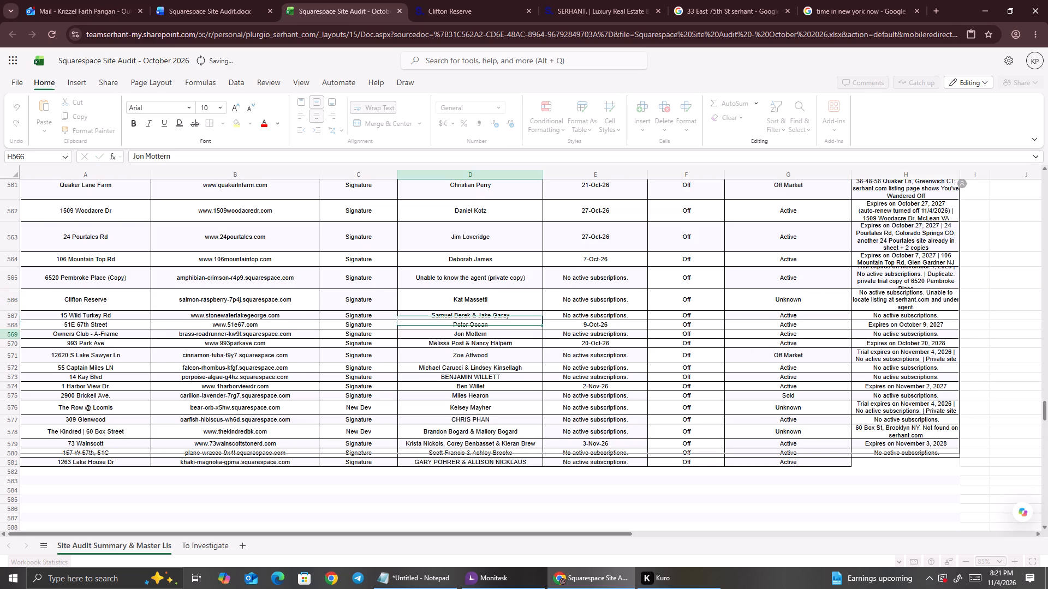
click(588, 298)
click(492, 303)
click(795, 302)
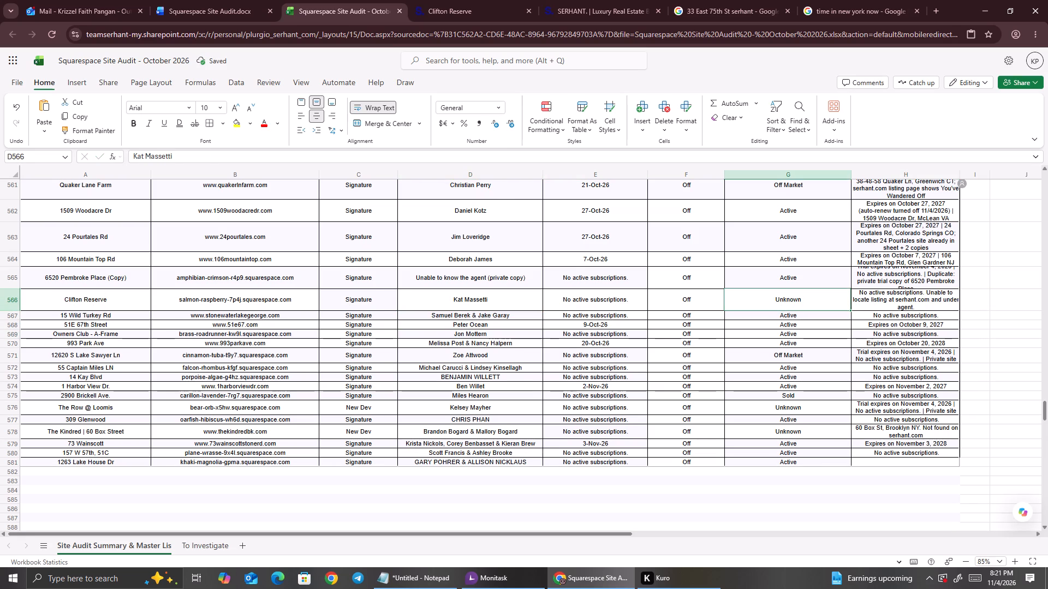
click(498, 308)
In the Squarespace dashboard, replace the tags on Clifton Reserve with Signature and Unknown.
click(491, 0)
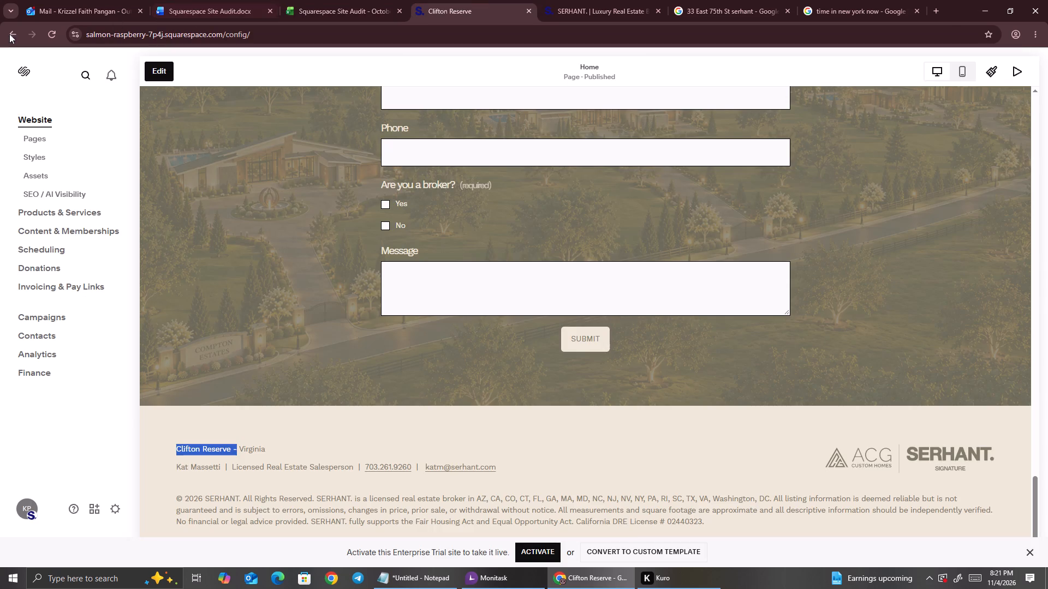
click(8, 33)
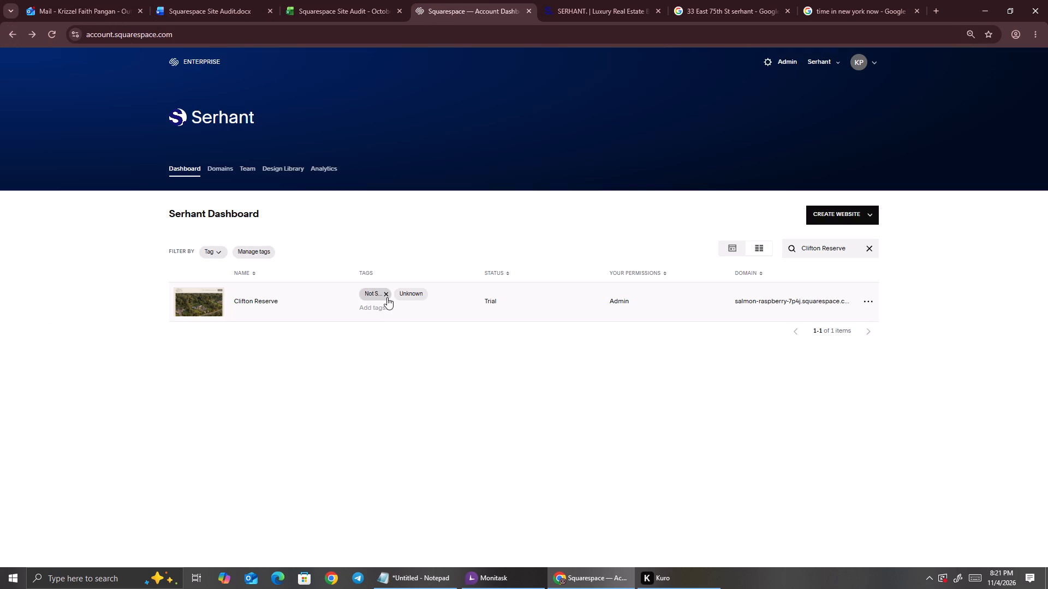
click(386, 296)
click(386, 296)
click(373, 304)
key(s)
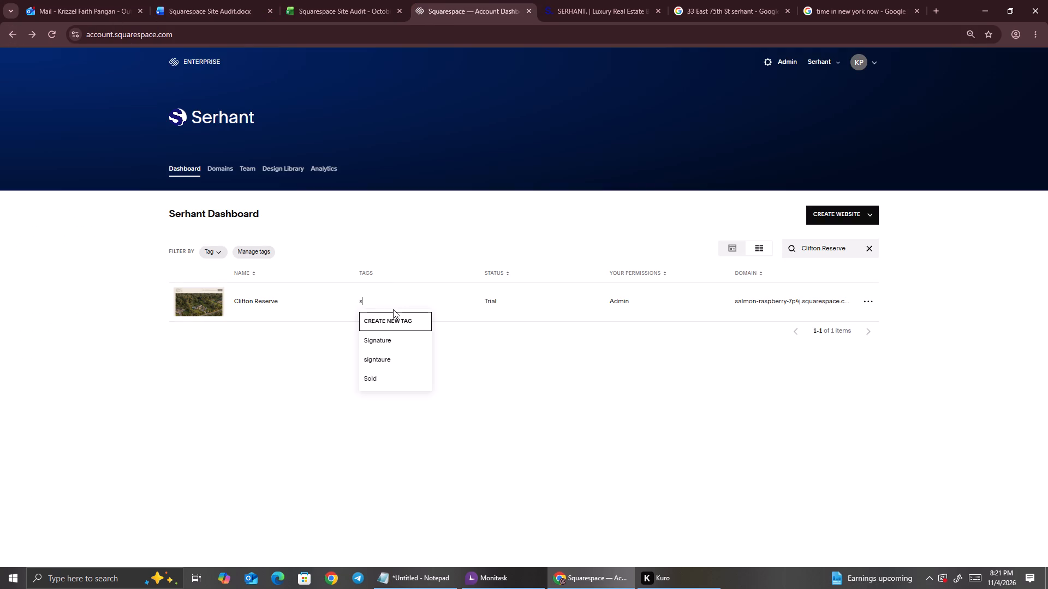
key(Down)
key(Return)
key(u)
key(Down)
key(Return)
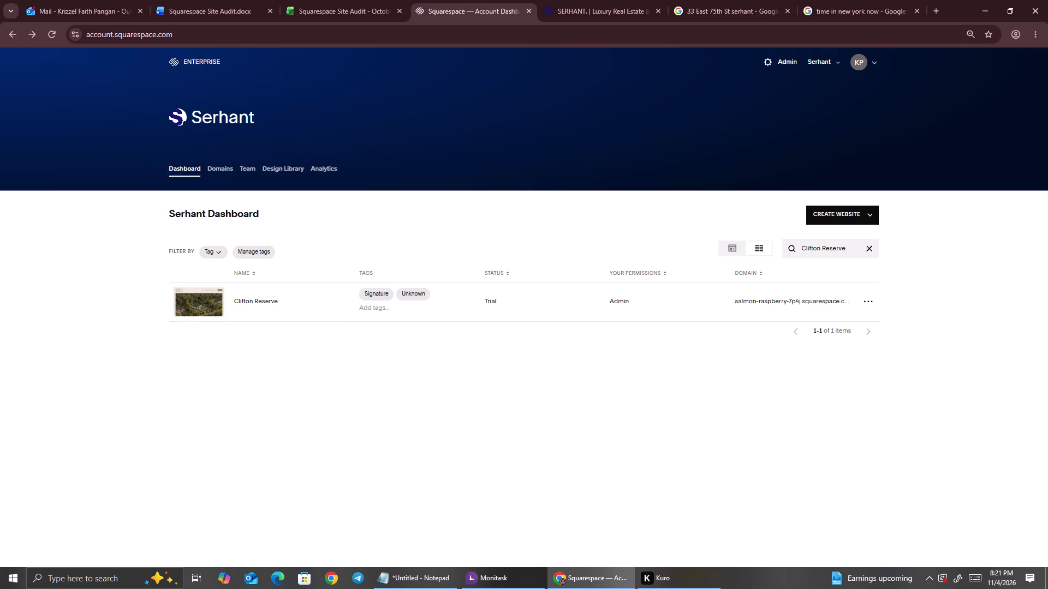
click(413, 384)
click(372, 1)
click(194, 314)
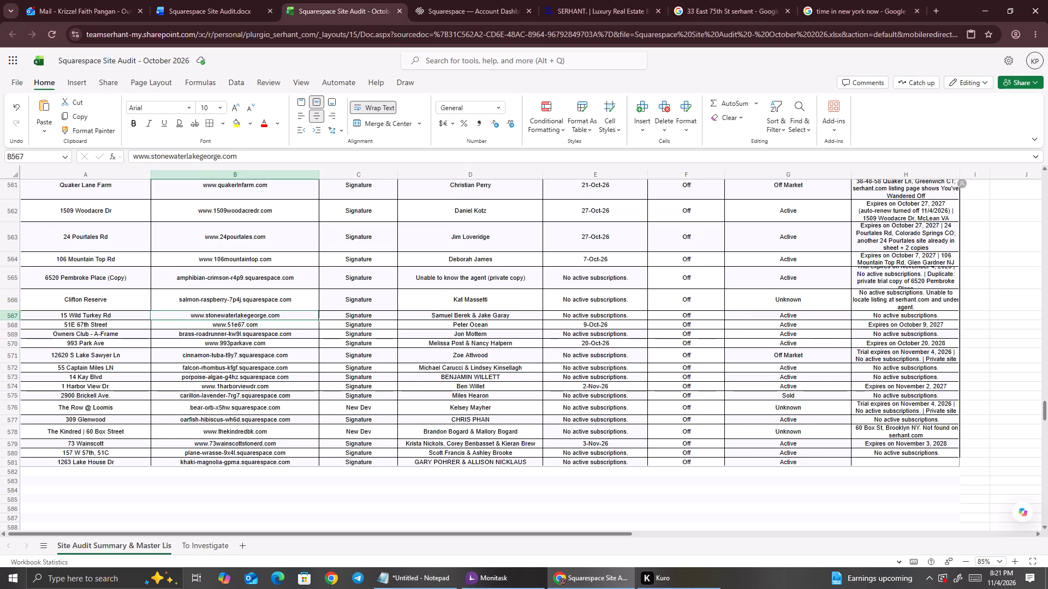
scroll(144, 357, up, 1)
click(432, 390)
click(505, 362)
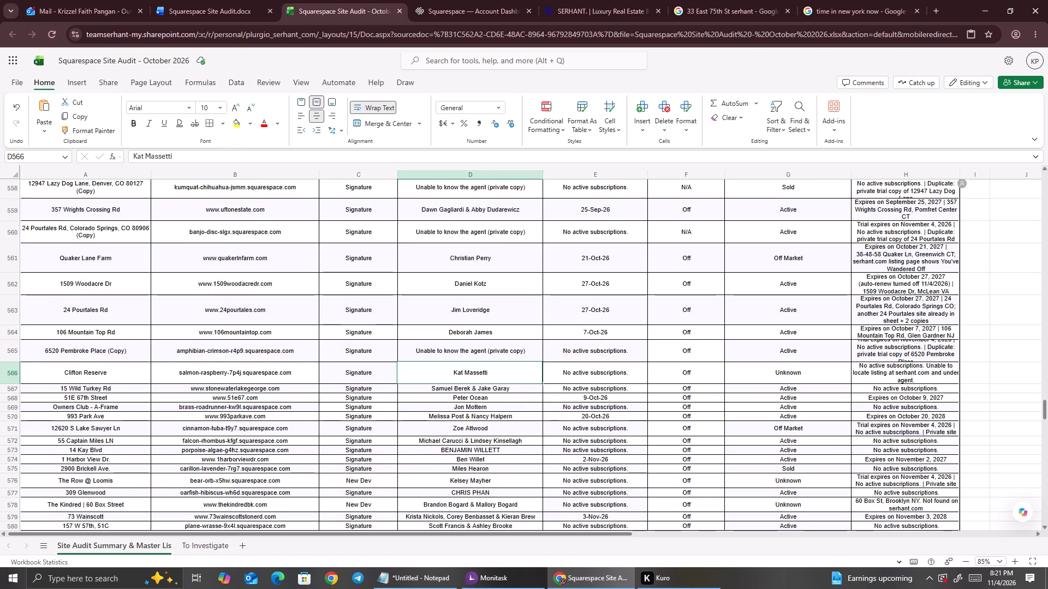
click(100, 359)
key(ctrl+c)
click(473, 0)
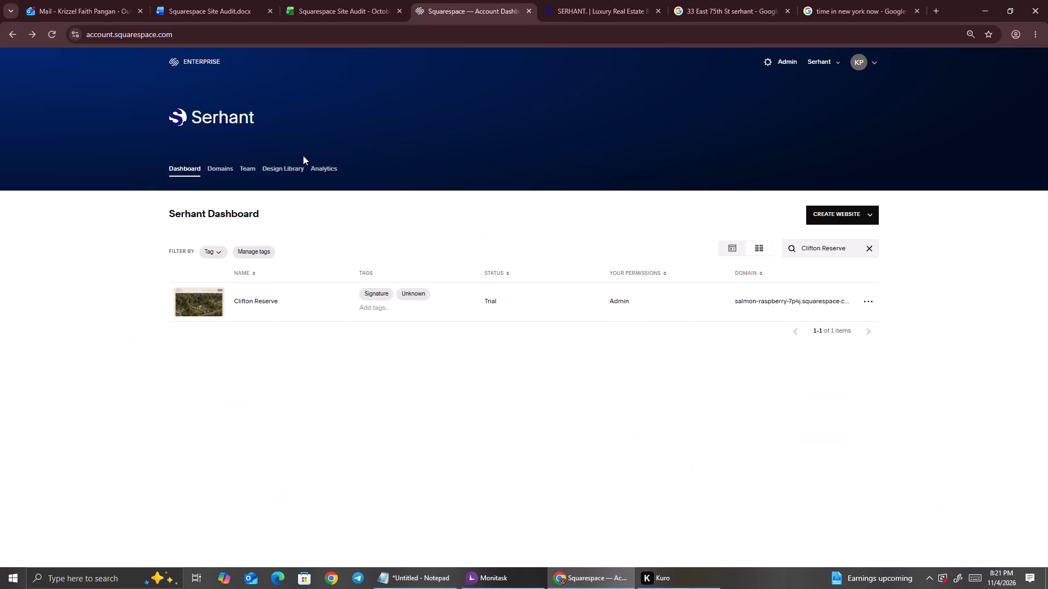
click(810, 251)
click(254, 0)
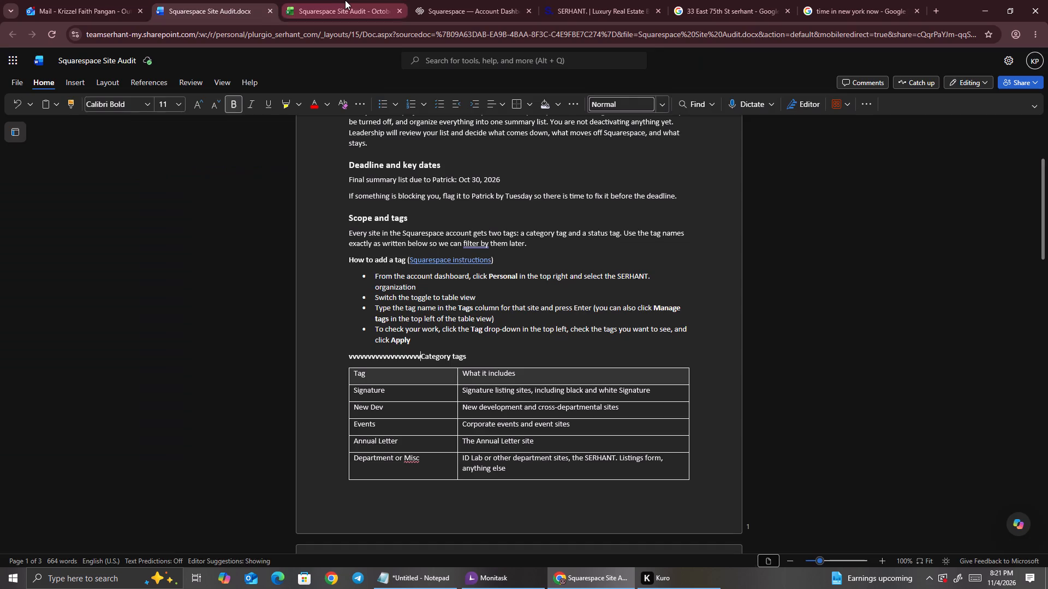
click(345, 0)
key(ctrl+f)
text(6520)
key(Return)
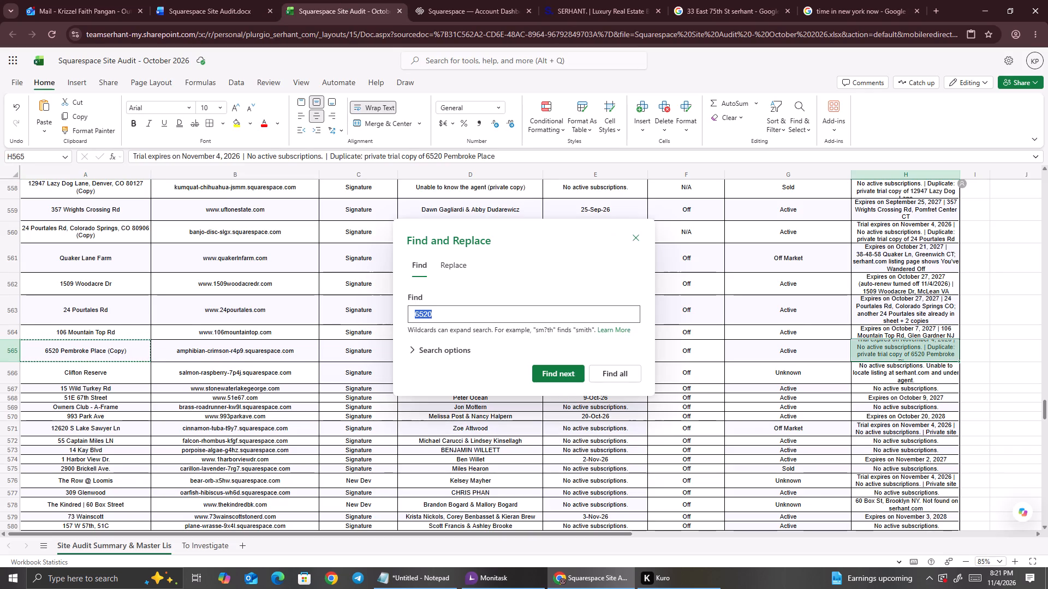
click(570, 369)
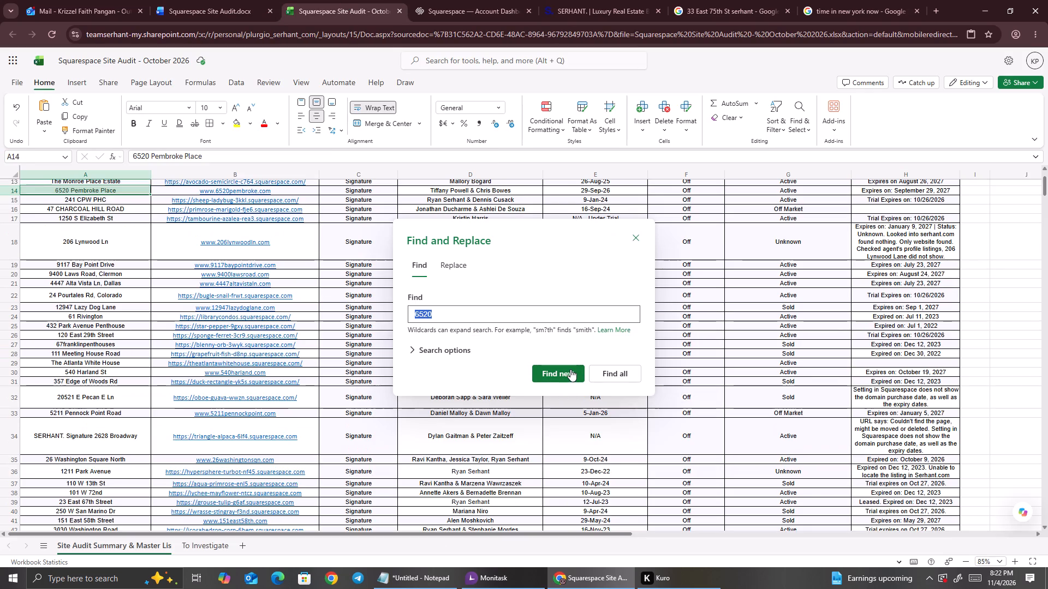
click(454, 193)
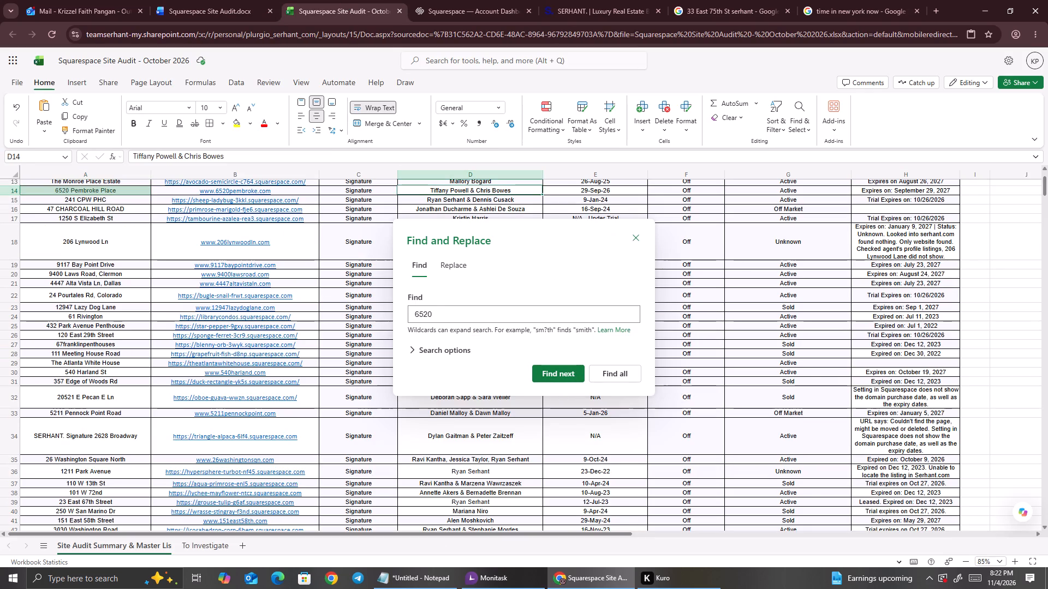
key(ctrl+c)
scroll(306, 391, down, 14)
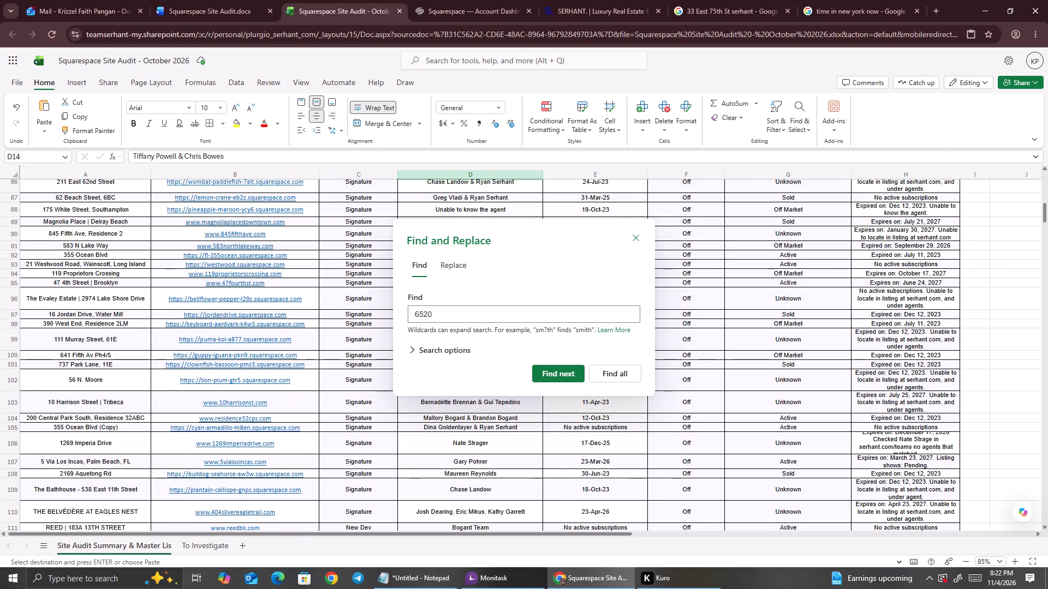
click(627, 237)
click(634, 236)
scroll(700, 383, down, 8)
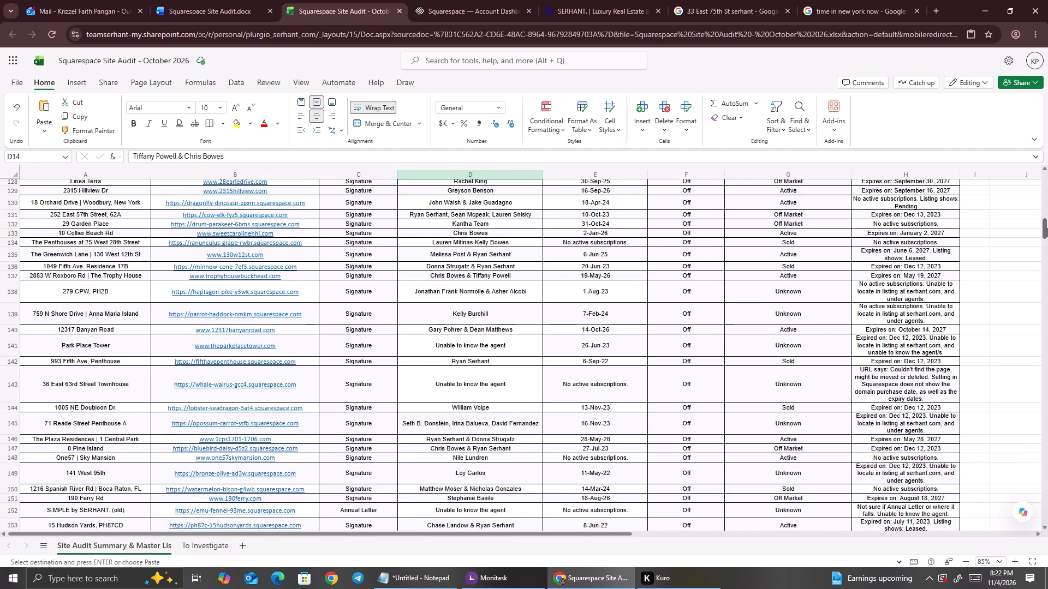
drag(1042, 231, 1047, 531)
scroll(374, 425, up, 10)
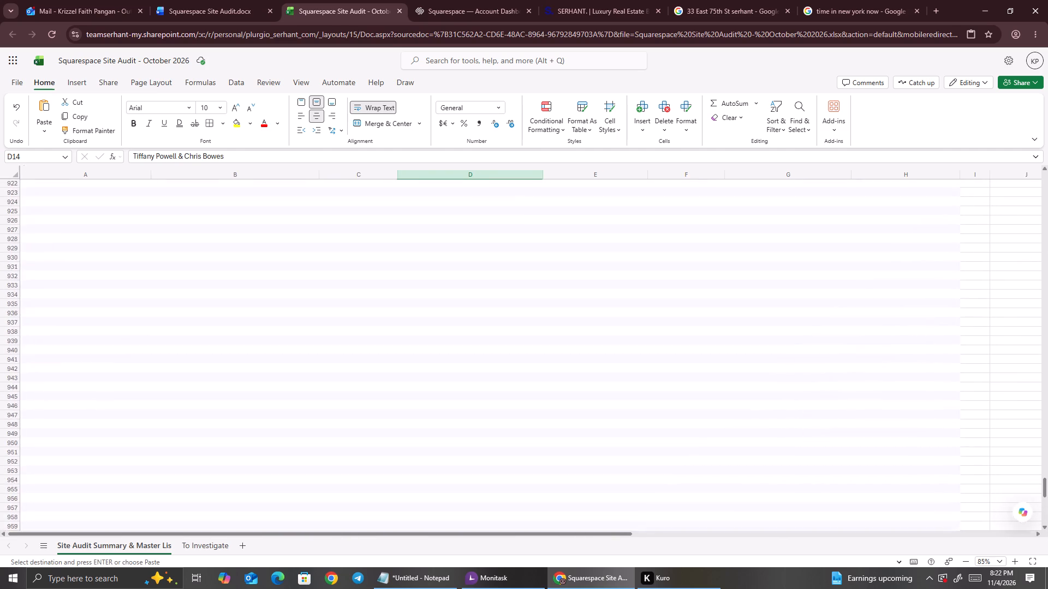
scroll(376, 387, up, 20)
scroll(376, 387, up, 7)
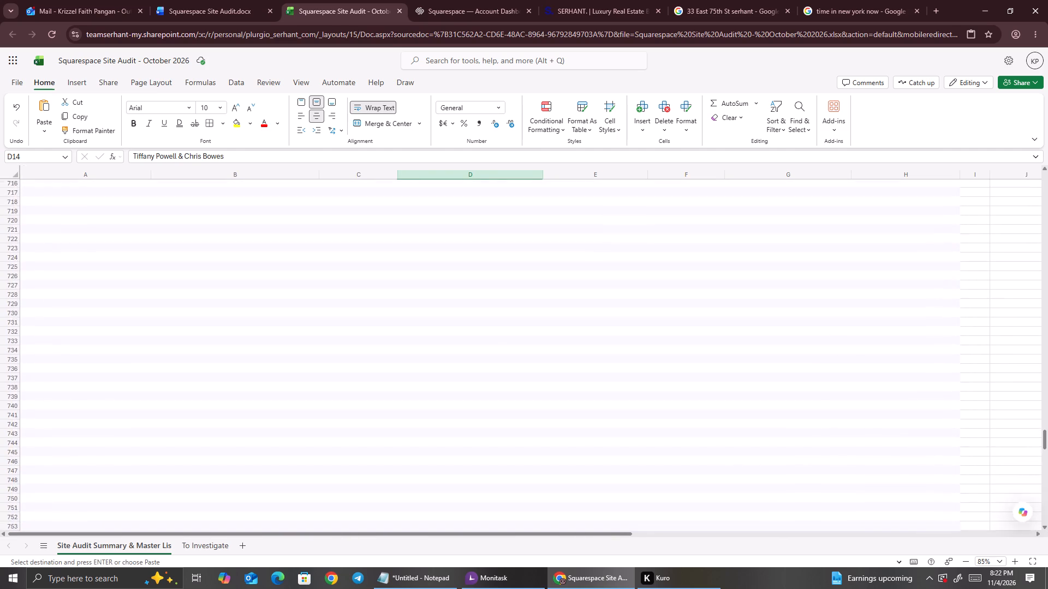
scroll(504, 388, up, 17)
scroll(477, 392, up, 6)
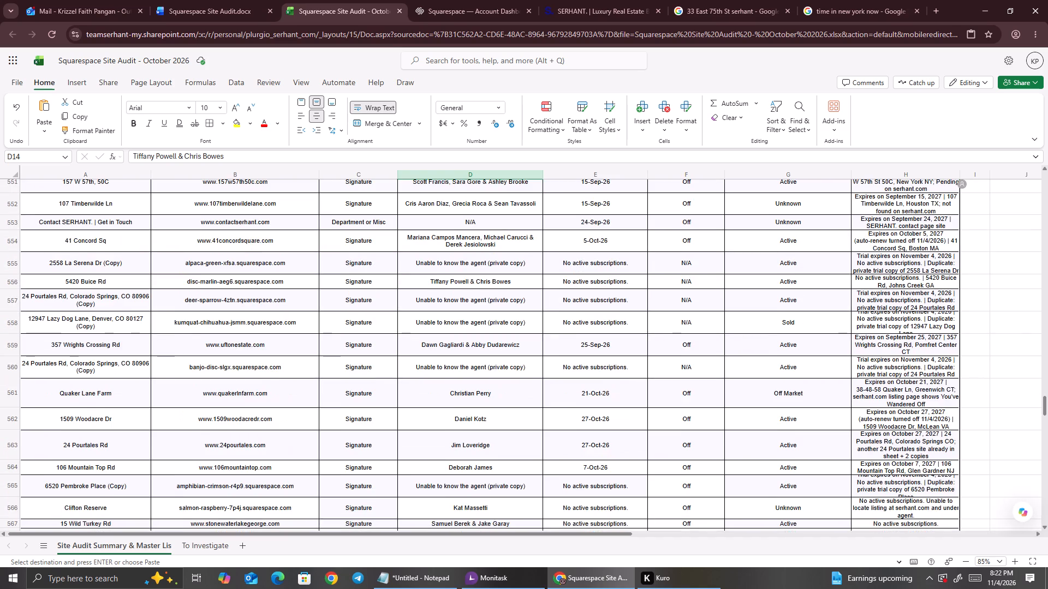
scroll(452, 443, down, 3)
click(535, 284)
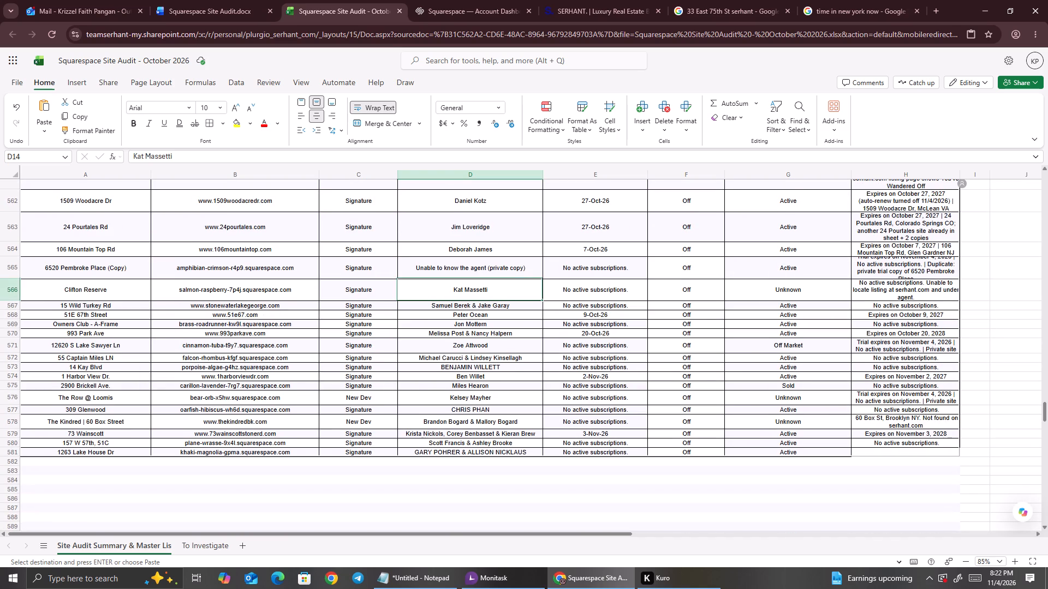
click(505, 271)
key(ctrl+v)
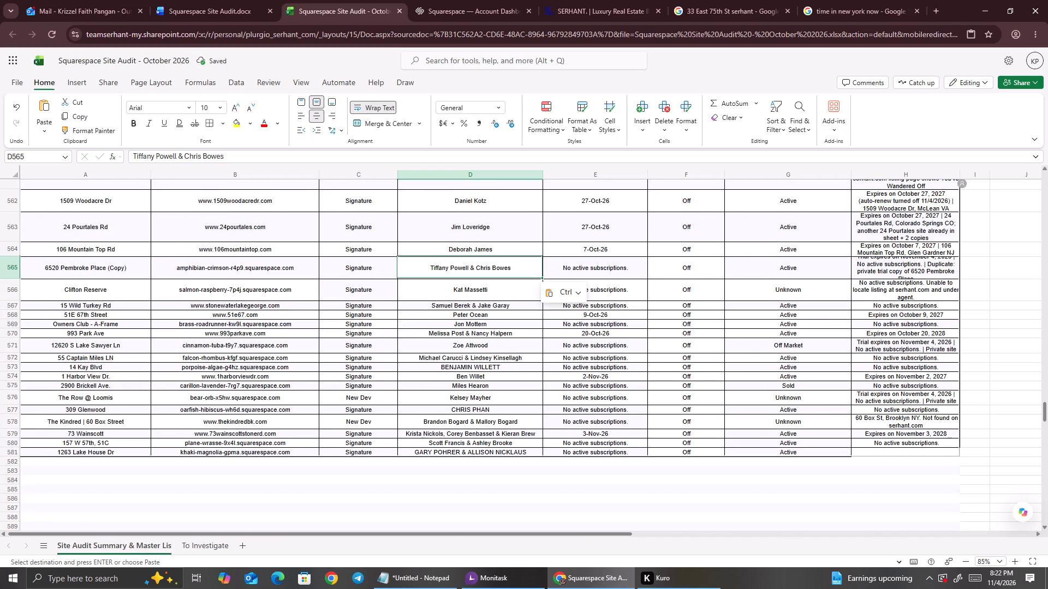
click(619, 269)
click(906, 268)
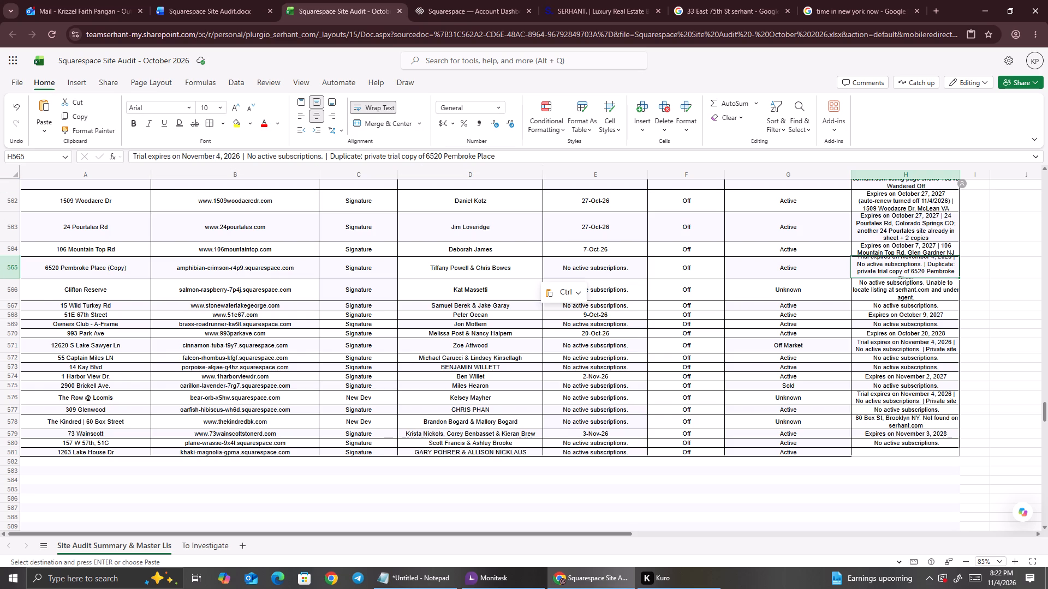
click(644, 267)
key(ctrl+c)
click(874, 267)
key(ctrl+v)
click(763, 345)
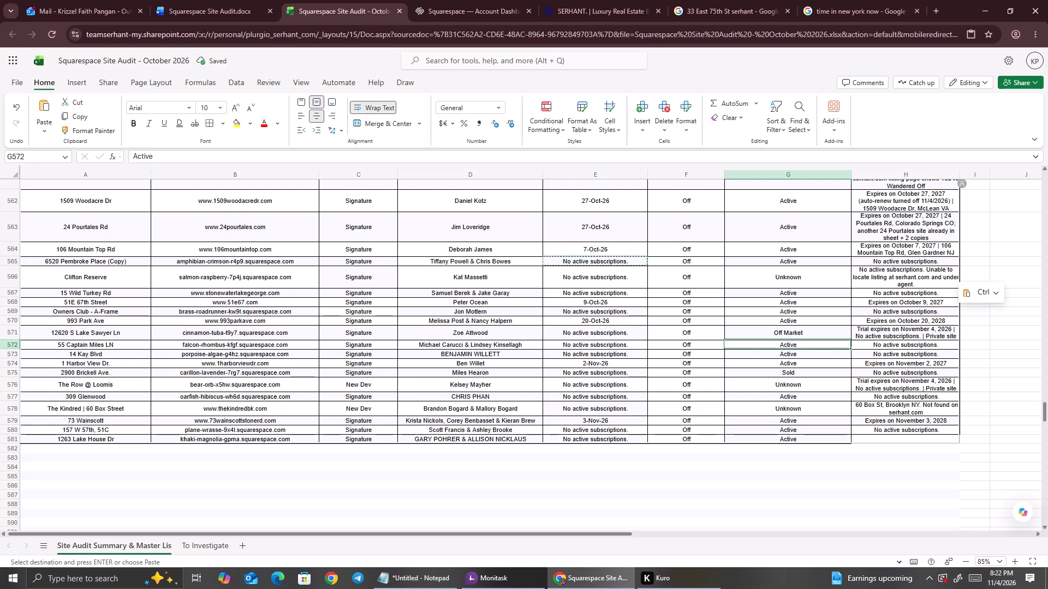
click(115, 247)
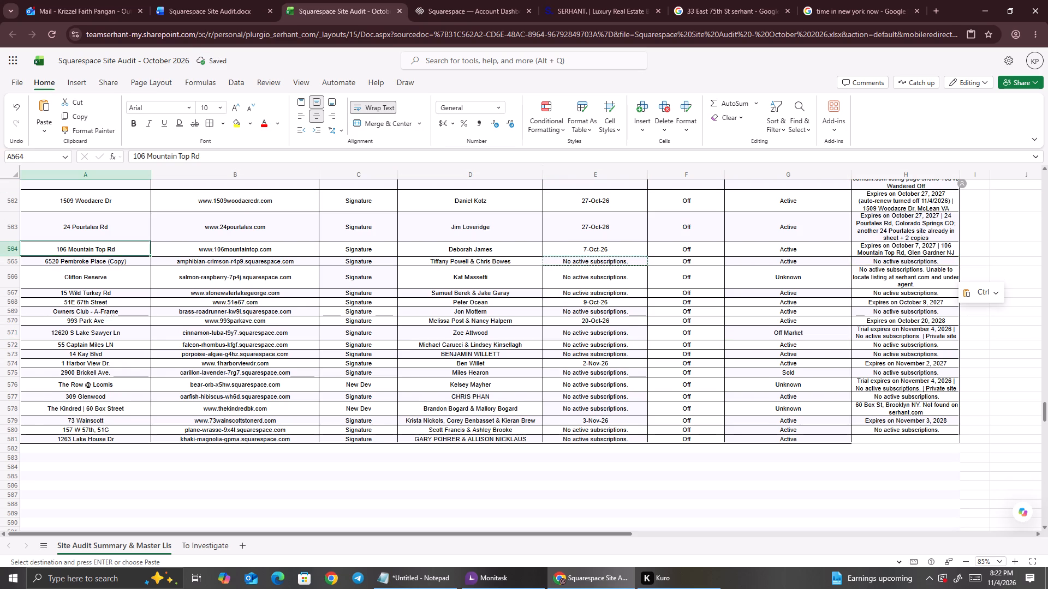
click(895, 252)
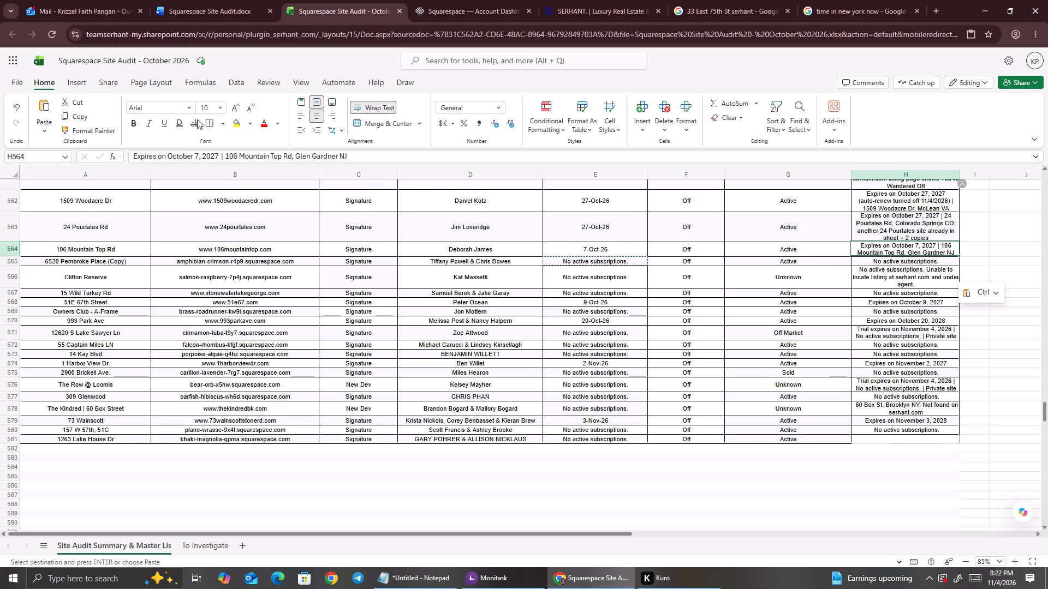
drag(217, 158, 400, 164)
key(BackSpace)
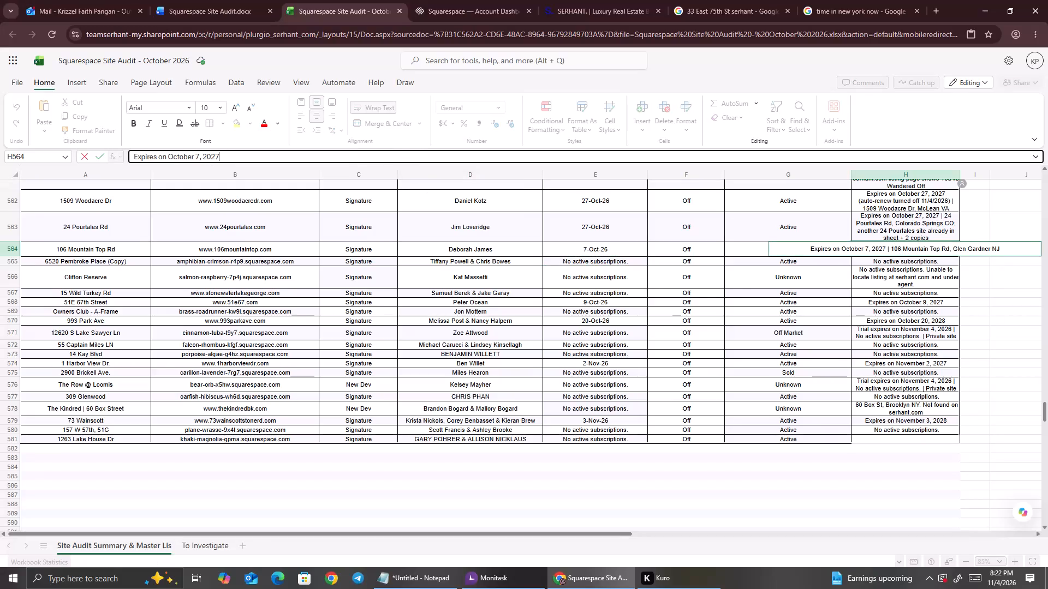
drag(598, 418, 579, 418)
scroll(527, 400, up, 1)
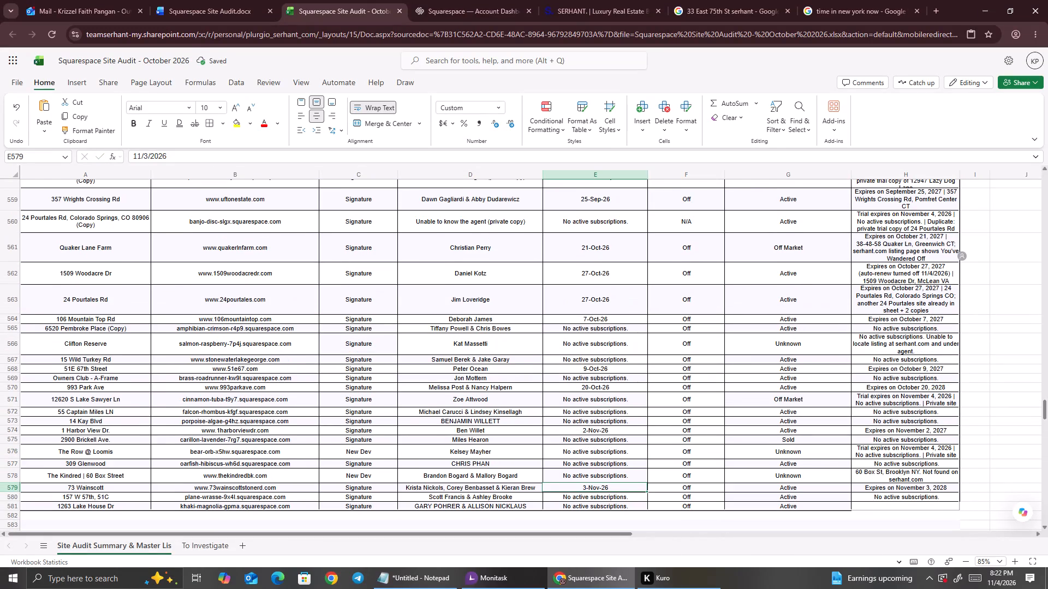
click(467, 301)
click(629, 293)
click(785, 299)
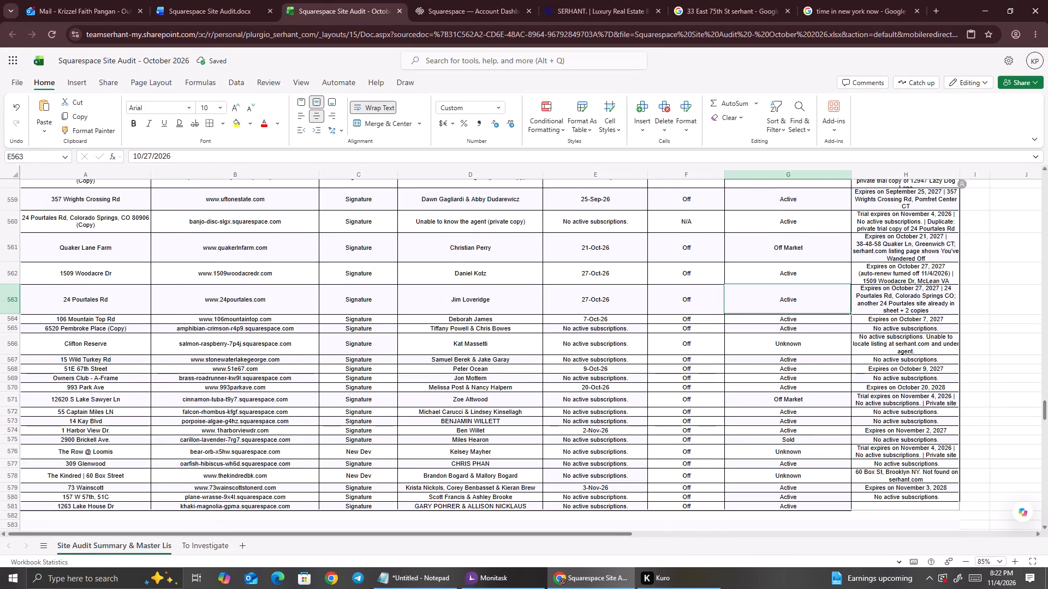
click(867, 294)
drag(225, 153, 658, 149)
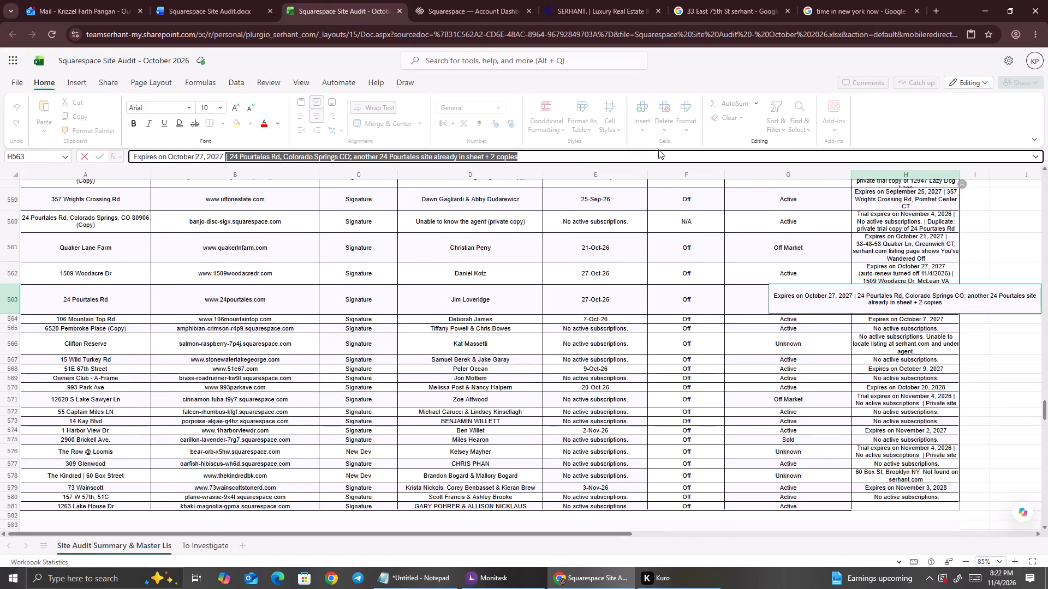
drag(658, 149, 659, 149)
key(BackSpace)
key(BackSpace)
click(571, 389)
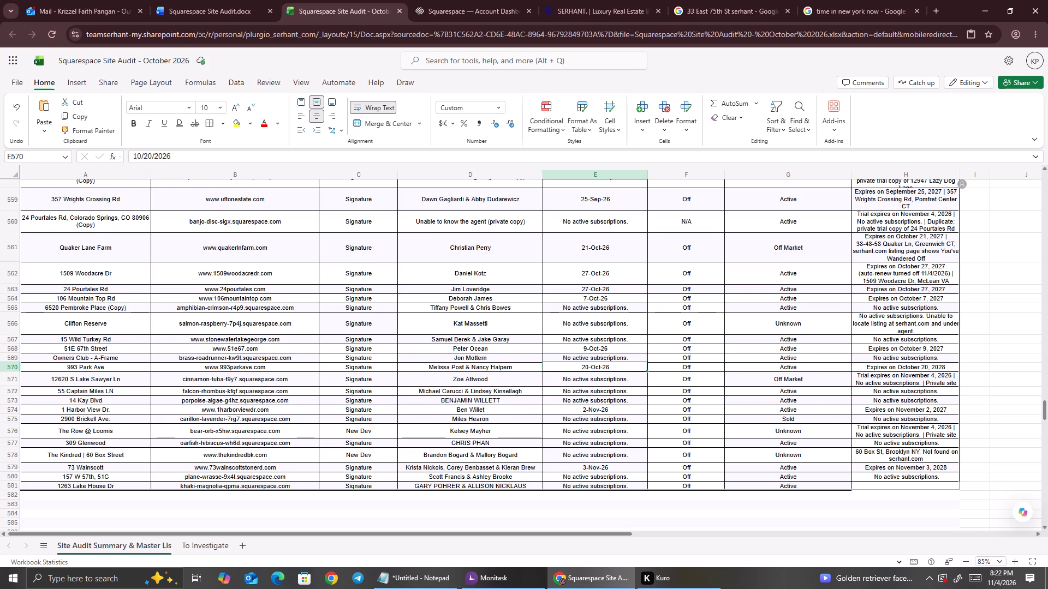
click(910, 280)
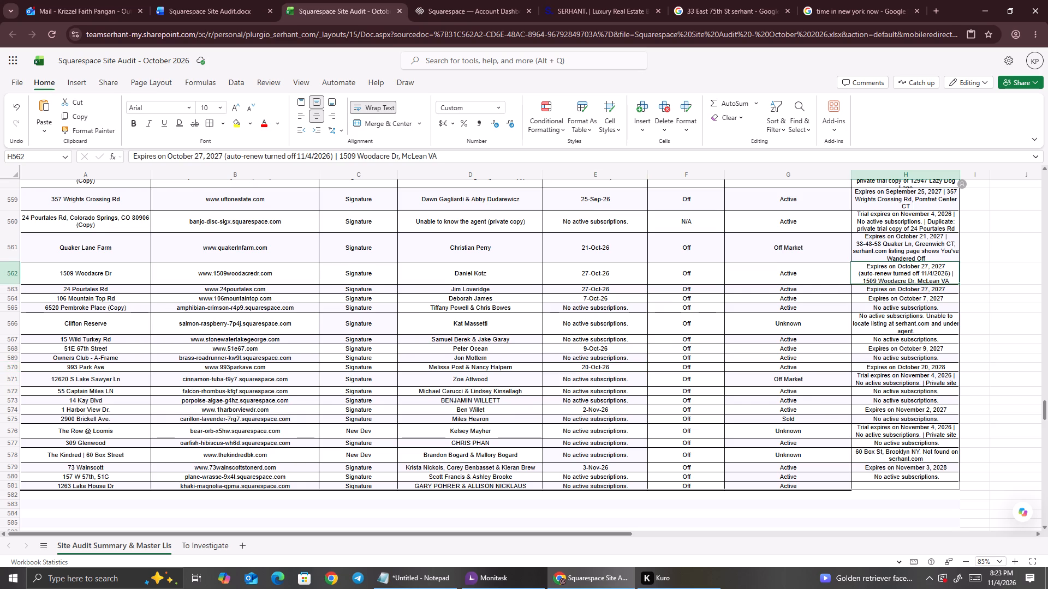
drag(228, 155, 579, 152)
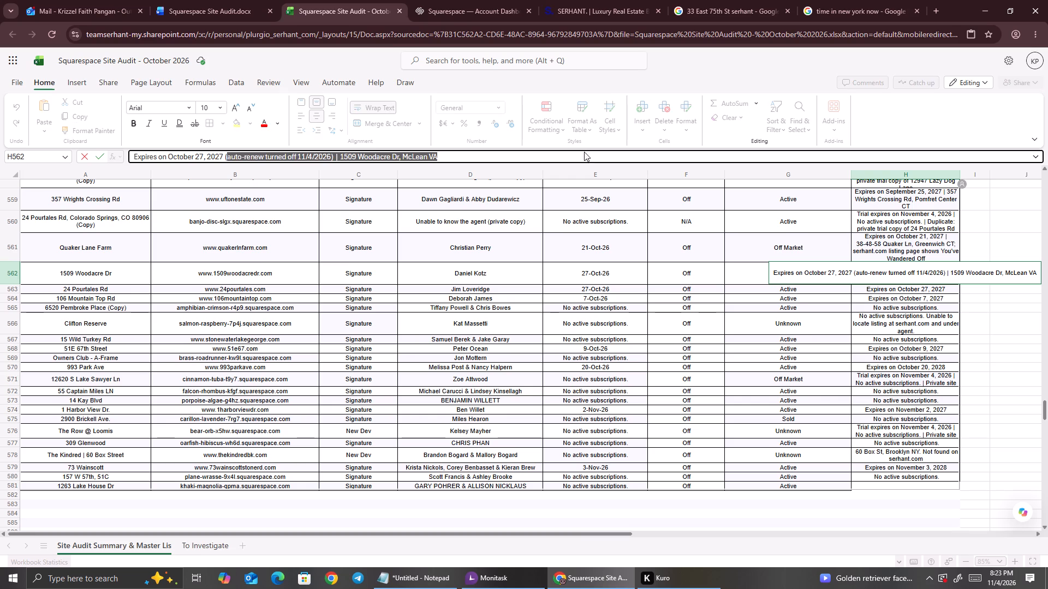
key(BackSpace)
key(BackSpace)
key(BackSpace)
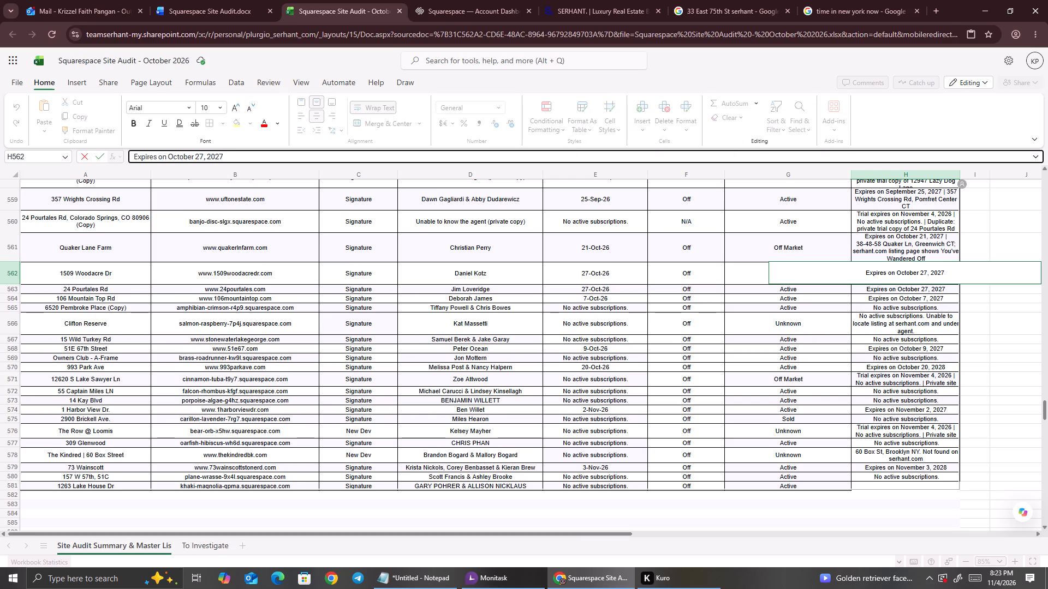
click(285, 343)
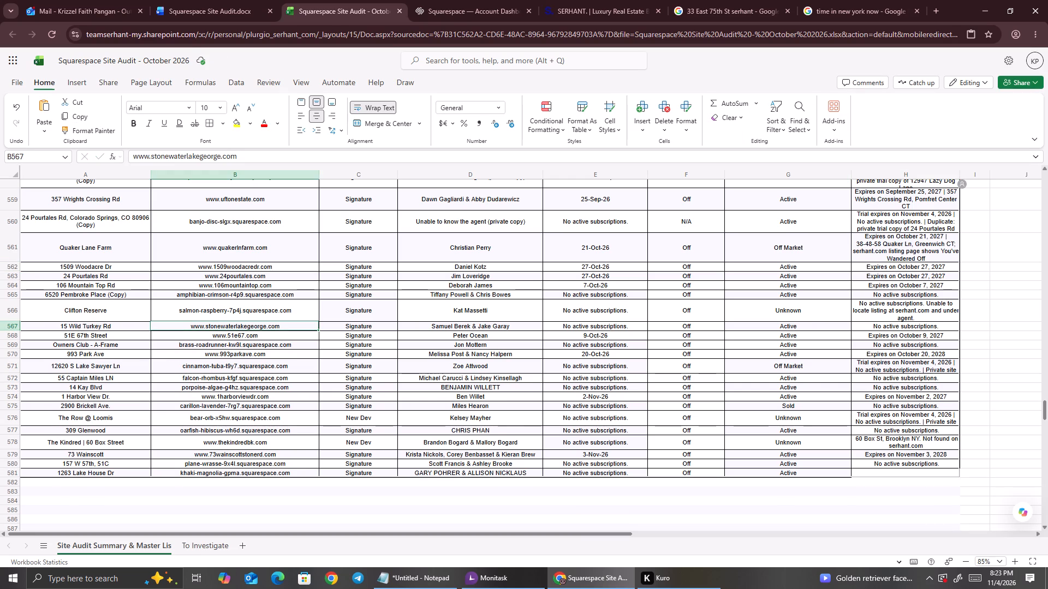
Copy the site name Quaker Lane Farm from A561 and search for it on the SERHANT. website.
click(106, 254)
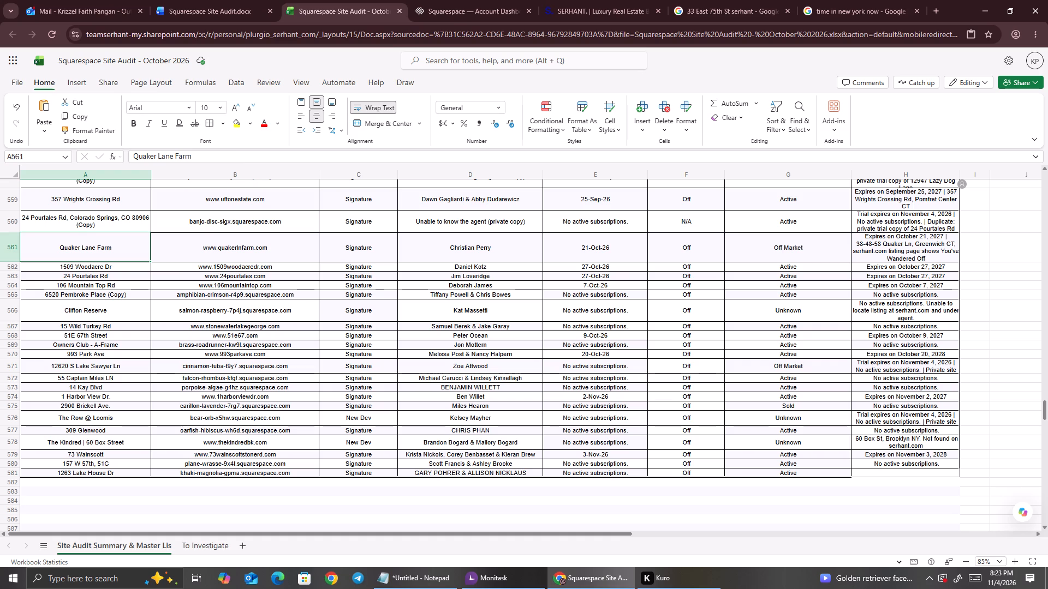
key(ctrl+c)
key(ctrl+c)
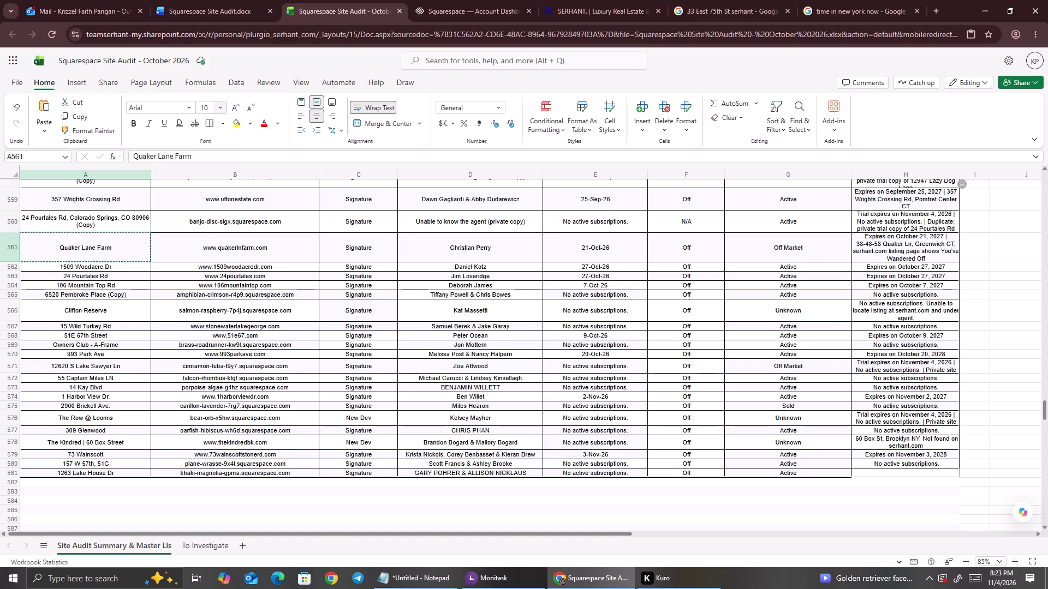
click(596, 0)
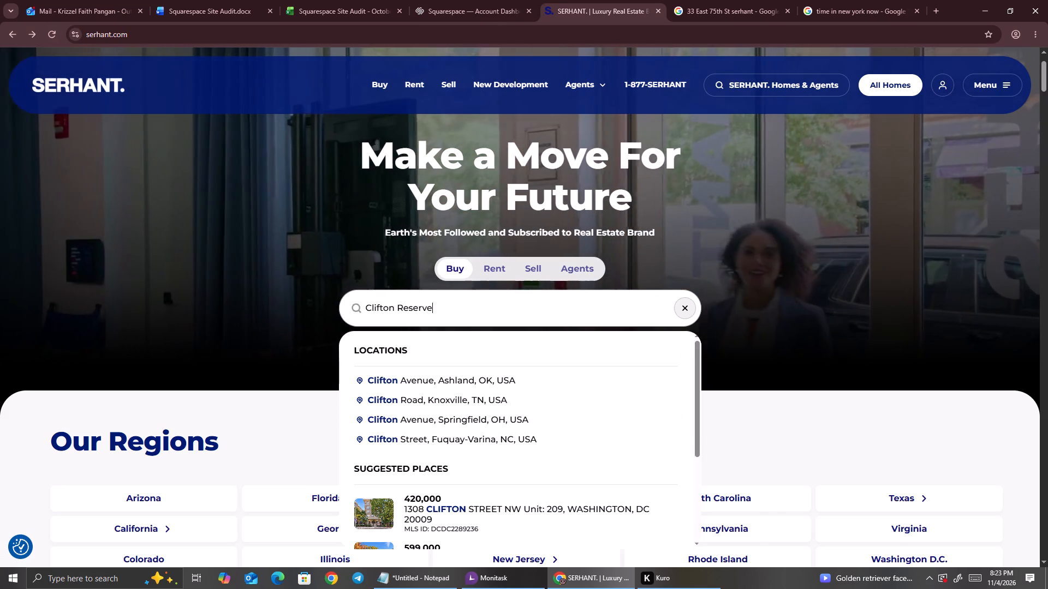
click(406, 297)
key(ctrl+a)
key(ctrl+v)
key(Return)
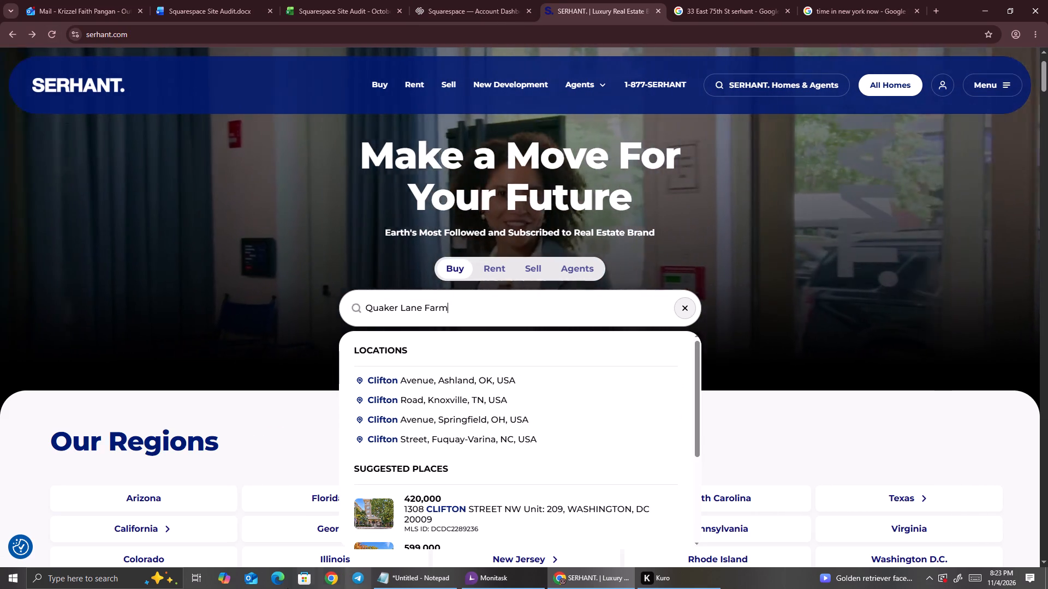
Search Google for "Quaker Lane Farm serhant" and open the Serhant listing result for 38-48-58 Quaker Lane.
click(745, 0)
drag(277, 77, 236, 79)
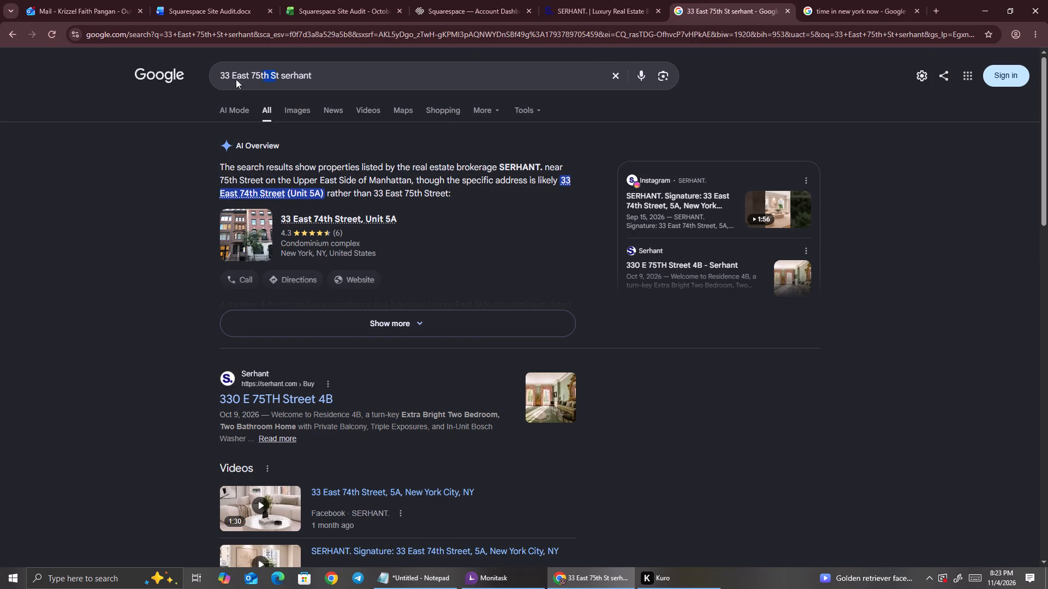
drag(236, 79, 125, 99)
key(BackSpace)
key(Right)
key(BackSpace)
key(ctrl+v)
key(Return)
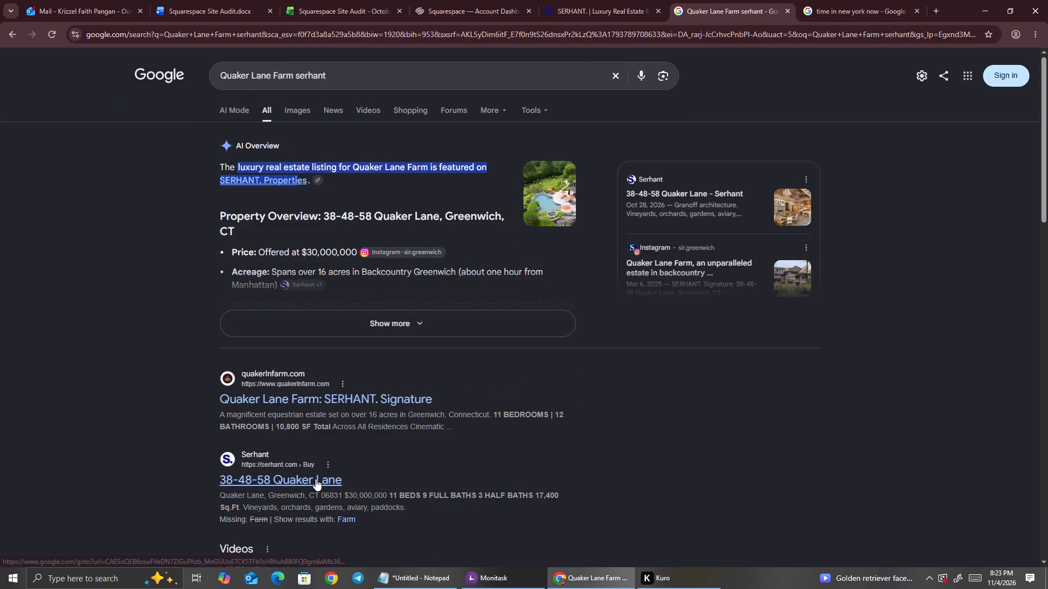
click(315, 479)
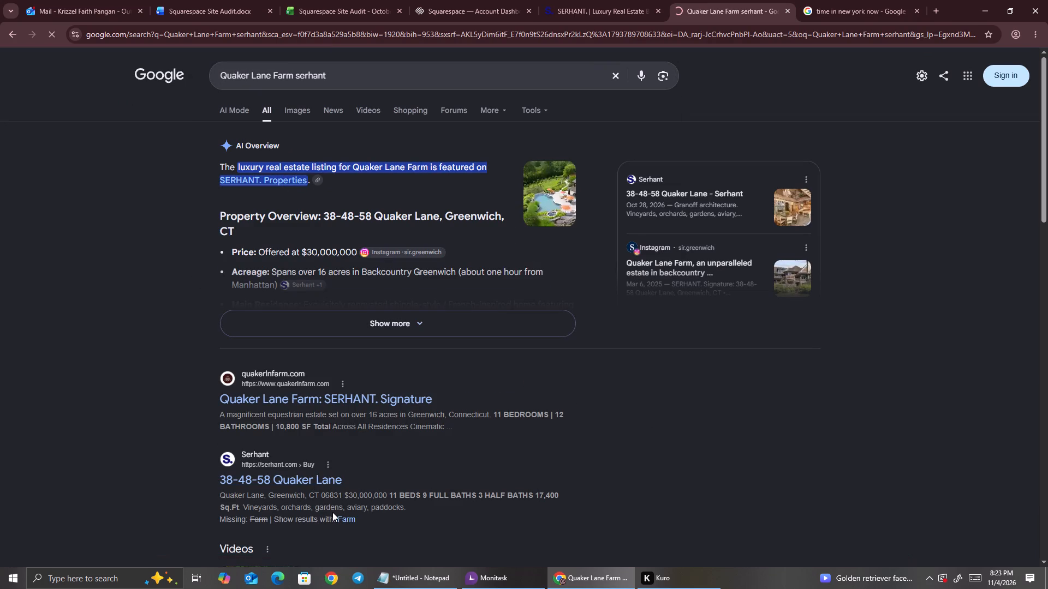
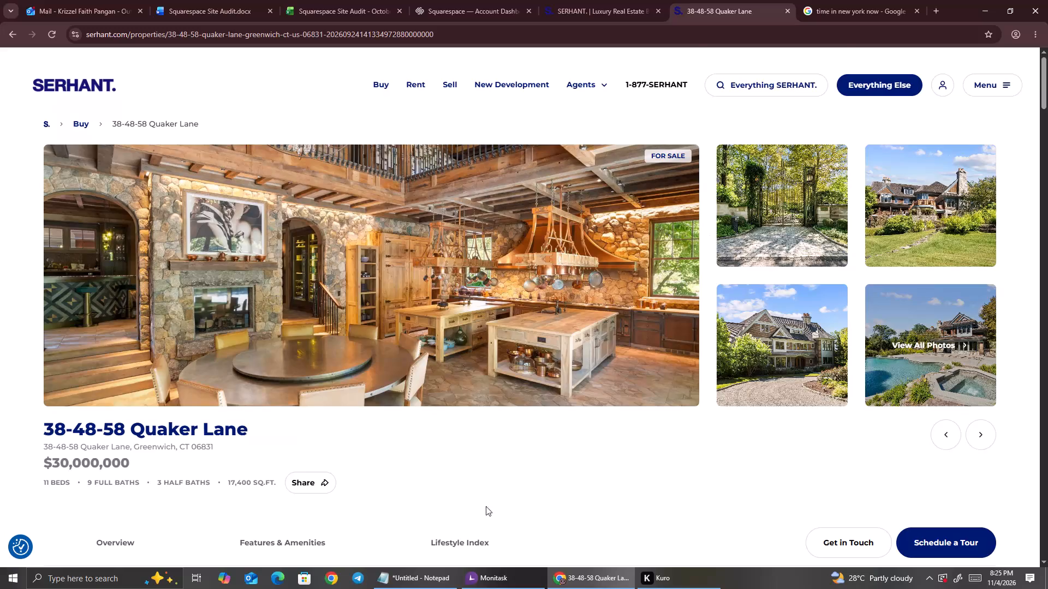
scroll(429, 446, down, 3)
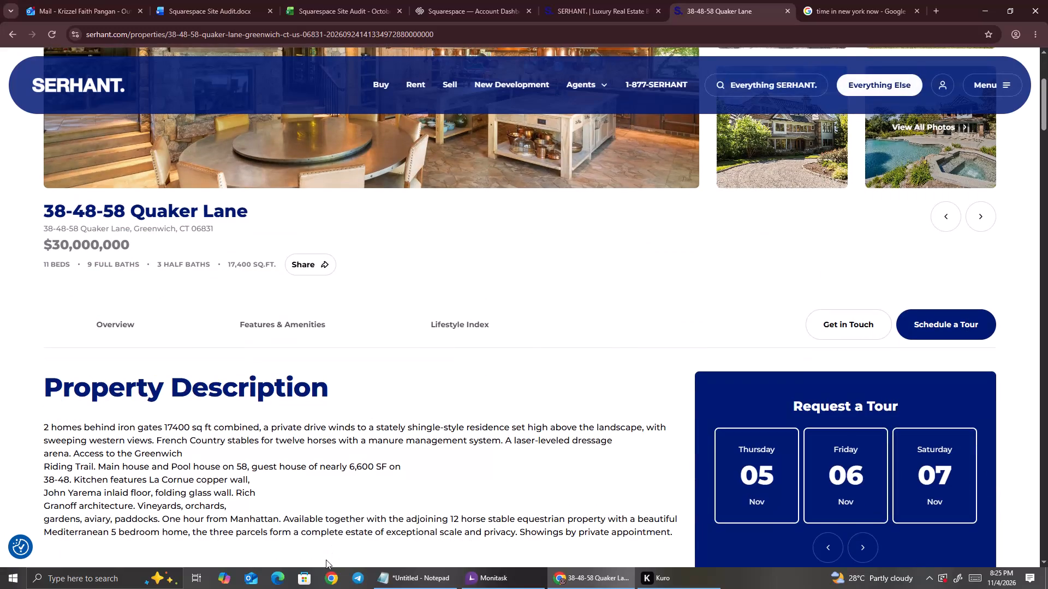
scroll(285, 482, down, 2)
scroll(434, 512, up, 13)
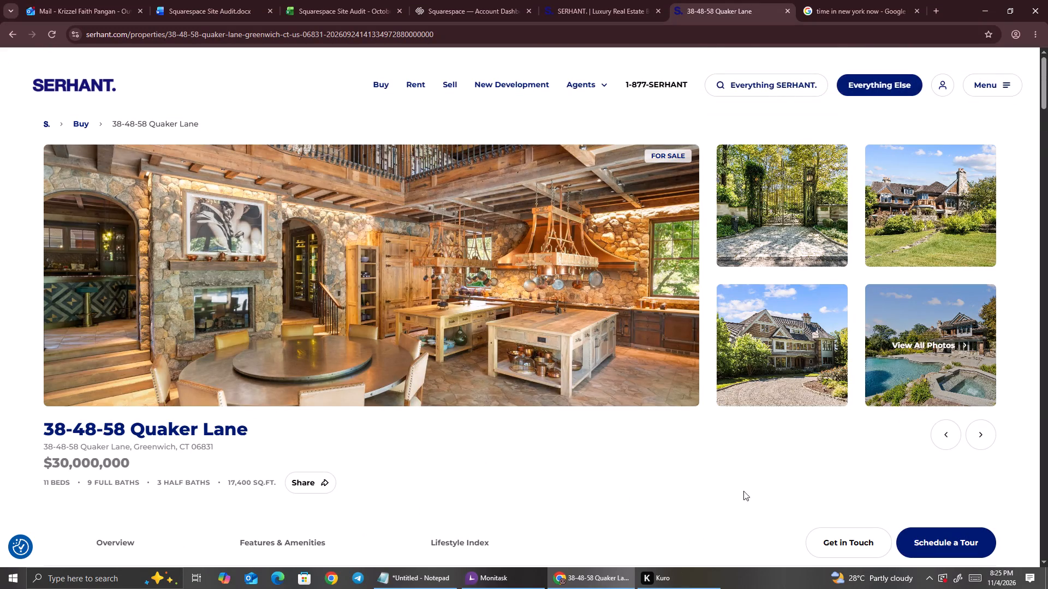
drag(638, 0, 647, 0)
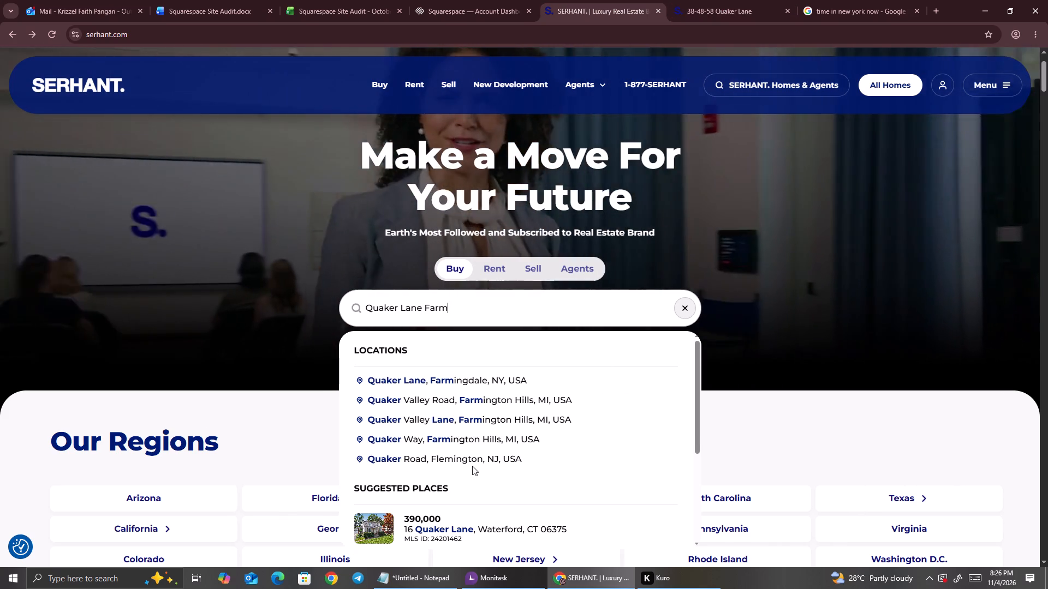
click(461, 0)
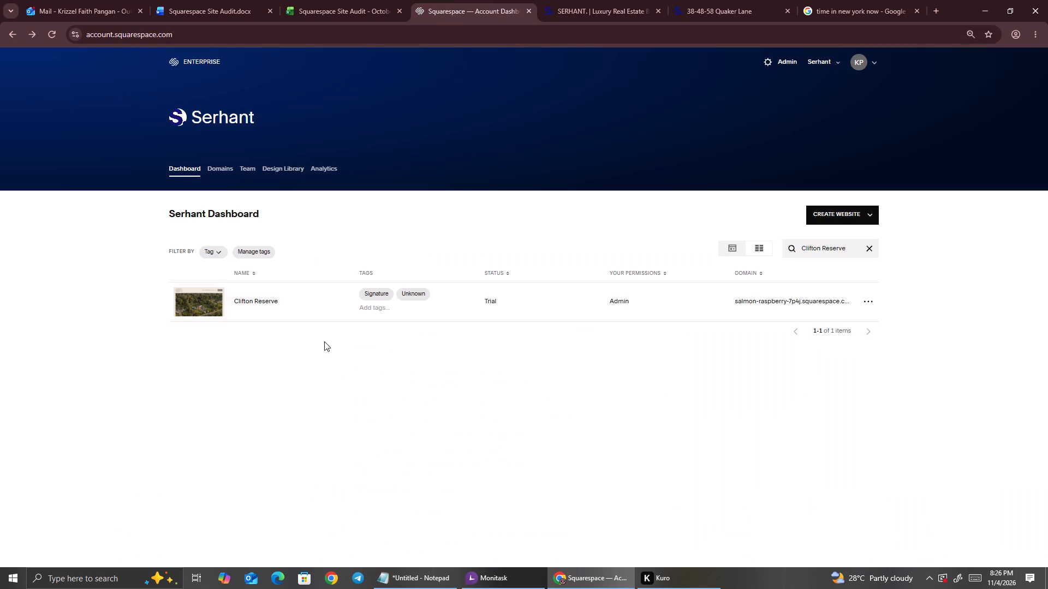
click(375, 1)
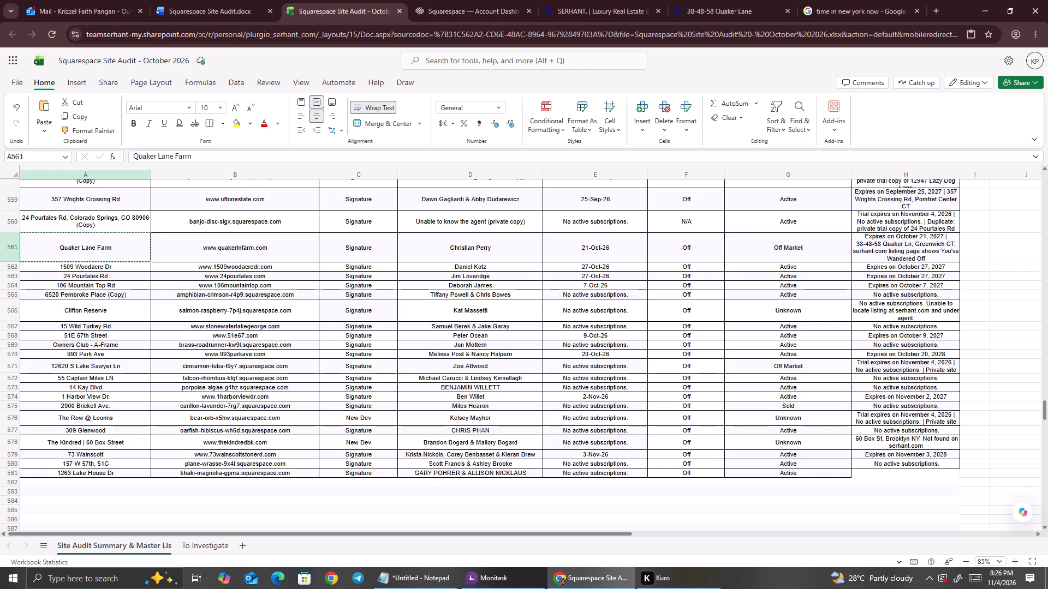
scroll(572, 436, up, 3)
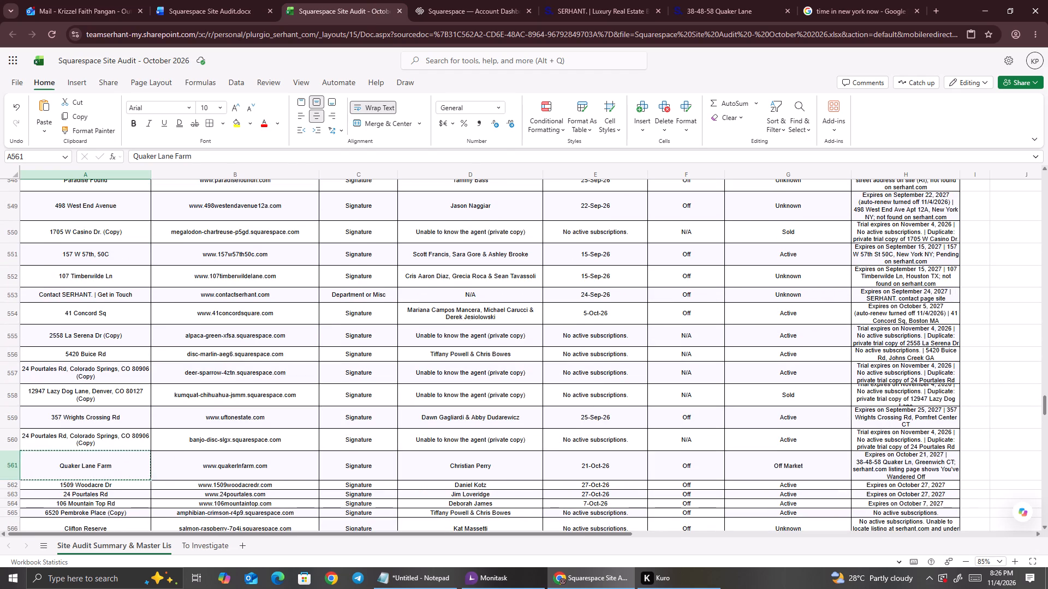
click(879, 475)
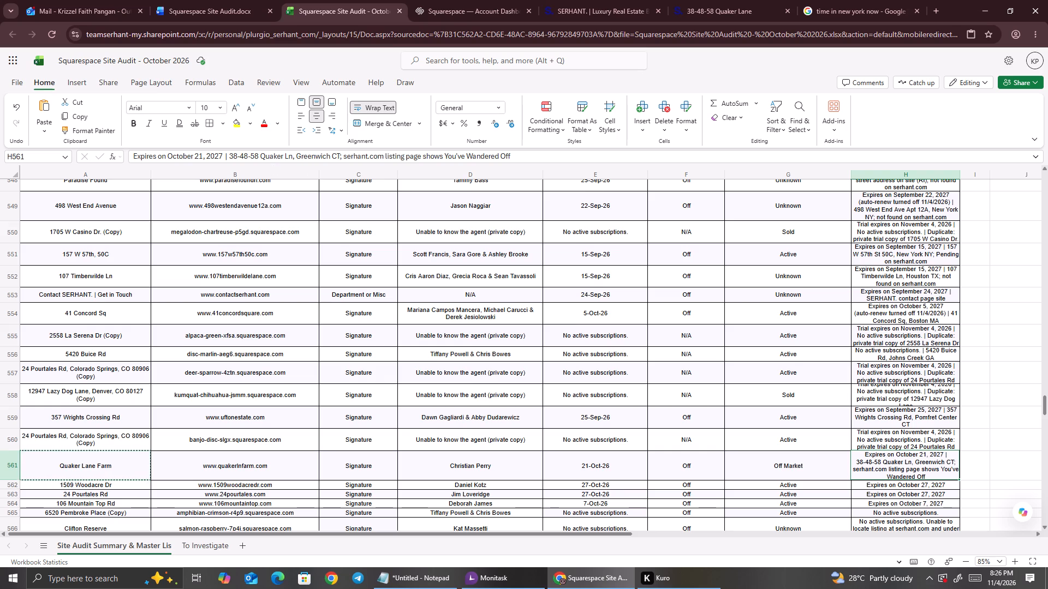
click(129, 441)
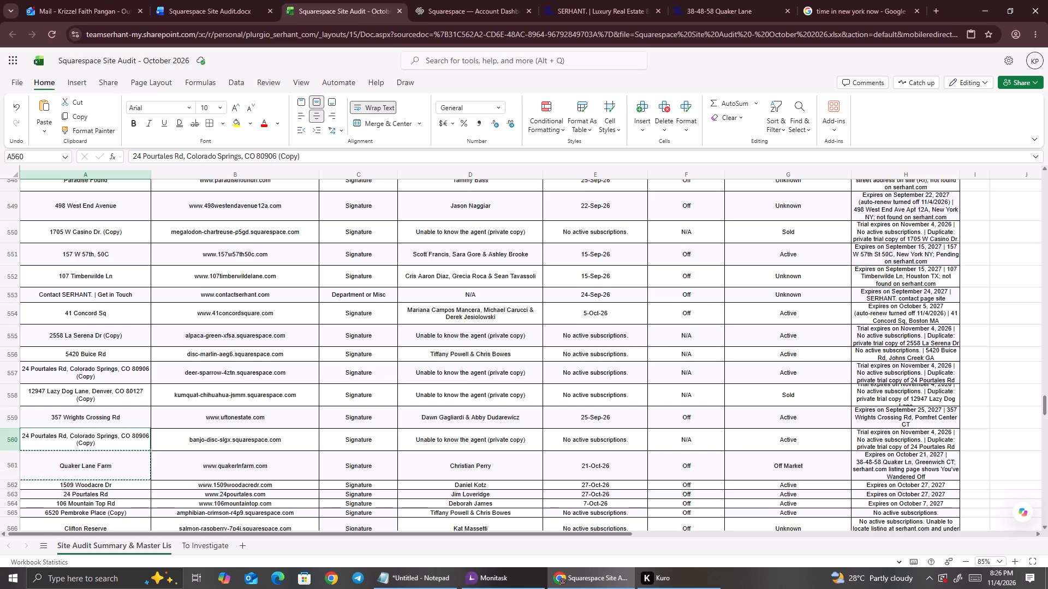
key(ctrl+c)
click(465, 0)
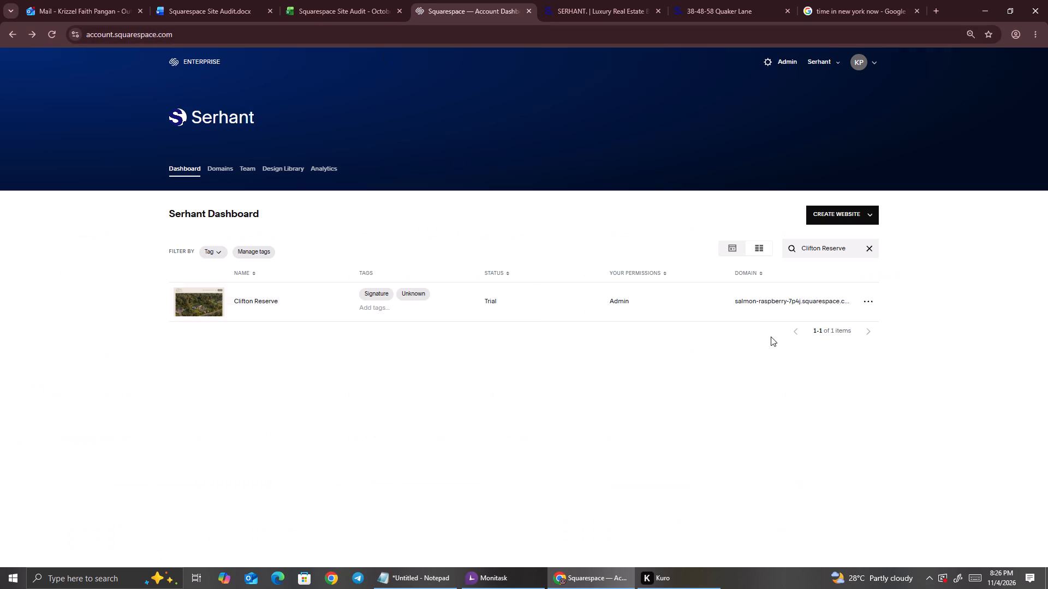
click(805, 250)
key(ctrl+a)
key(ctrl+v)
key(Return)
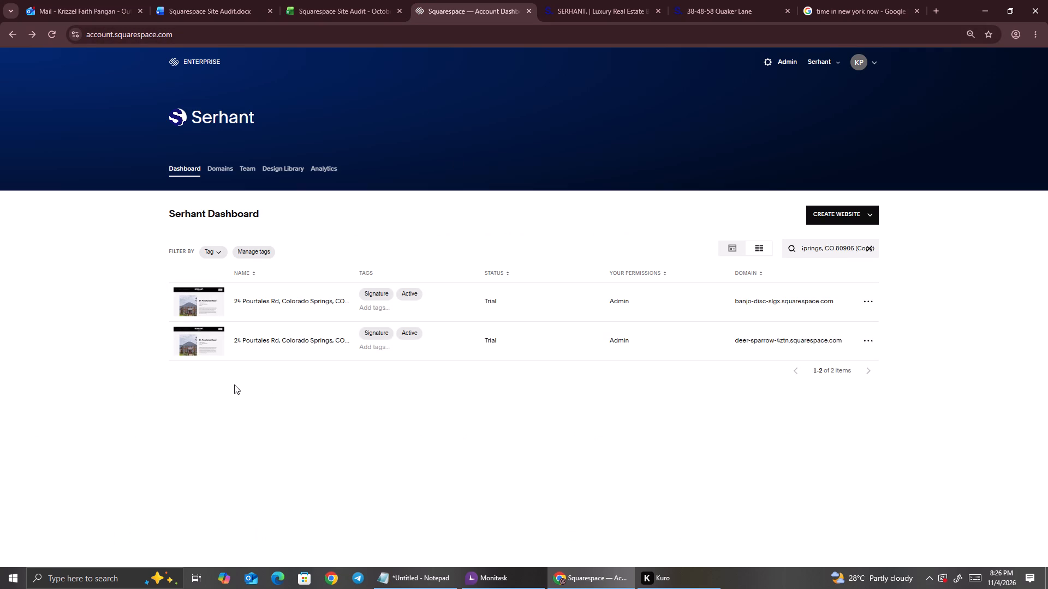
click(209, 344)
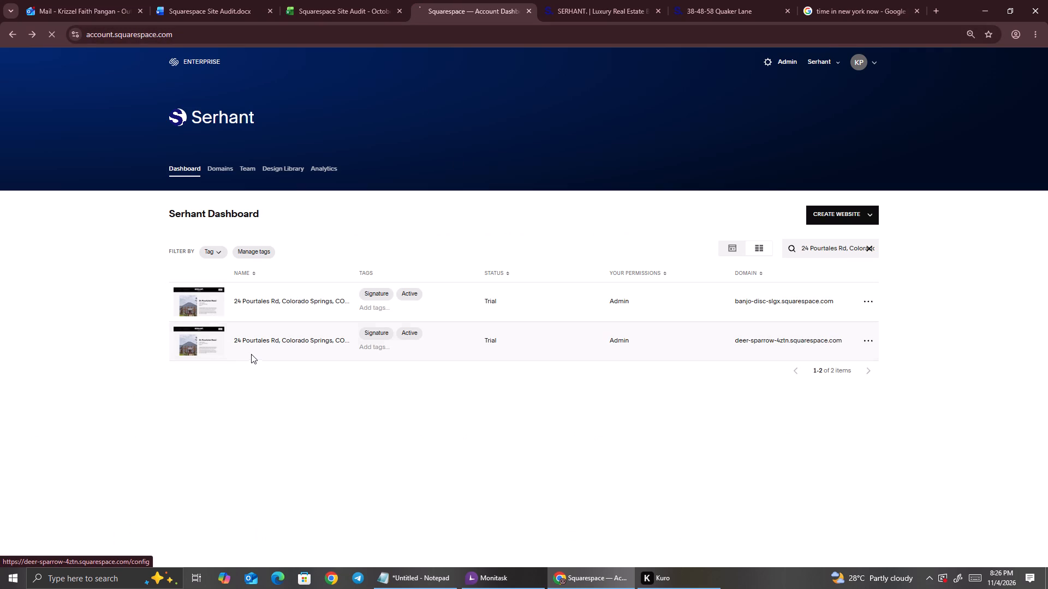
click(316, 0)
click(462, 0)
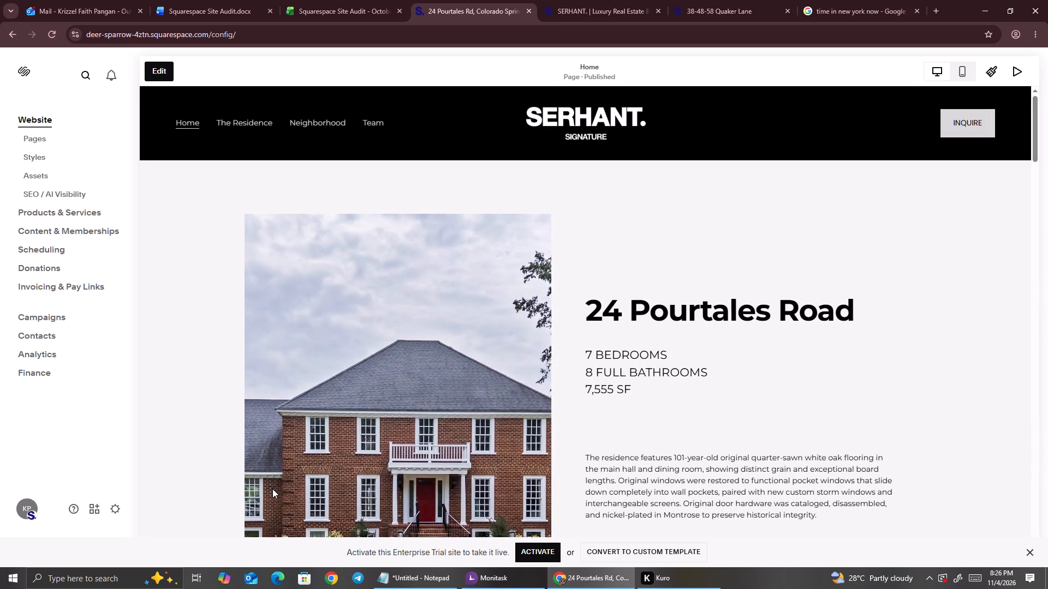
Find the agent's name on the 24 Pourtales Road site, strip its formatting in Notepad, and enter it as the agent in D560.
scroll(510, 496, down, 4)
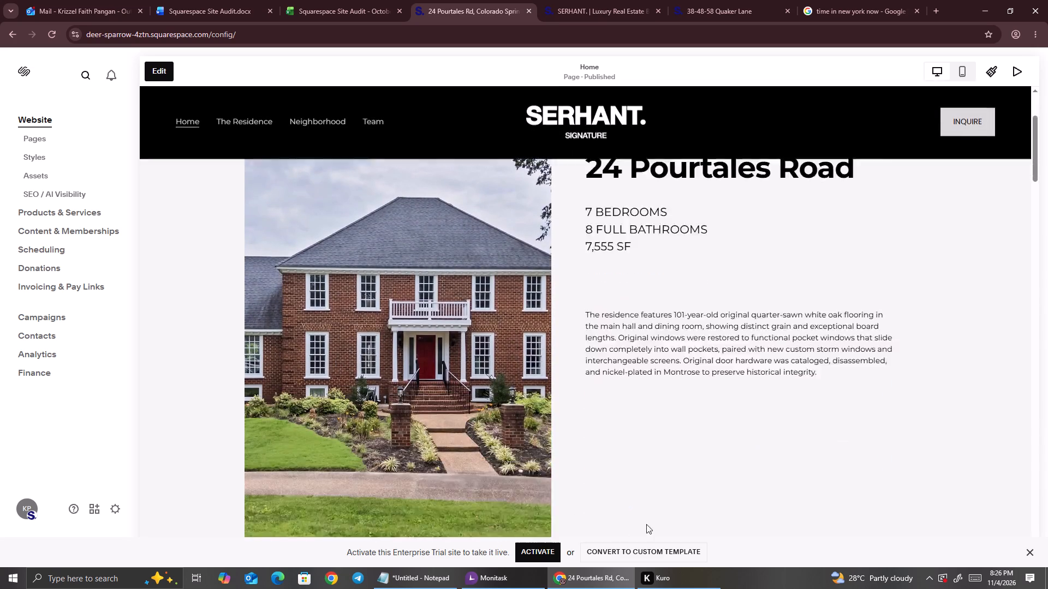
scroll(704, 503, down, 20)
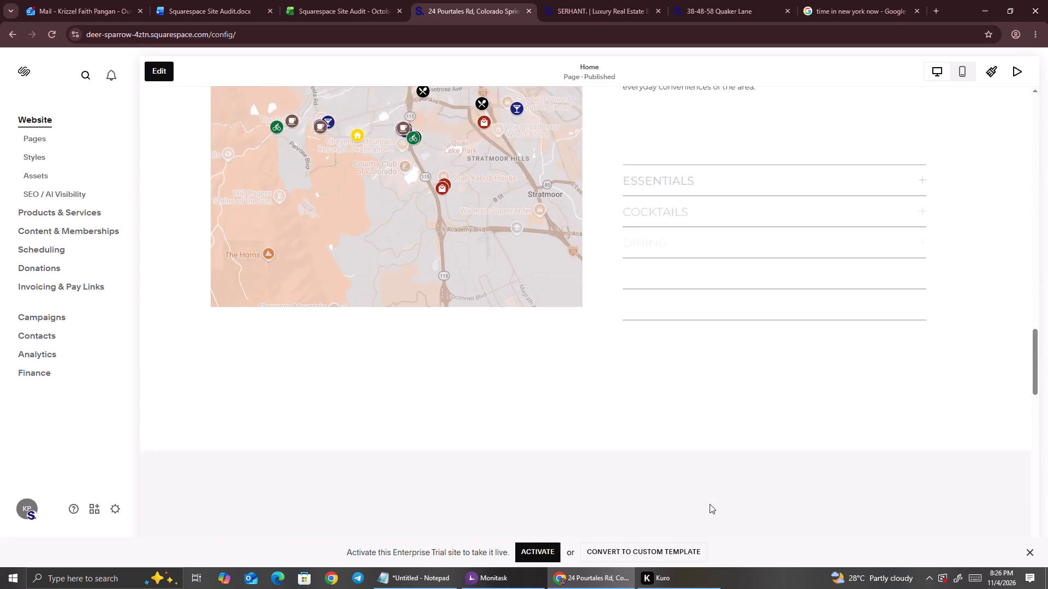
scroll(710, 504, down, 15)
scroll(710, 504, up, 4)
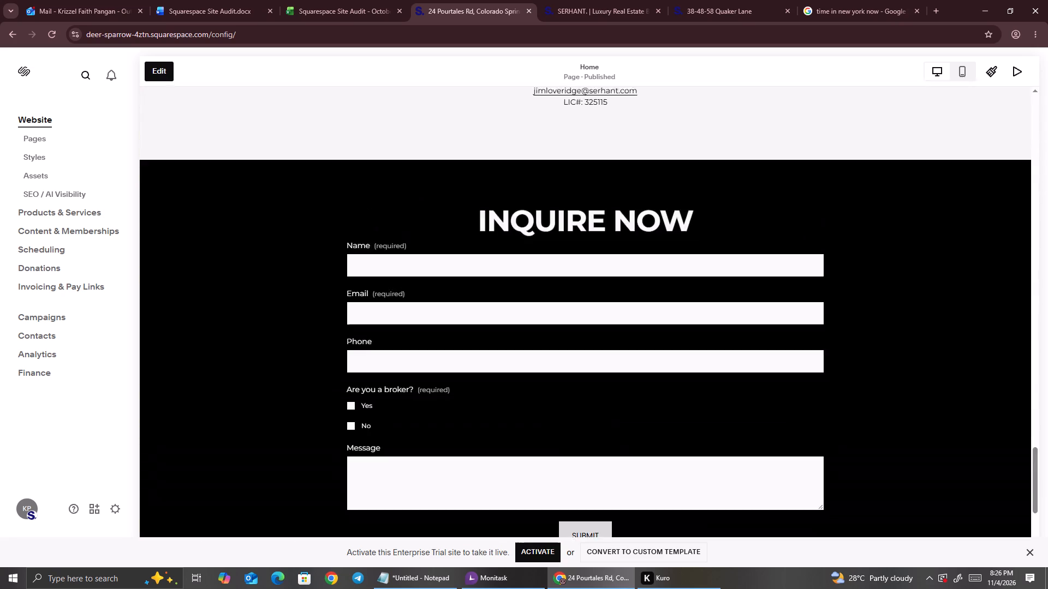
scroll(710, 501, up, 7)
scroll(651, 514, down, 2)
drag(547, 420, 618, 409)
key(ctrl+c)
key(alt+Tab)
key(ctrl+v)
key(ctrl+a)
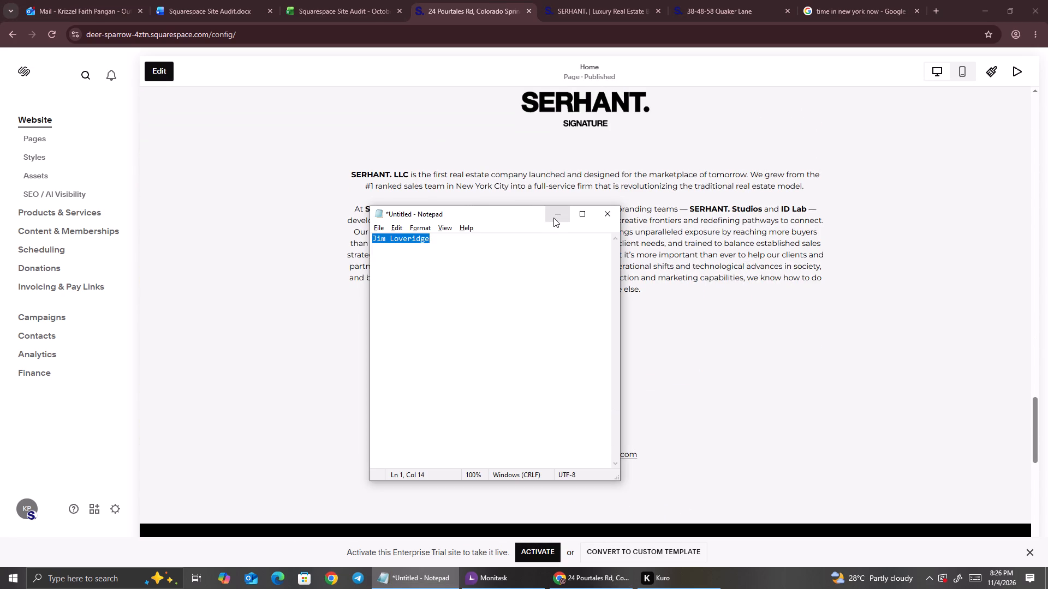
key(ctrl+c)
click(340, 0)
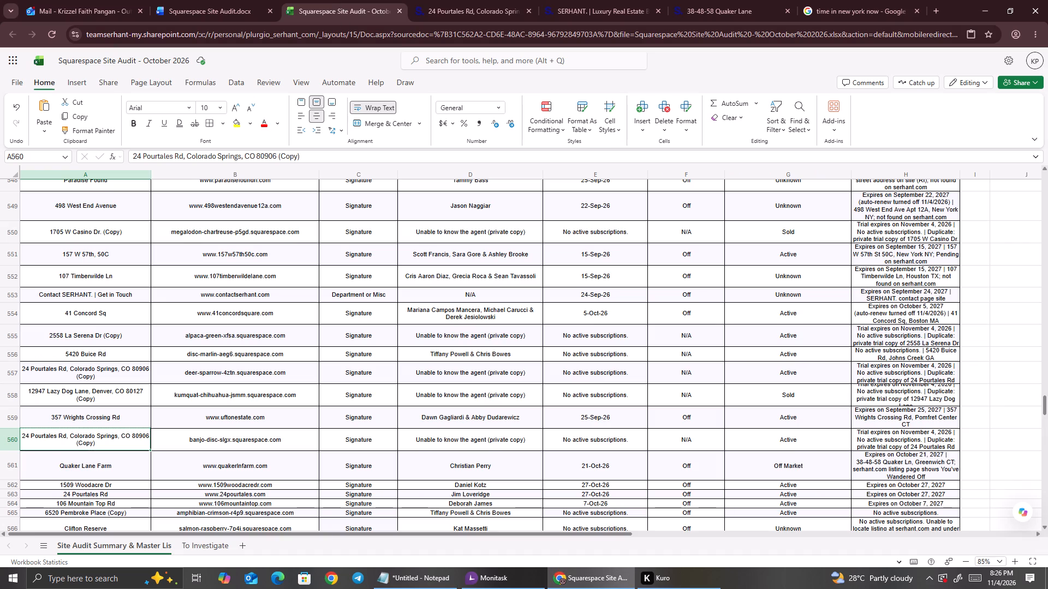
click(486, 440)
key(ctrl+v)
Replace the note in H560 with "No active subscriptions." copied from E560.
click(913, 438)
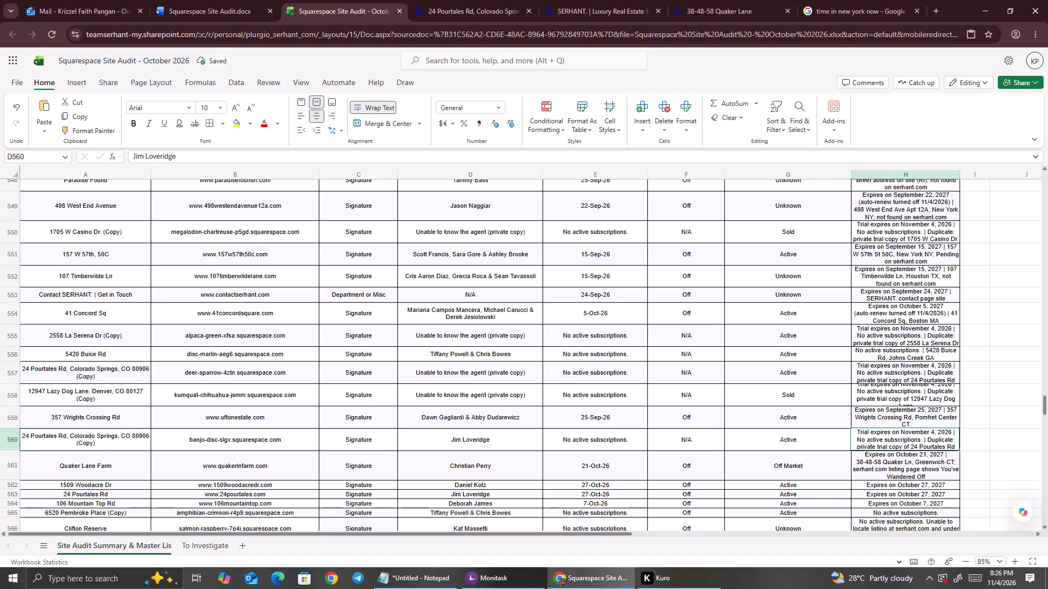
click(597, 444)
key(ctrl+c)
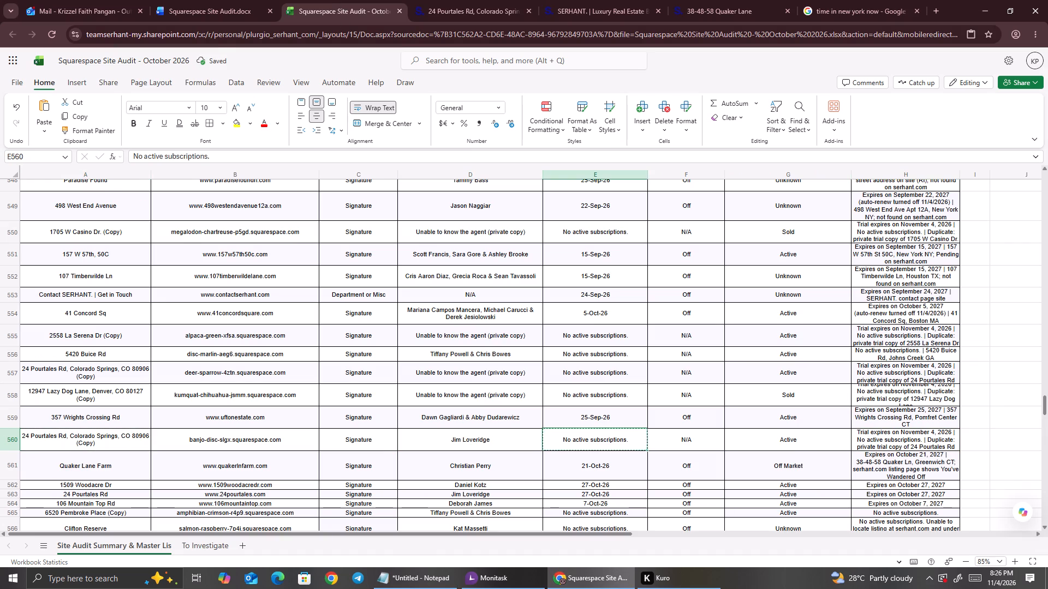
click(922, 444)
key(ctrl+v)
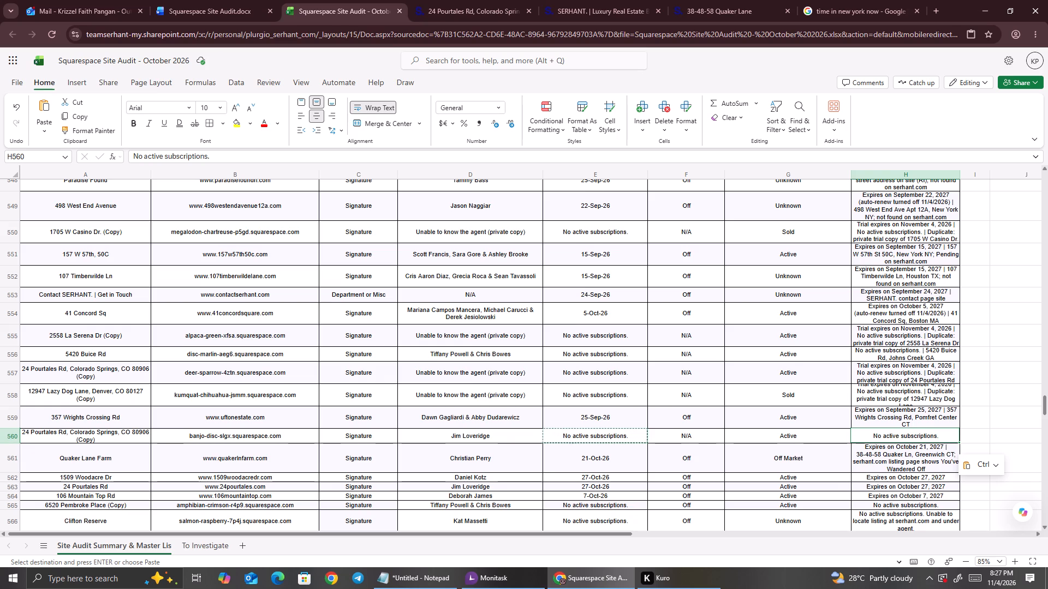
click(97, 400)
key(ctrl+c)
click(217, 0)
click(329, 0)
click(454, 0)
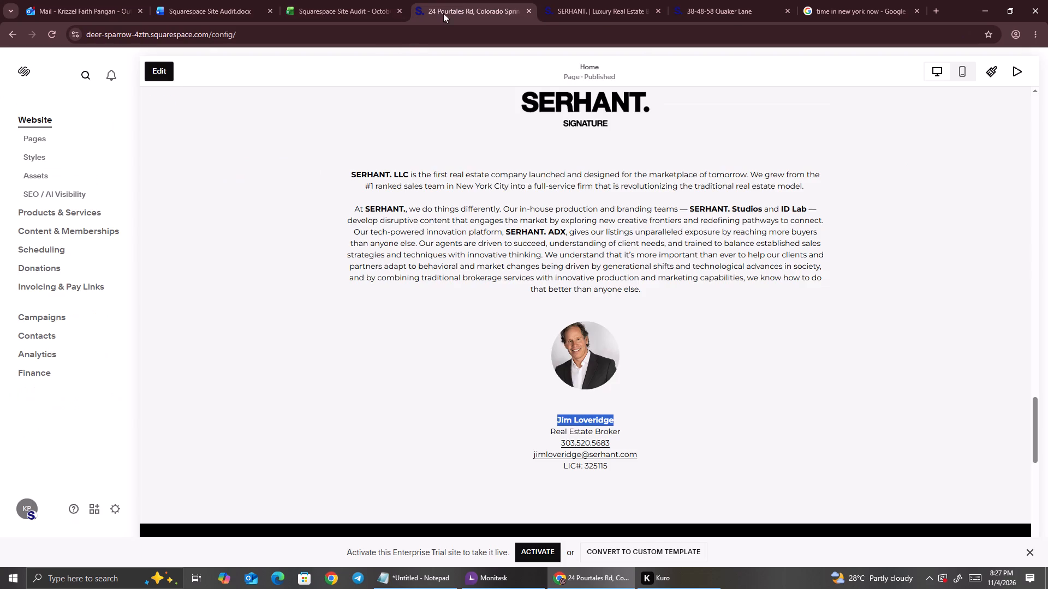
click(8, 34)
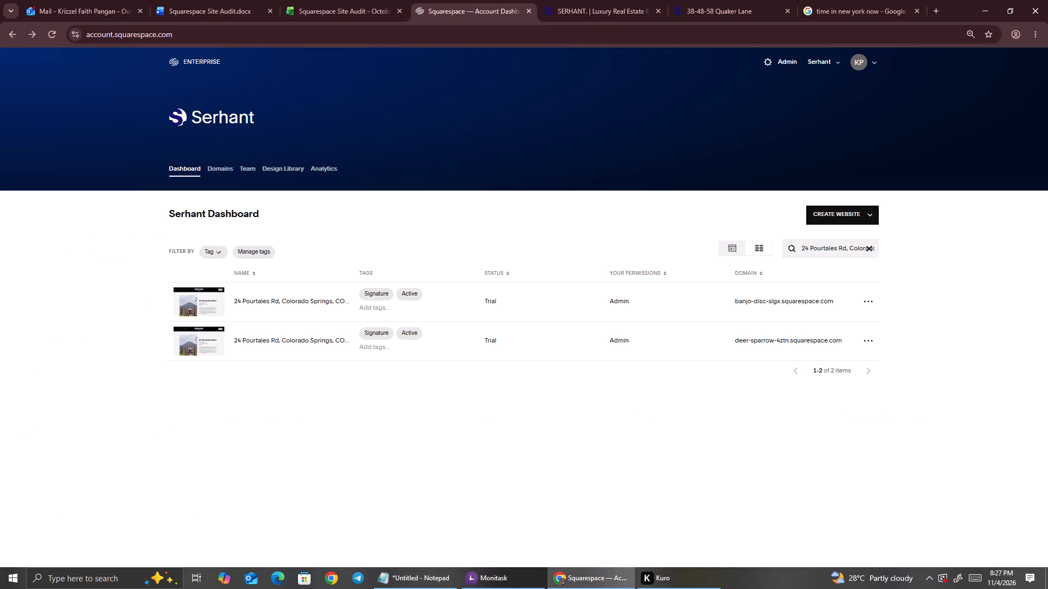
click(828, 247)
key(ctrl+a)
key(ctrl+v)
key(Return)
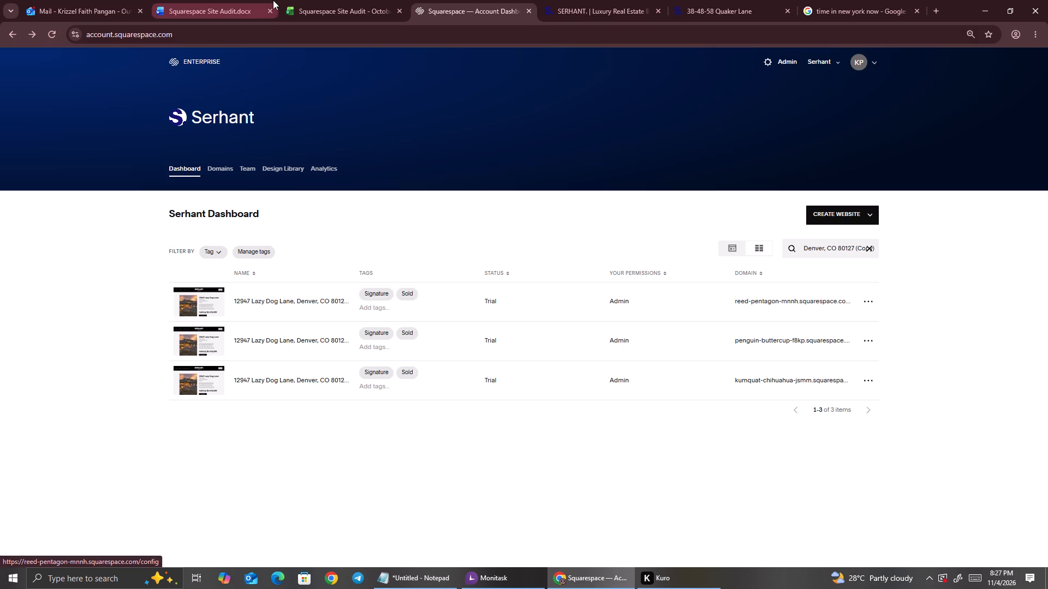
click(230, 0)
click(320, 0)
click(416, 0)
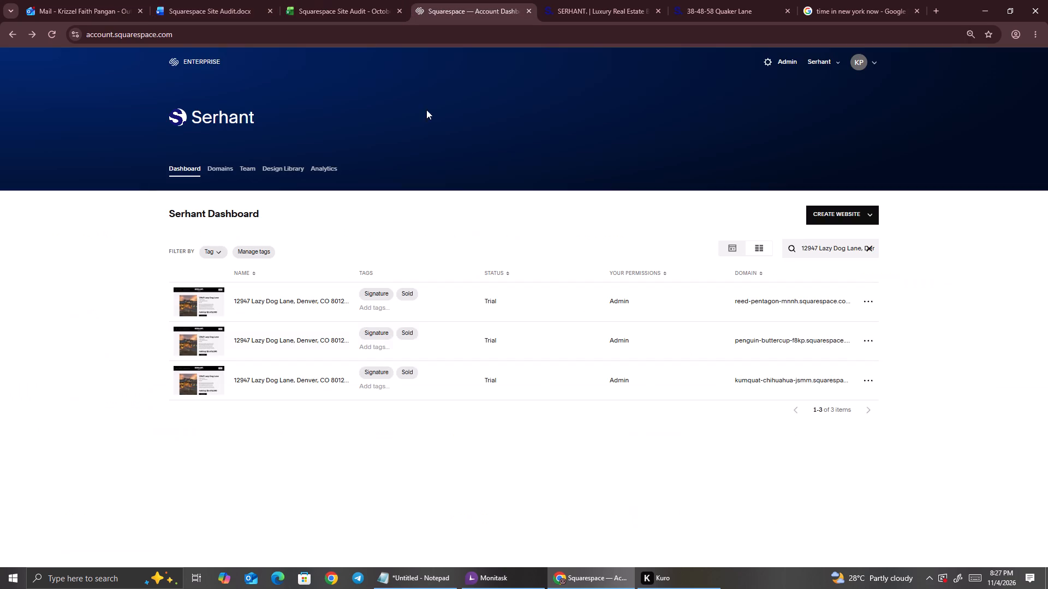
click(203, 382)
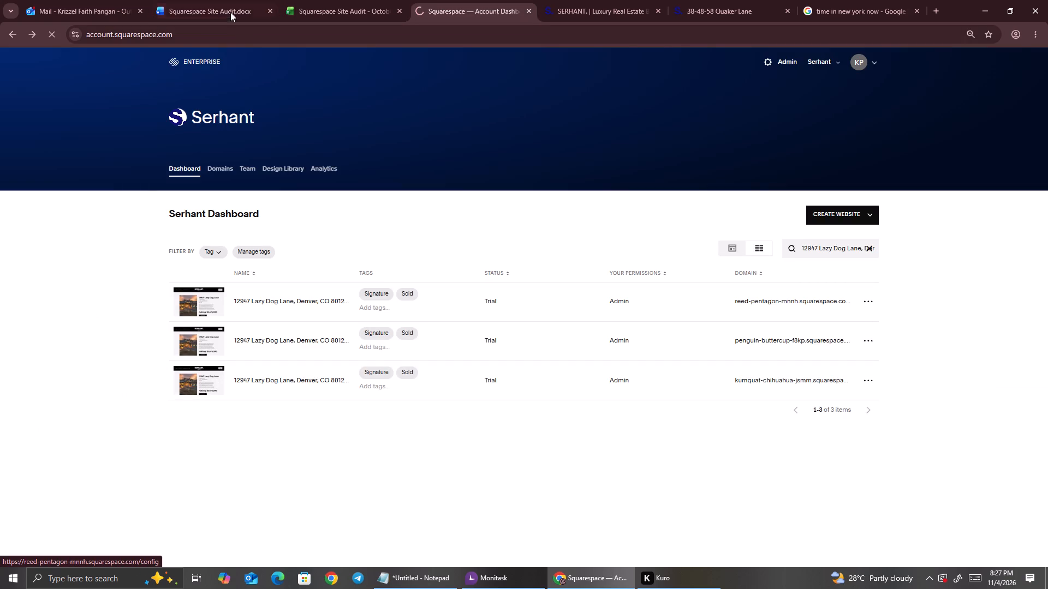
click(210, 0)
click(347, 0)
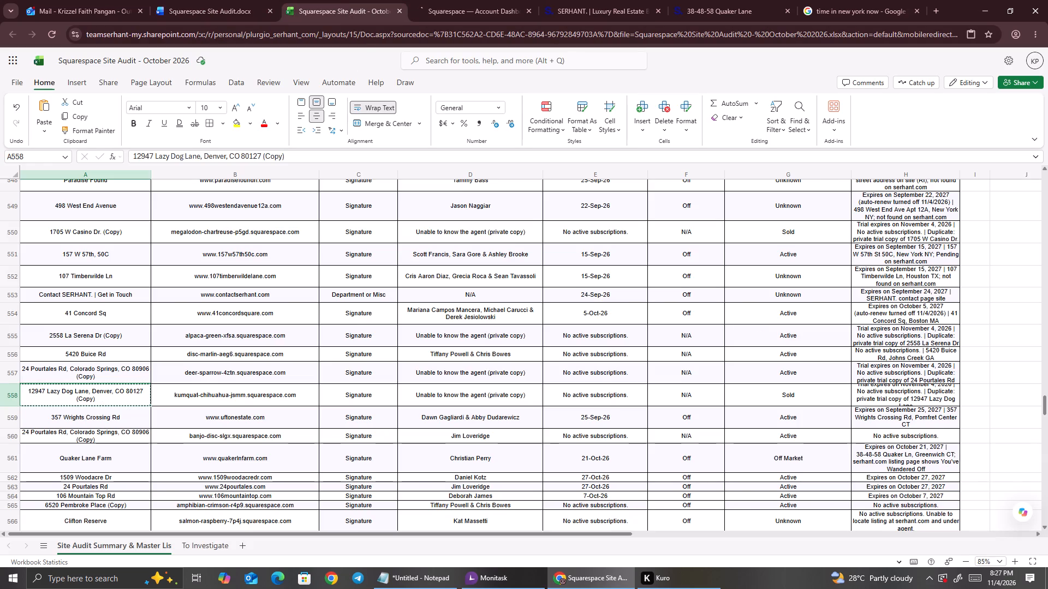
click(902, 398)
click(608, 401)
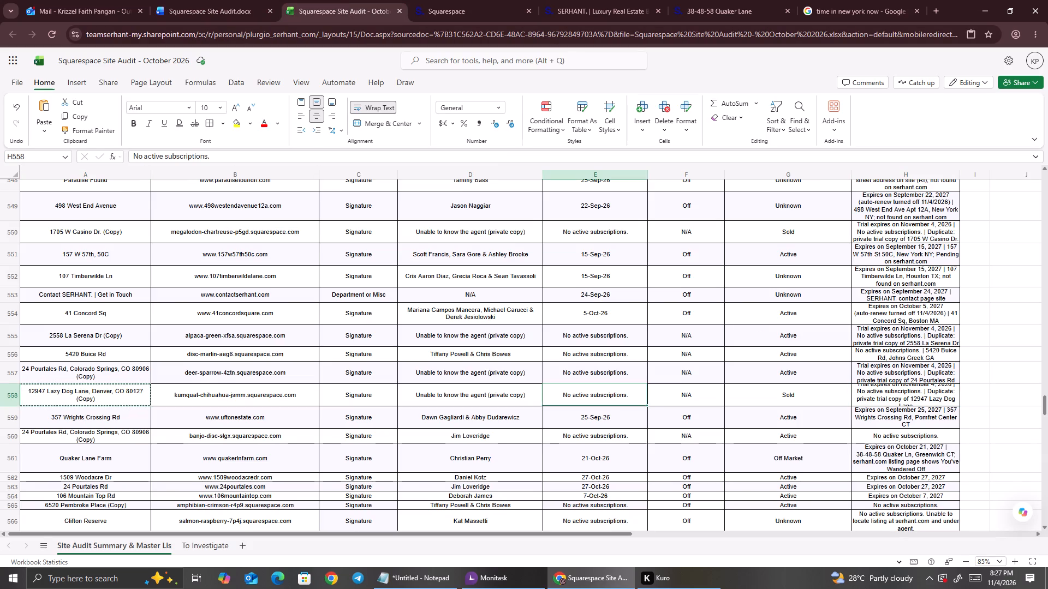
key(ctrl+c)
click(892, 402)
key(ctrl+v)
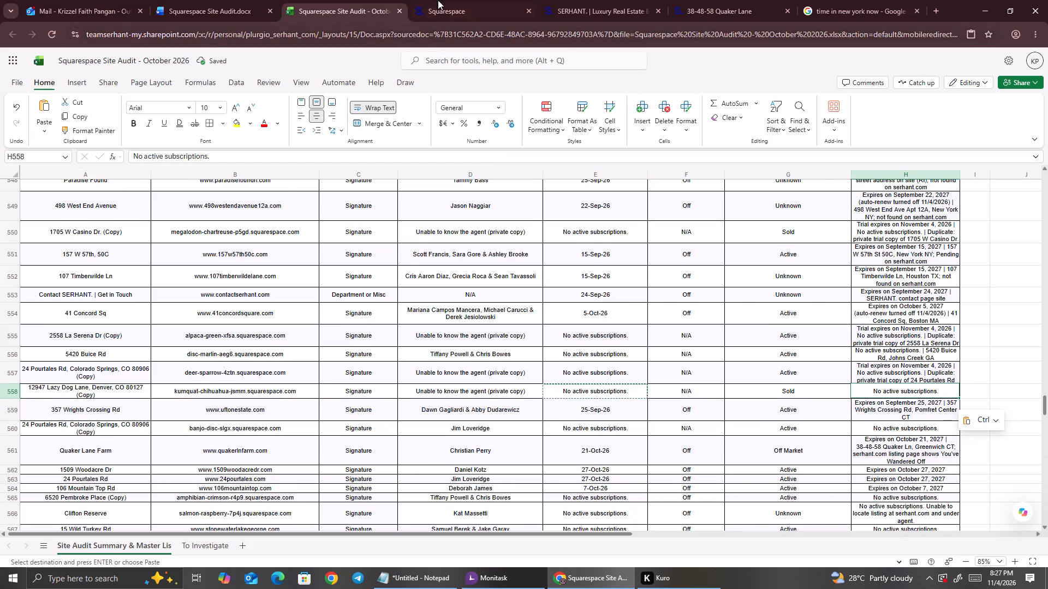
click(446, 0)
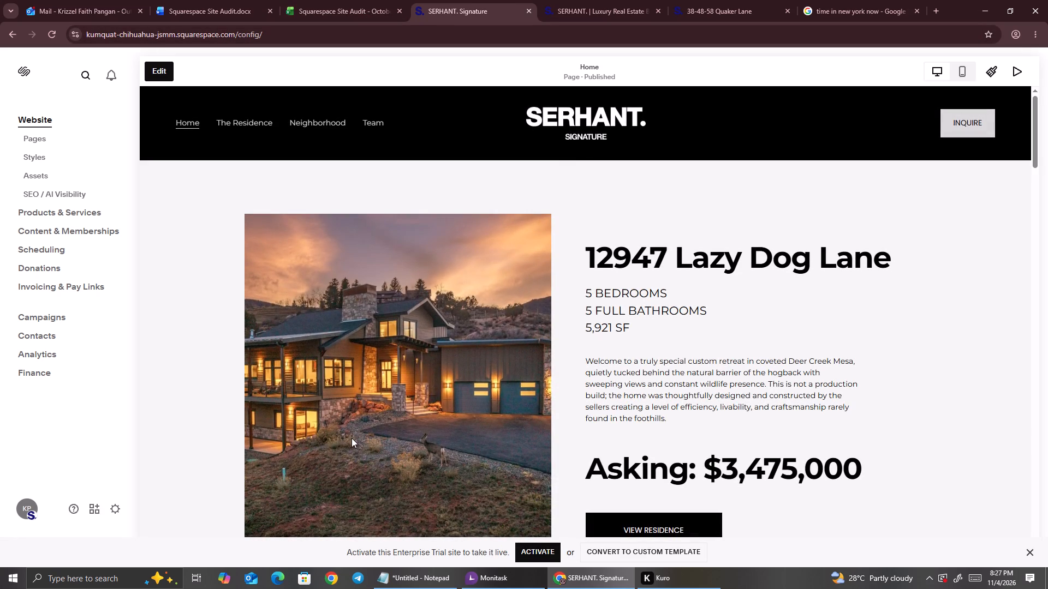
scroll(456, 238, down, 20)
scroll(456, 238, down, 2)
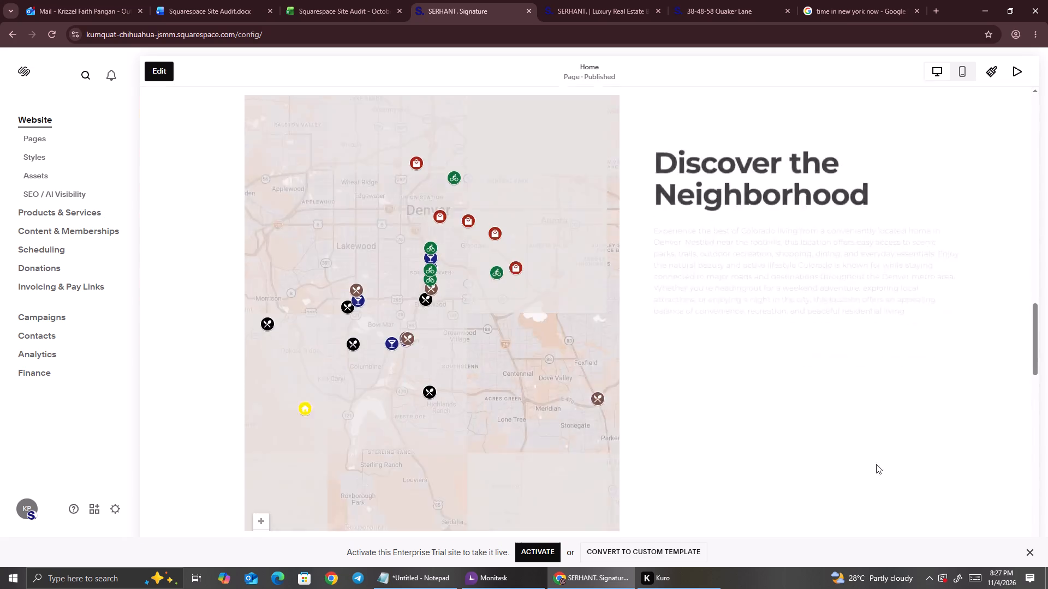
scroll(876, 464, down, 20)
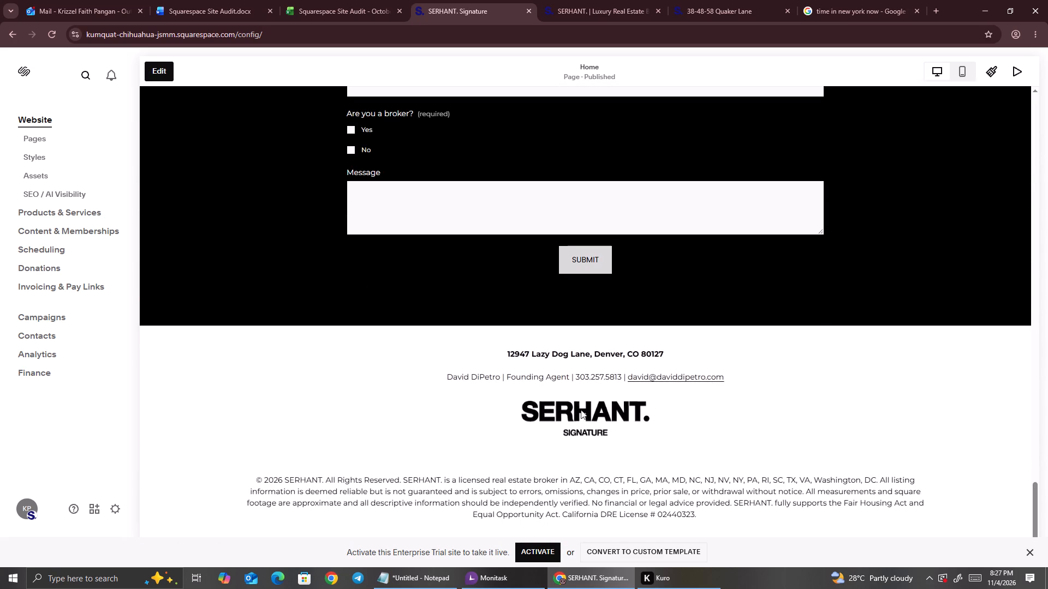
scroll(534, 377, up, 7)
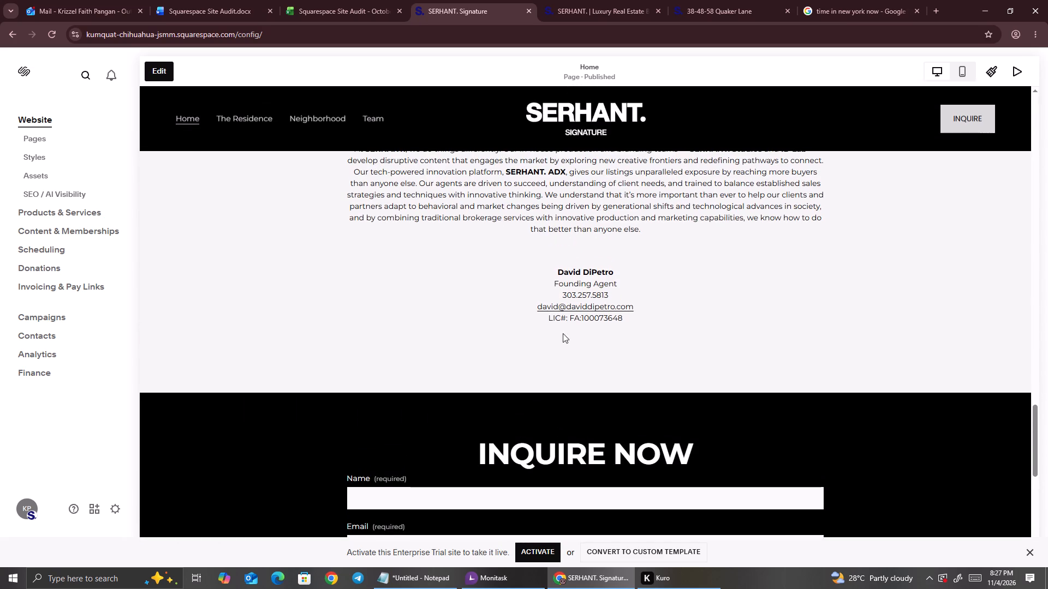
drag(551, 275, 630, 271)
key(ctrl+c)
key(ctrl+c)
click(331, 0)
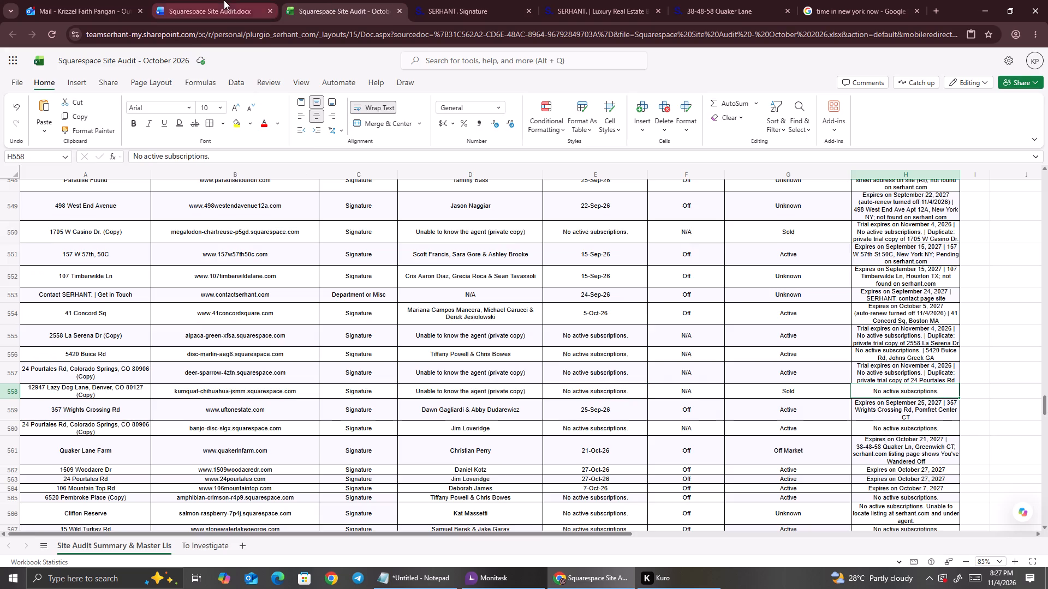
click(224, 0)
click(317, 0)
key(alt+Tab)
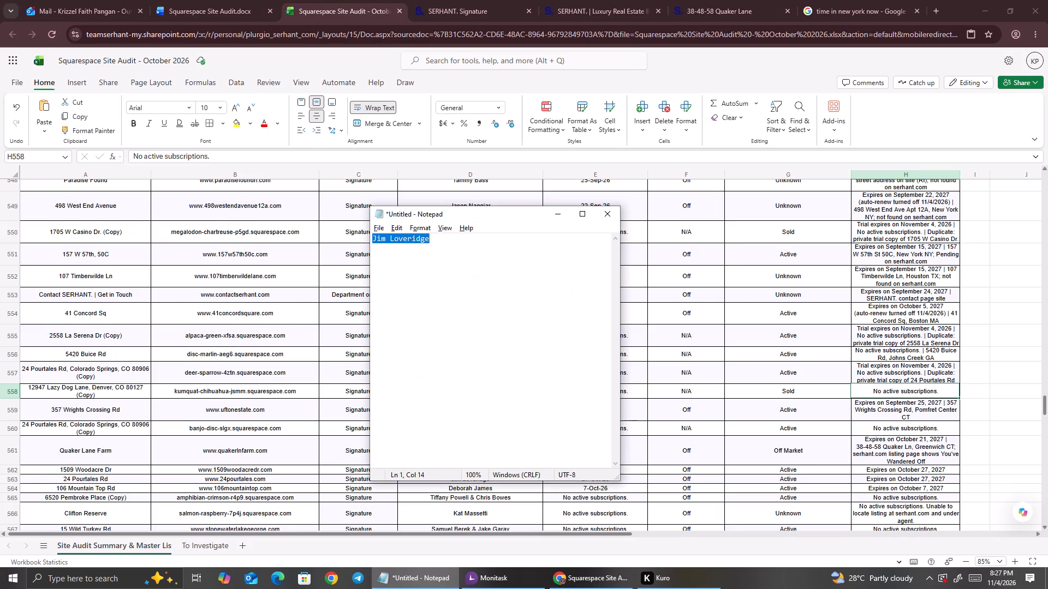
key(ctrl+v)
key(ctrl+a)
key(ctrl+c)
drag(88, 420, 97, 416)
click(469, 393)
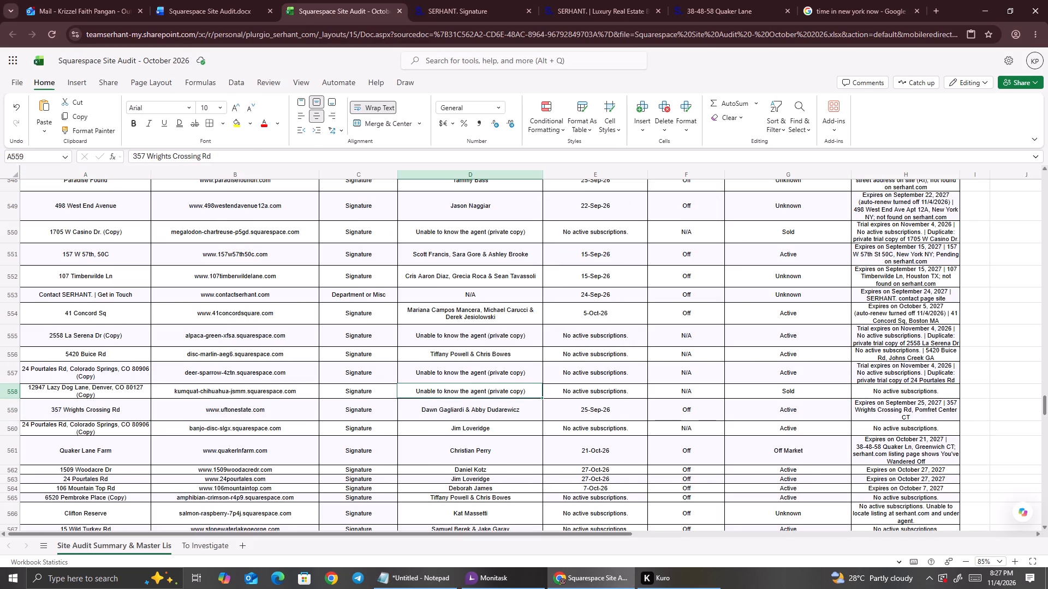
key(ctrl+v)
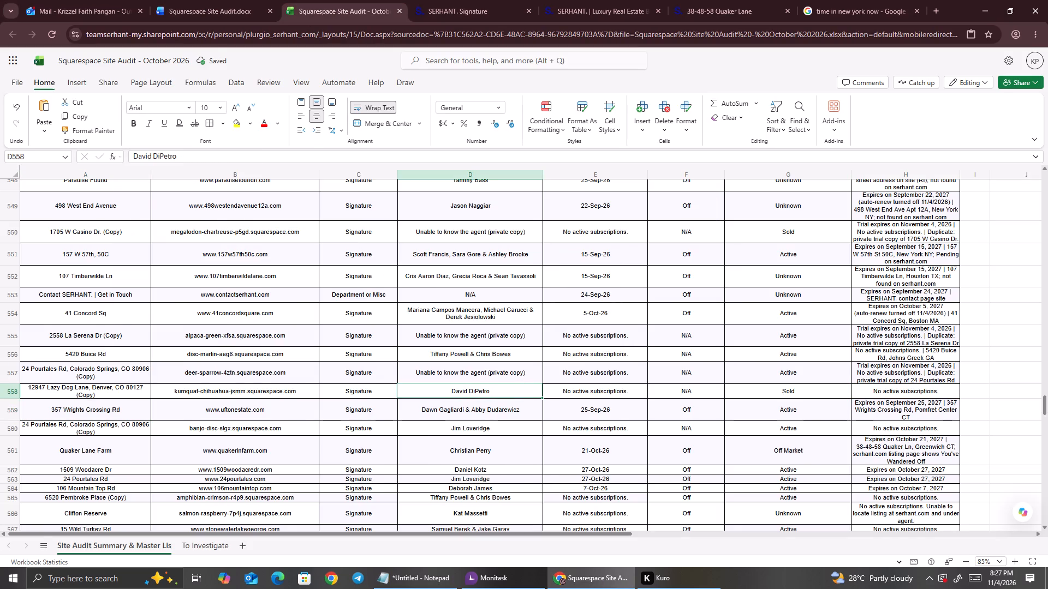
click(90, 370)
key(ctrl+c)
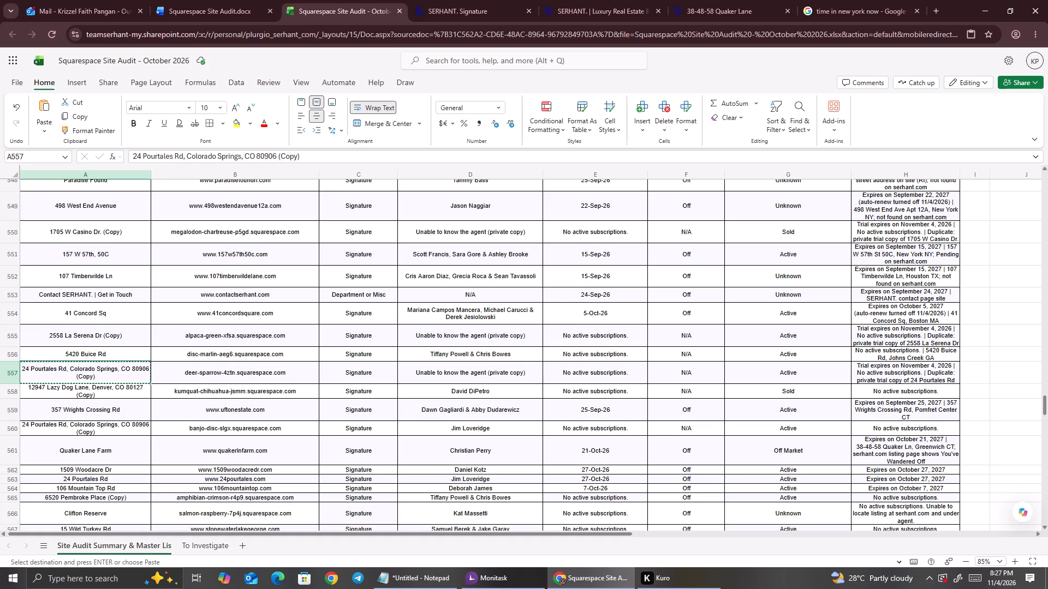
click(491, 428)
key(ctrl+c)
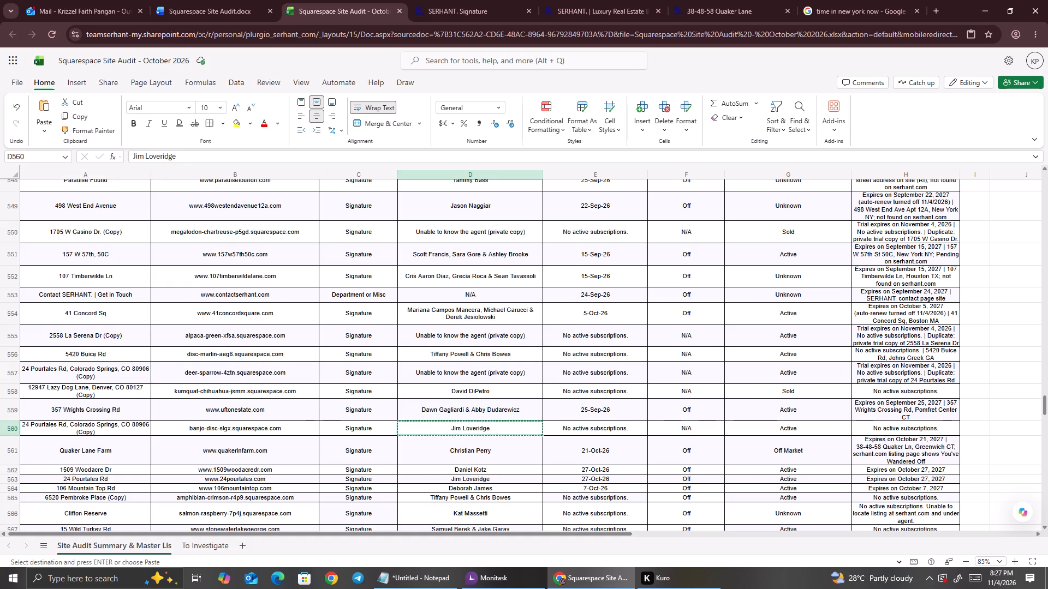
click(487, 374)
key(ctrl+v)
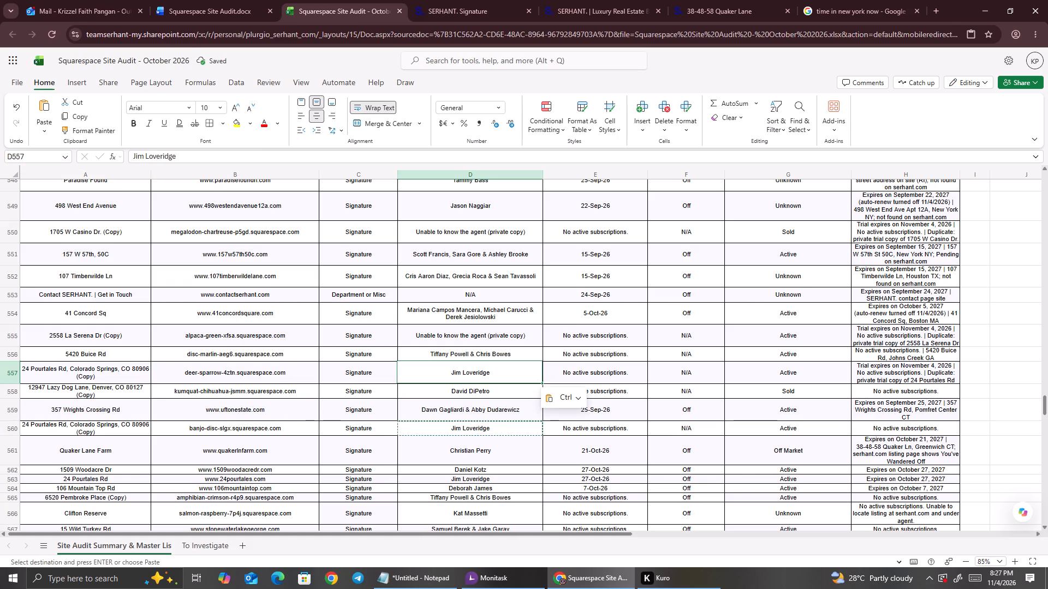
click(920, 375)
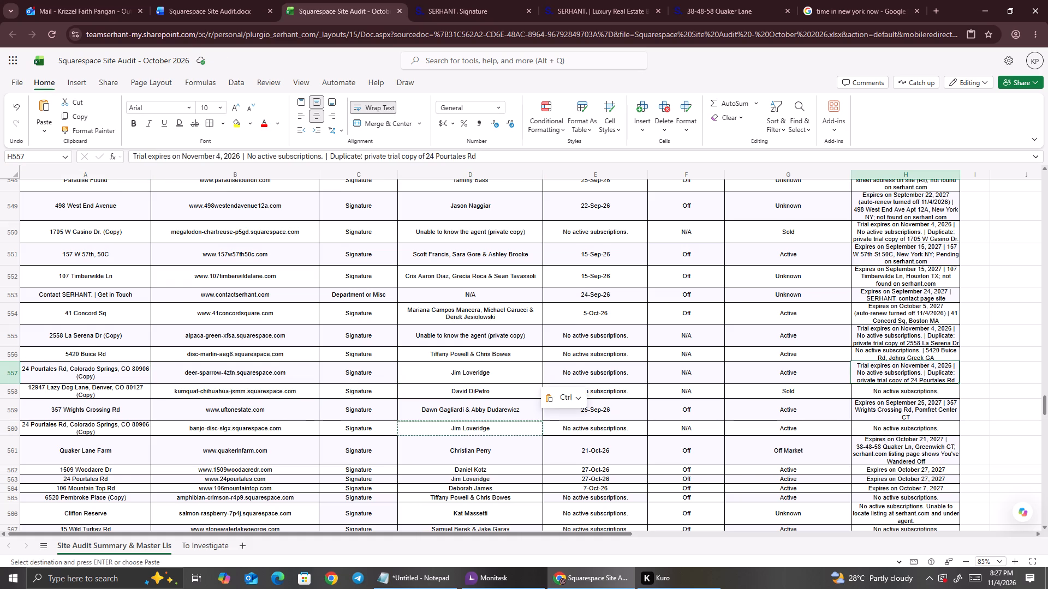
click(698, 381)
click(618, 387)
key(ctrl+c)
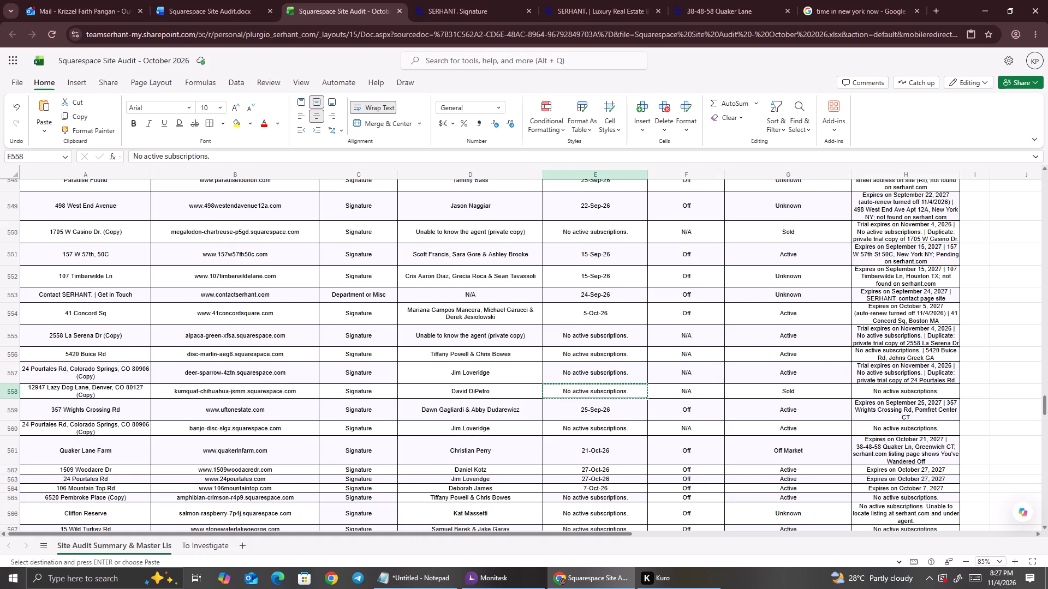
click(886, 402)
click(589, 376)
key(ctrl+c)
click(910, 369)
key(ctrl+v)
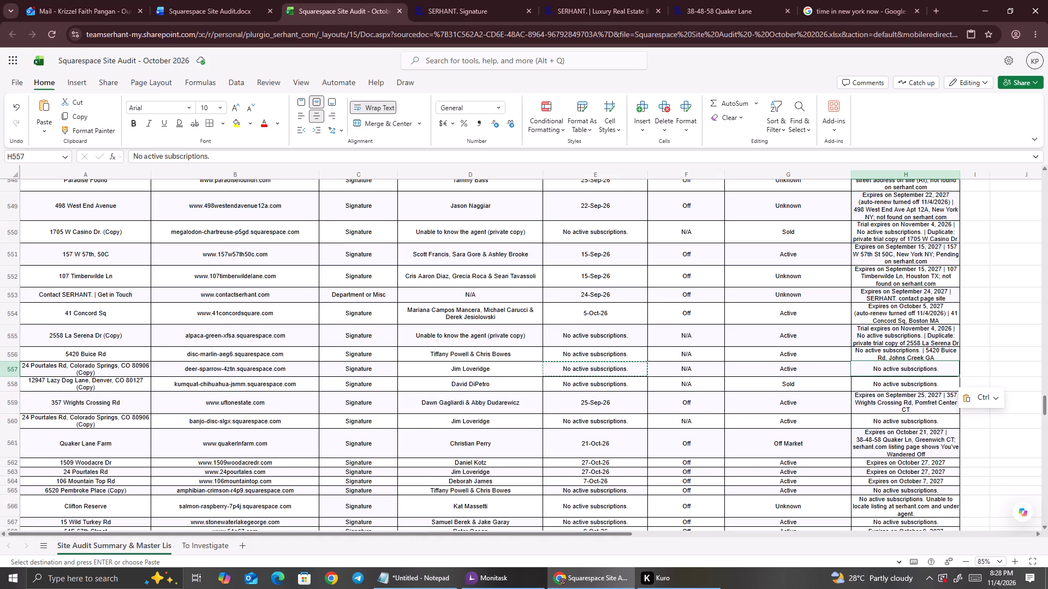
click(790, 295)
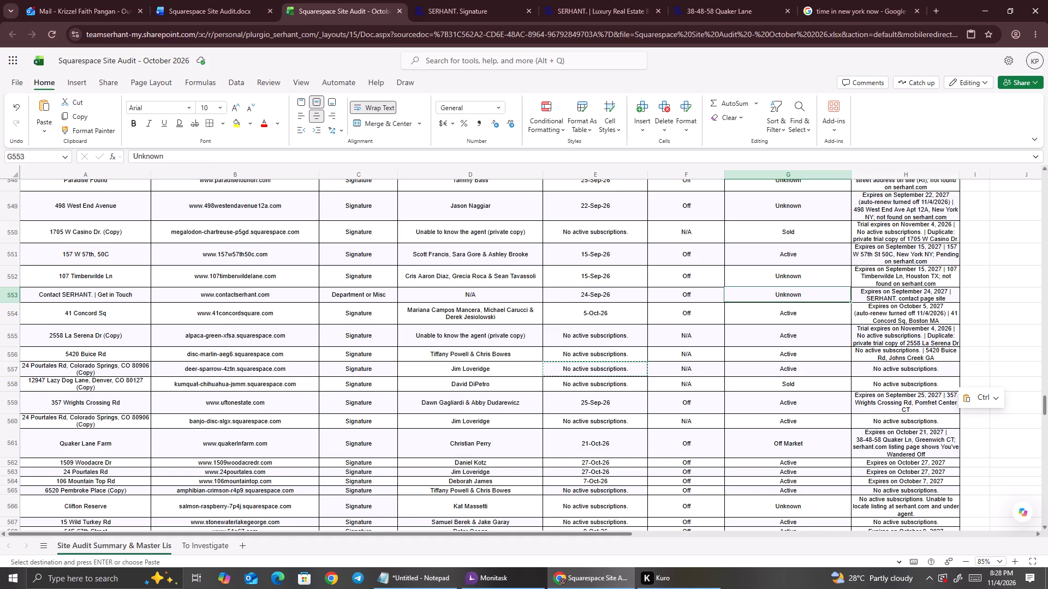
click(892, 308)
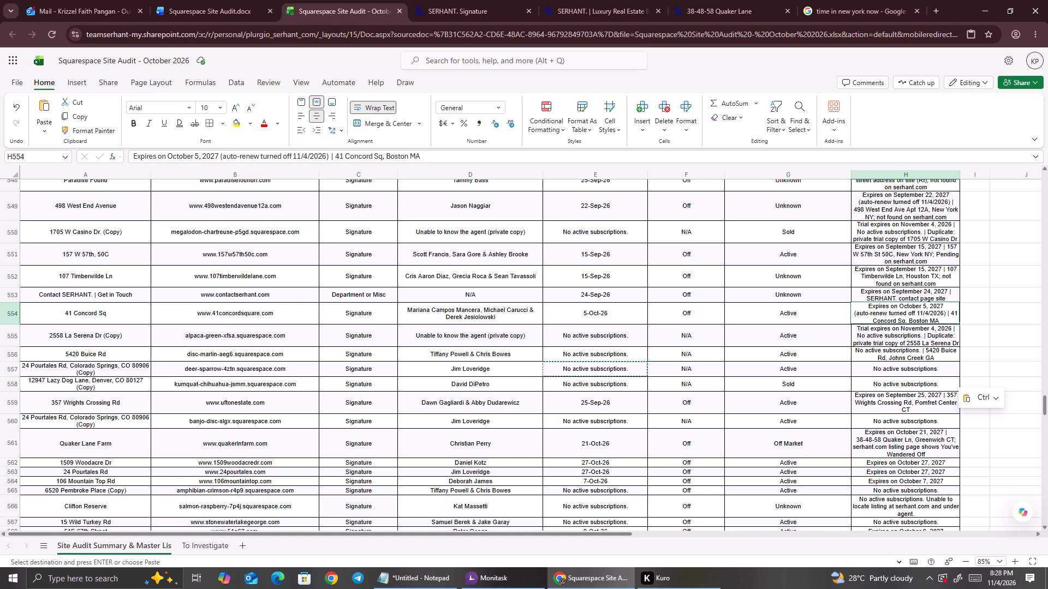
click(882, 370)
click(885, 341)
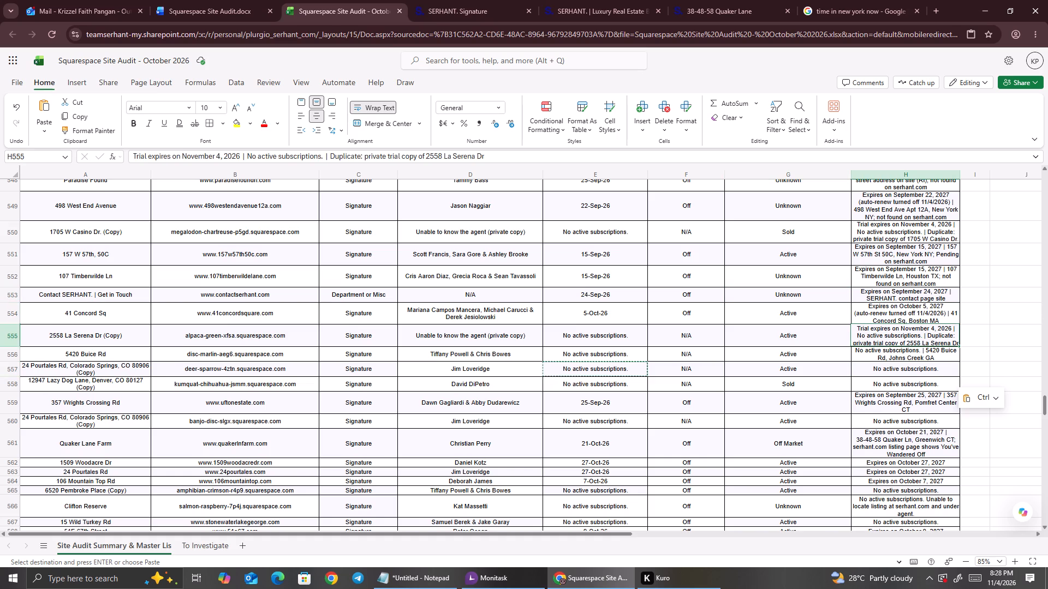
click(593, 340)
key(ctrl+c)
click(926, 341)
key(ctrl+v)
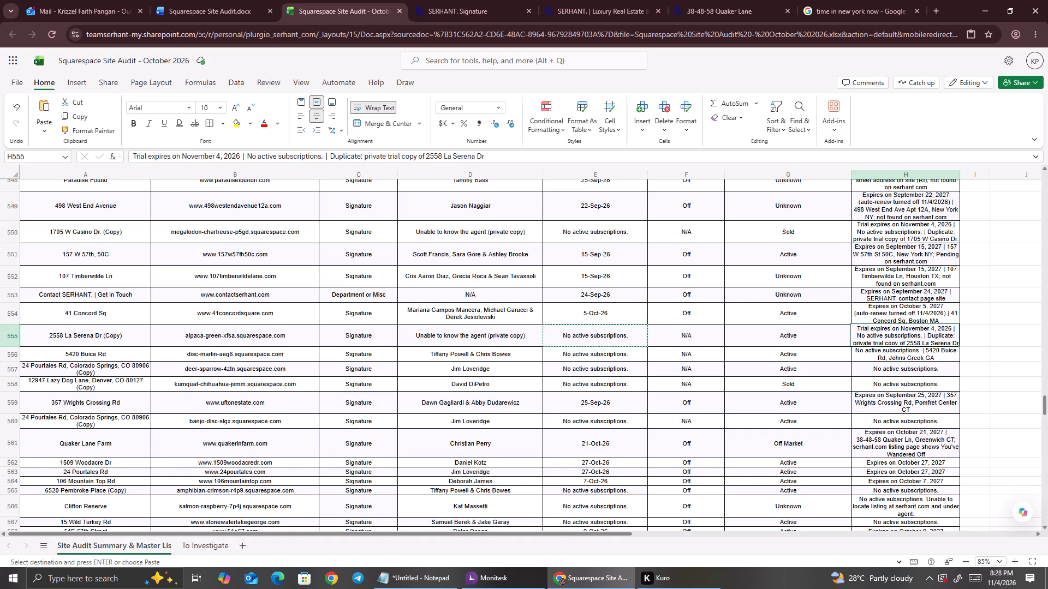
click(903, 314)
click(908, 291)
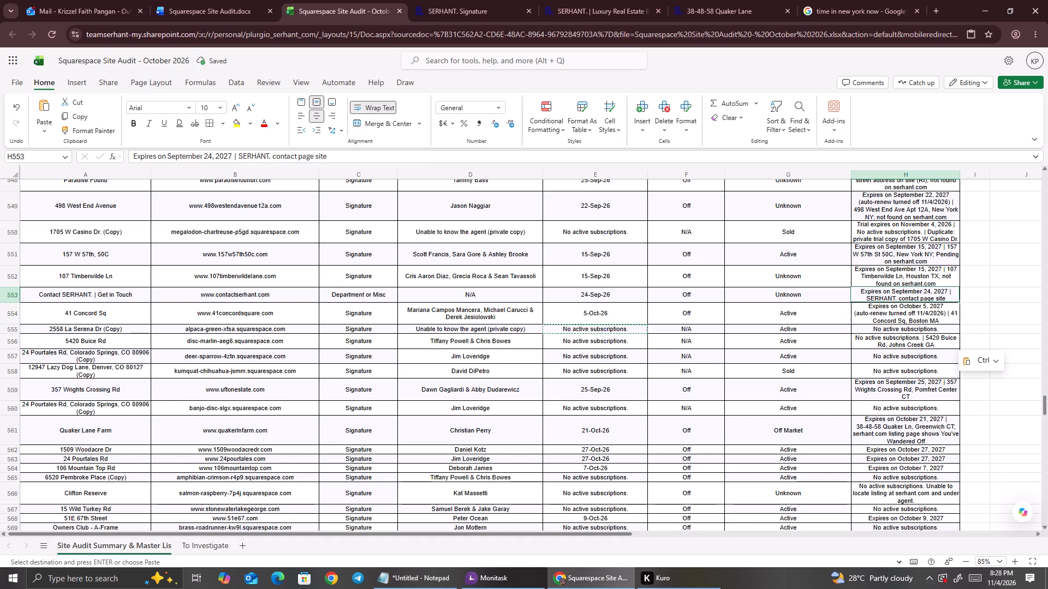
click(920, 316)
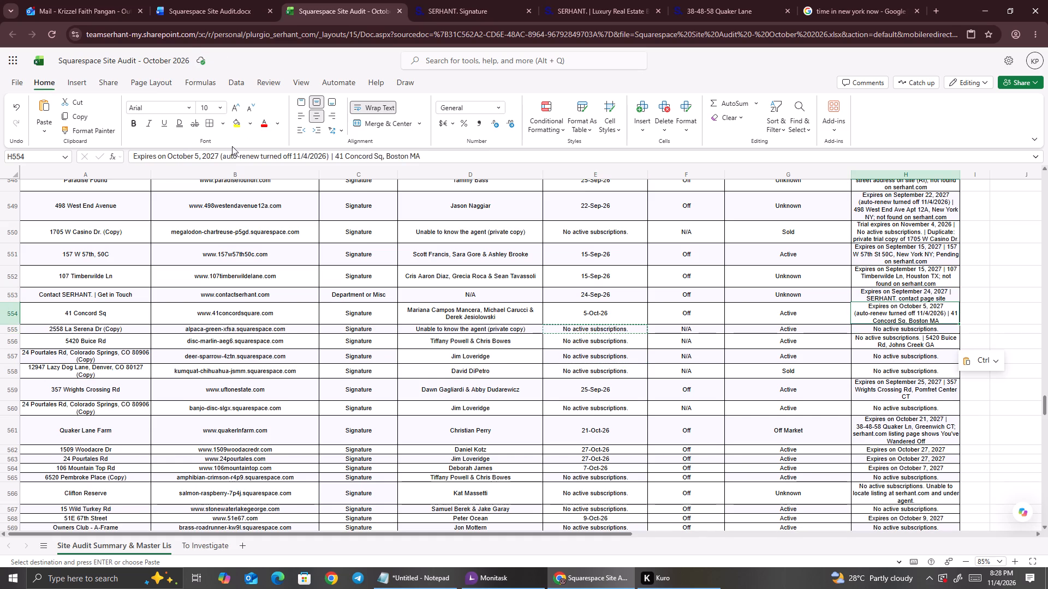
drag(226, 157, 503, 153)
key(BackSpace)
key(BackSpace)
key(BackSpace)
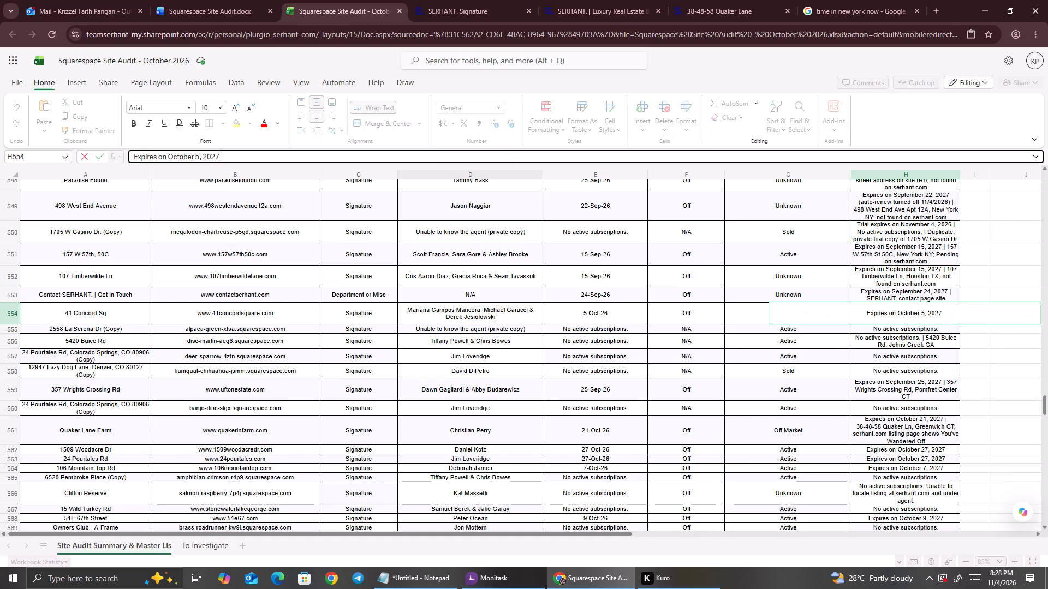
key(BackSpace)
click(541, 393)
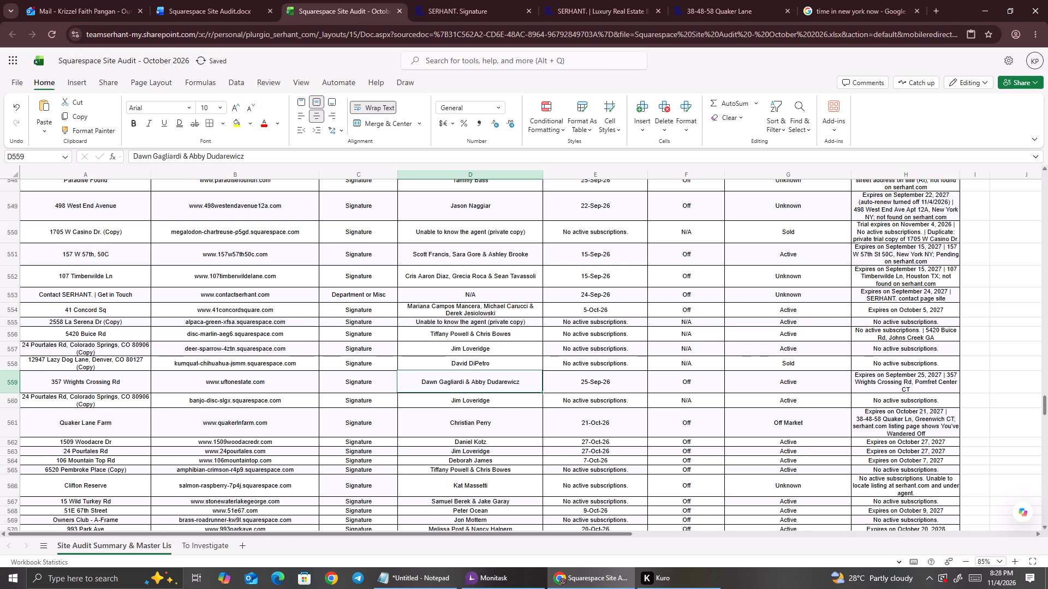
scroll(673, 395, up, 2)
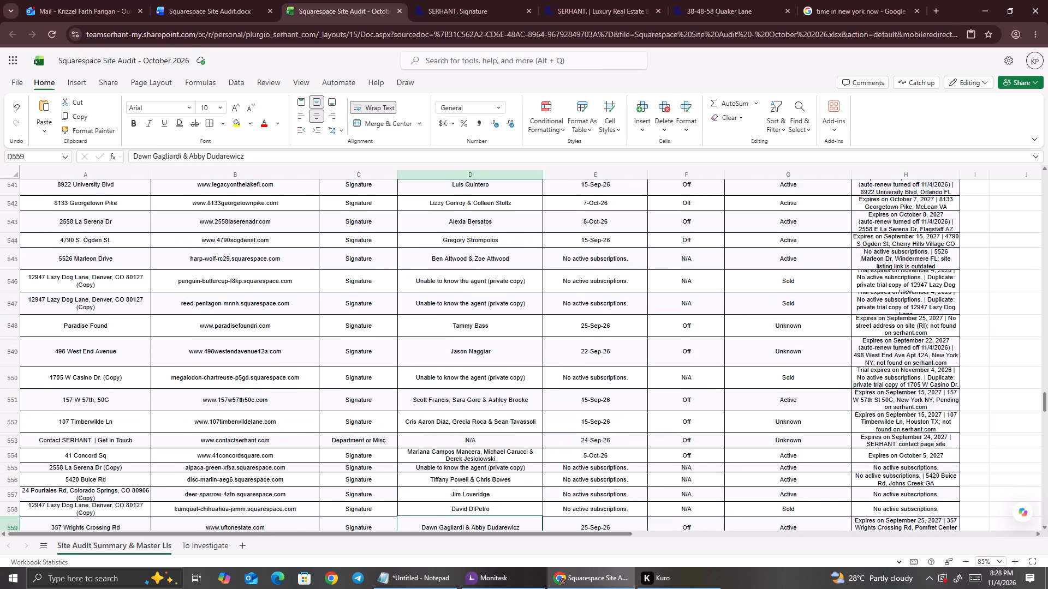
click(734, 436)
click(93, 440)
click(100, 417)
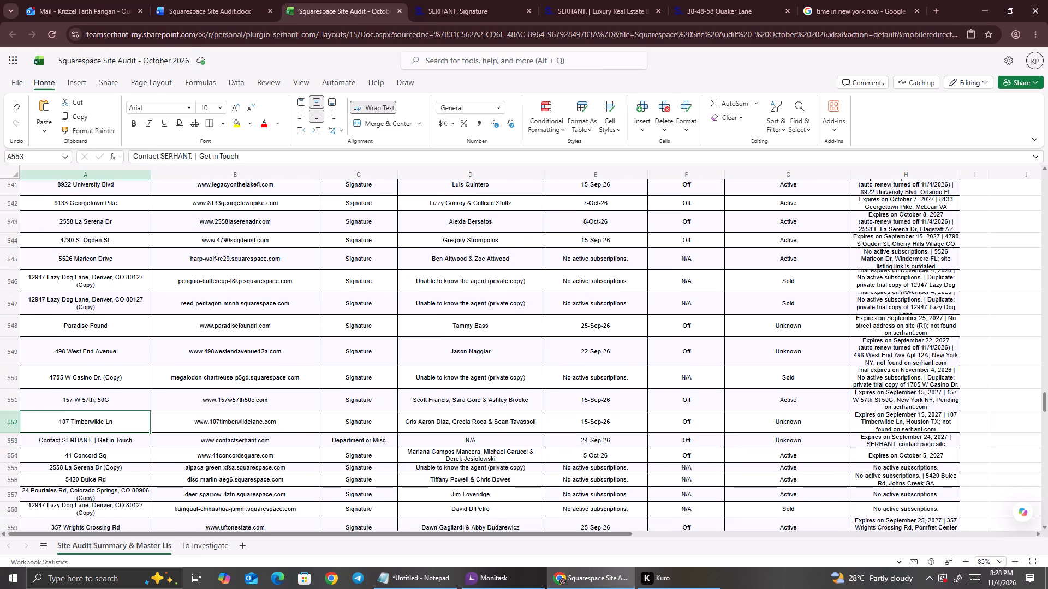
key(ctrl+c)
click(594, 0)
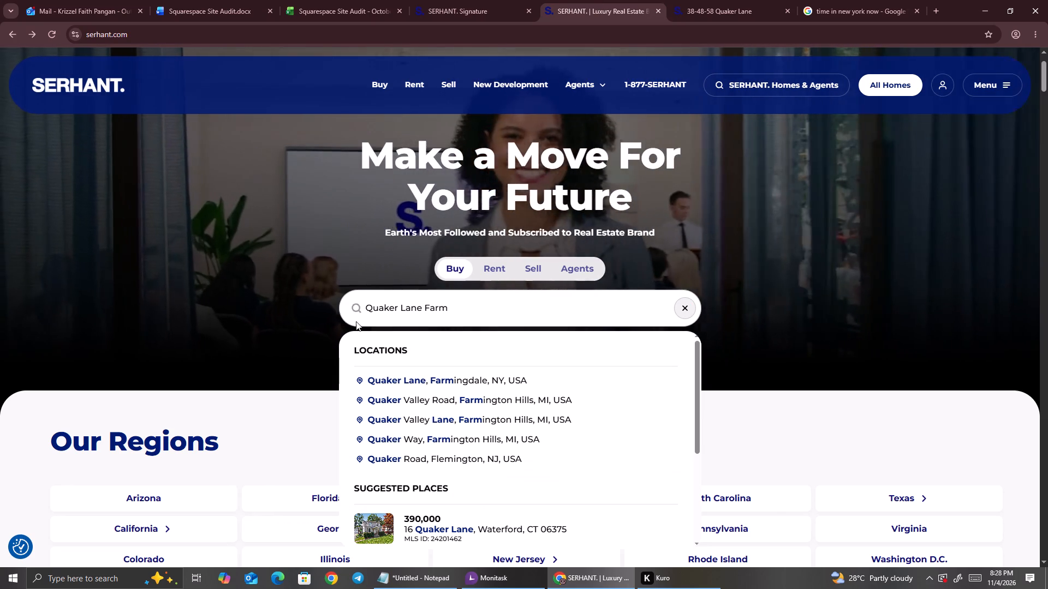
click(379, 306)
key(ctrl+a)
key(ctrl+v)
key(Return)
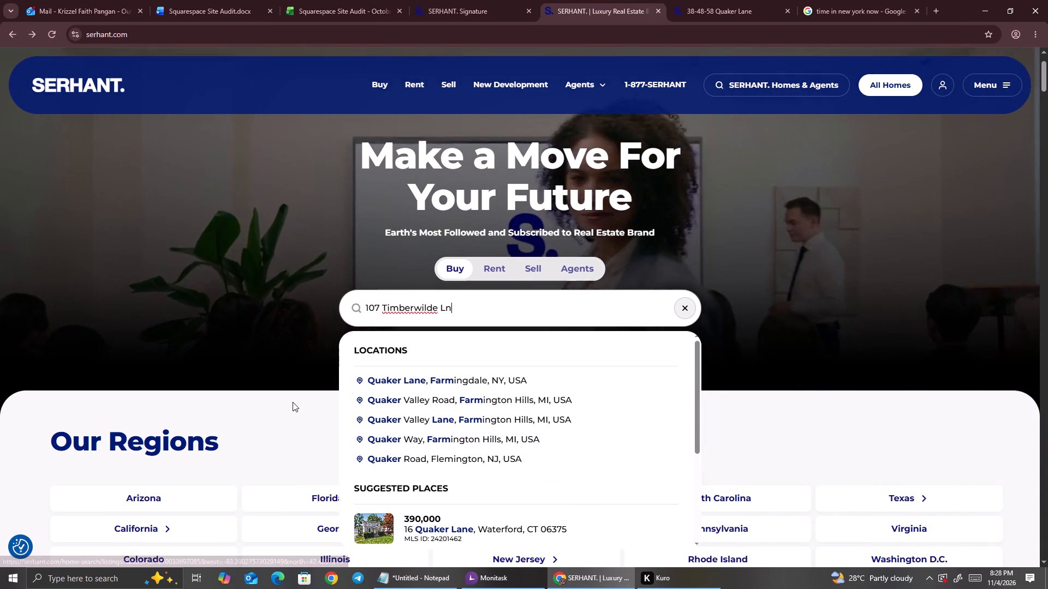
scroll(506, 446, up, 1)
scroll(872, 269, down, 2)
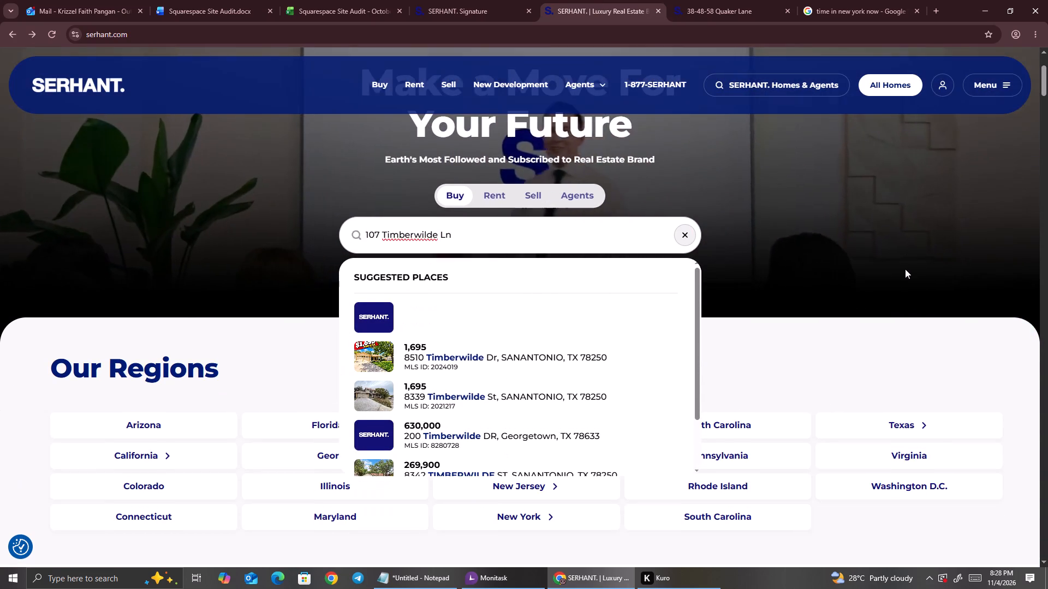
scroll(906, 269, down, 2)
click(695, 0)
click(529, 35)
key(ctrl+v)
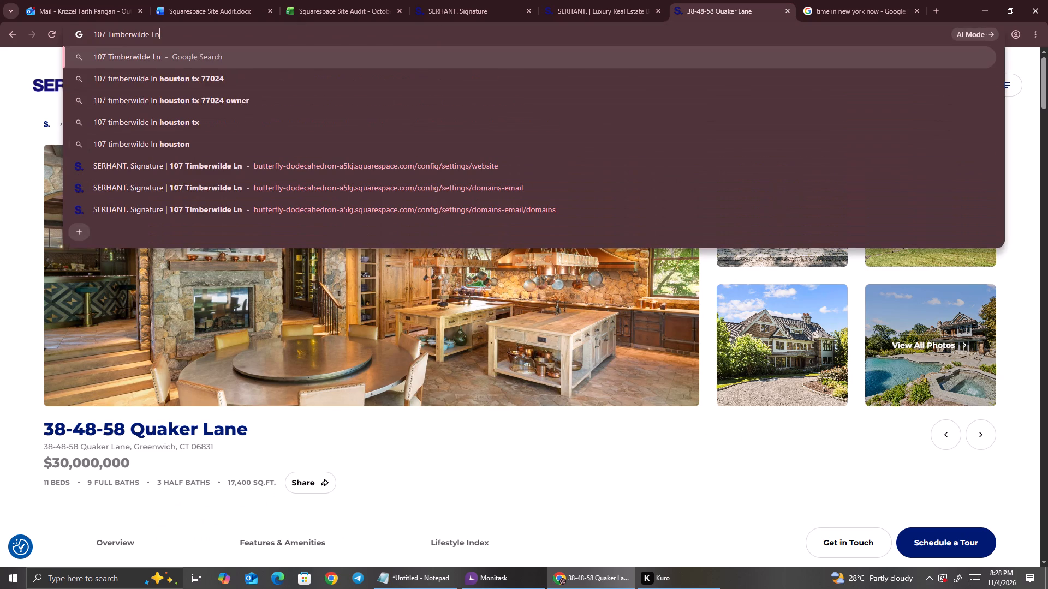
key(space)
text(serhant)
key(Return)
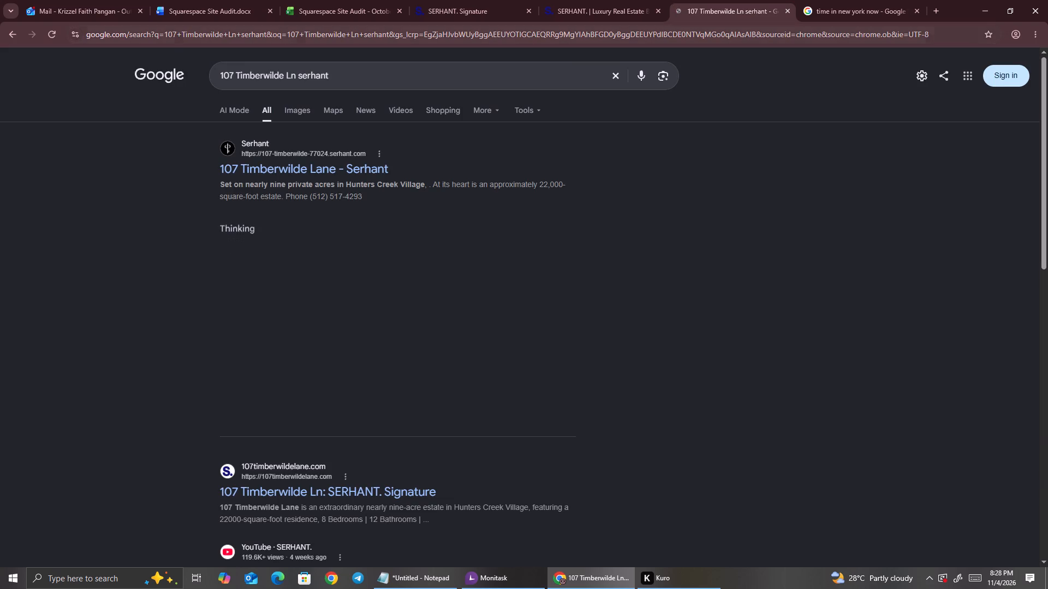
click(608, 0)
click(695, 0)
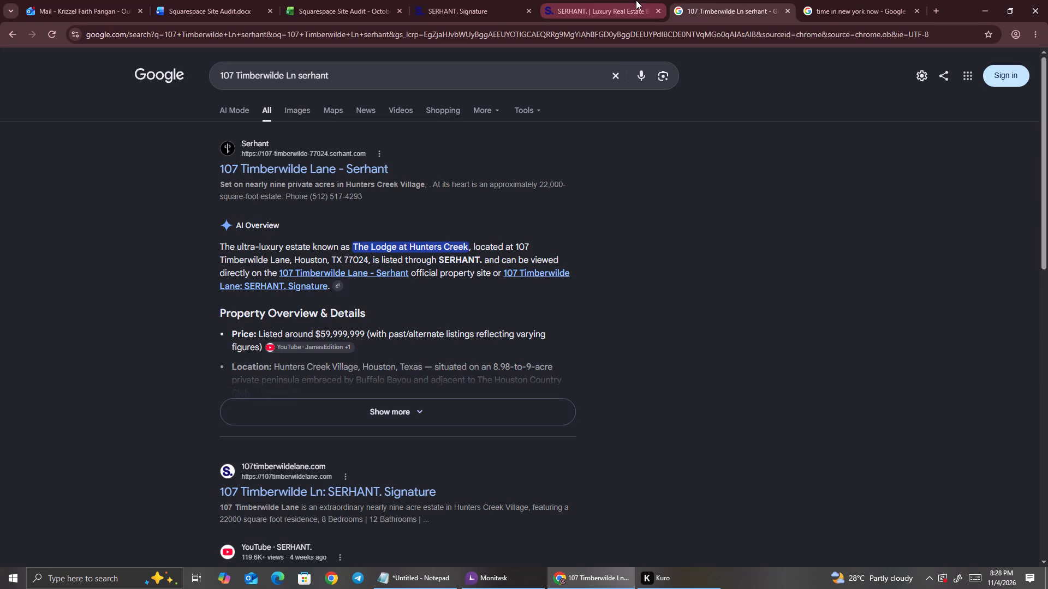
click(636, 0)
scroll(456, 210, up, 3)
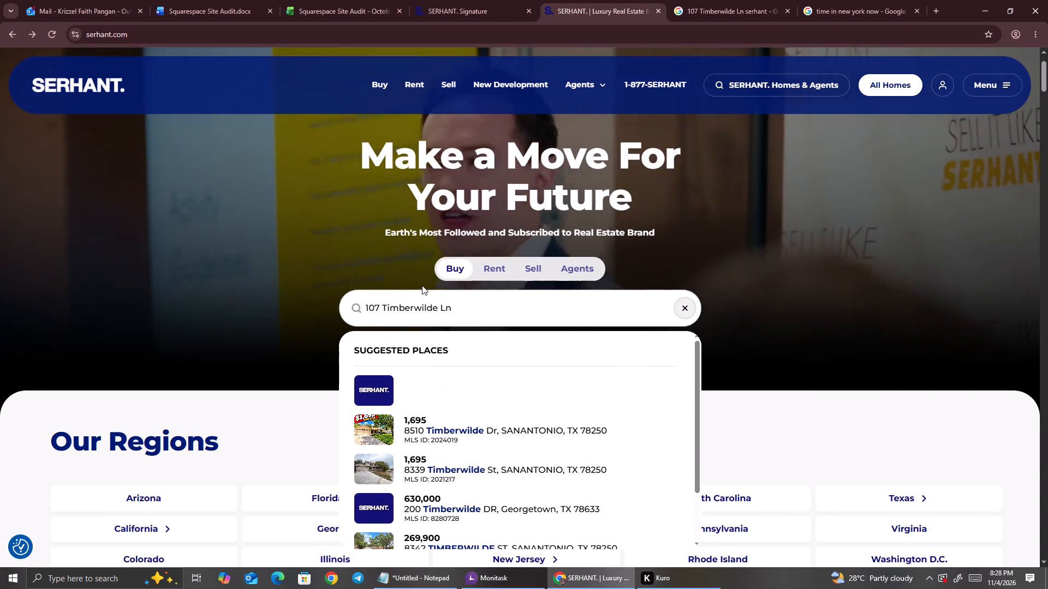
drag(438, 311, 488, 316)
key(BackSpace)
key(Return)
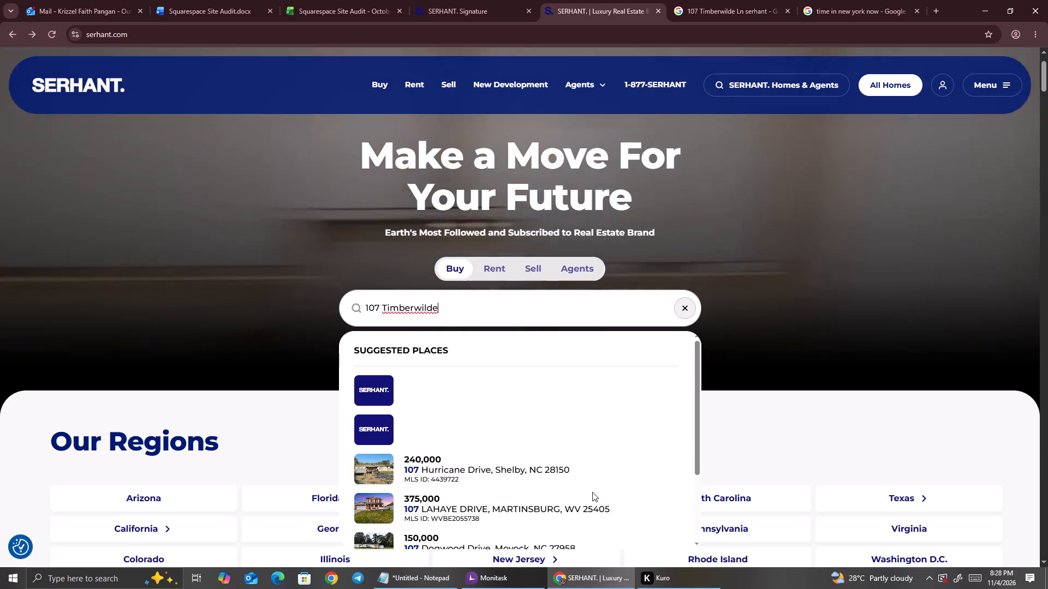
click(357, 0)
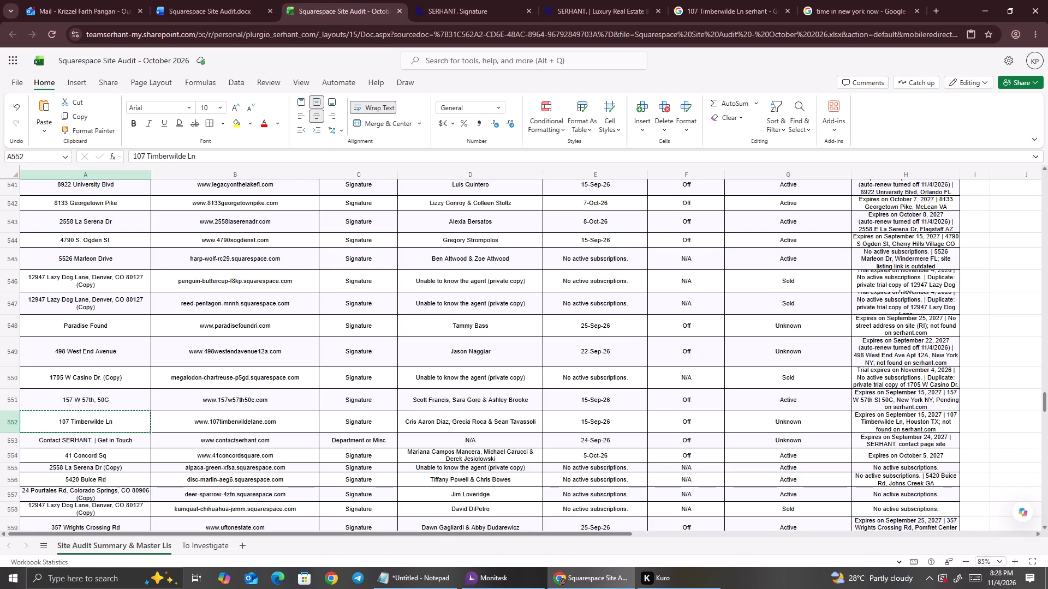
click(894, 423)
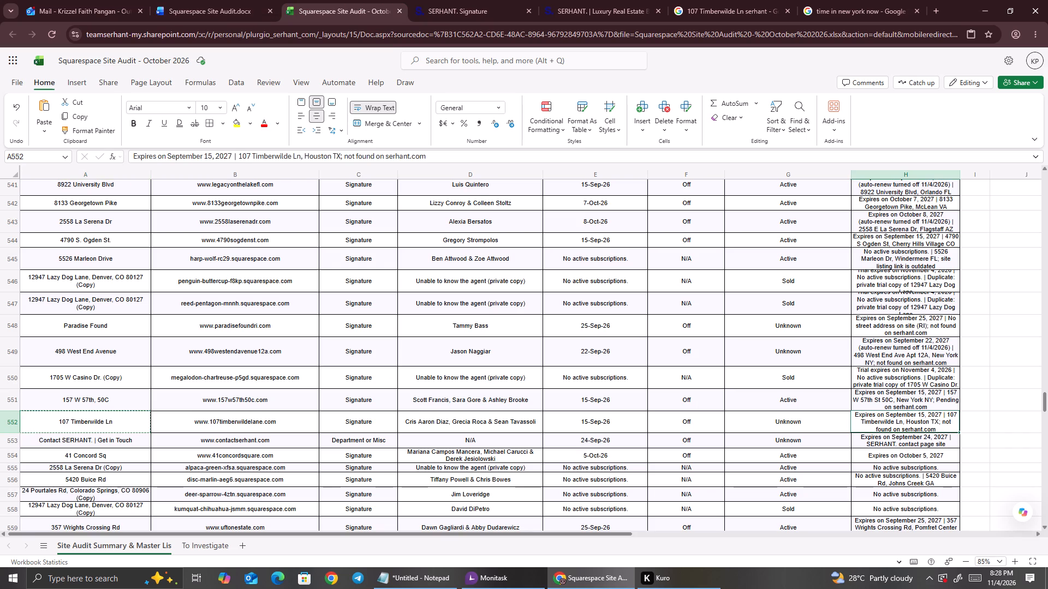
click(788, 420)
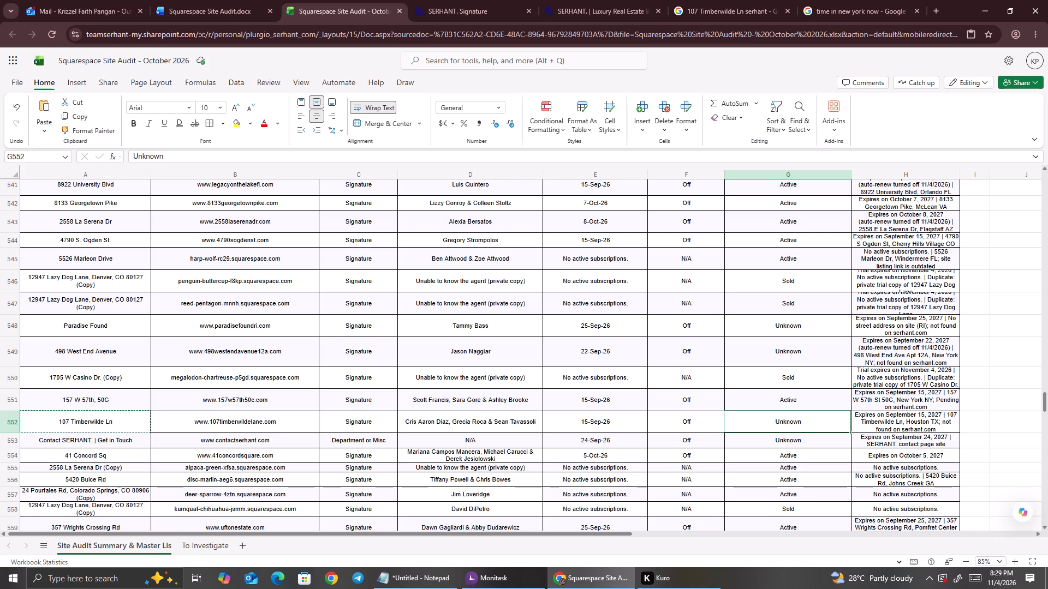
click(621, 0)
click(448, 0)
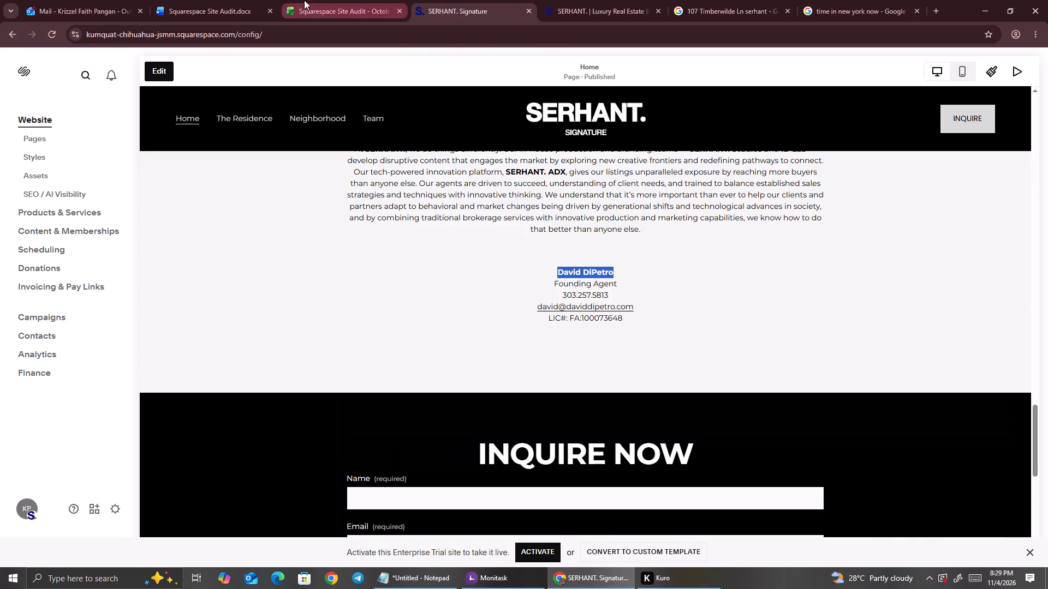
click(304, 0)
click(76, 398)
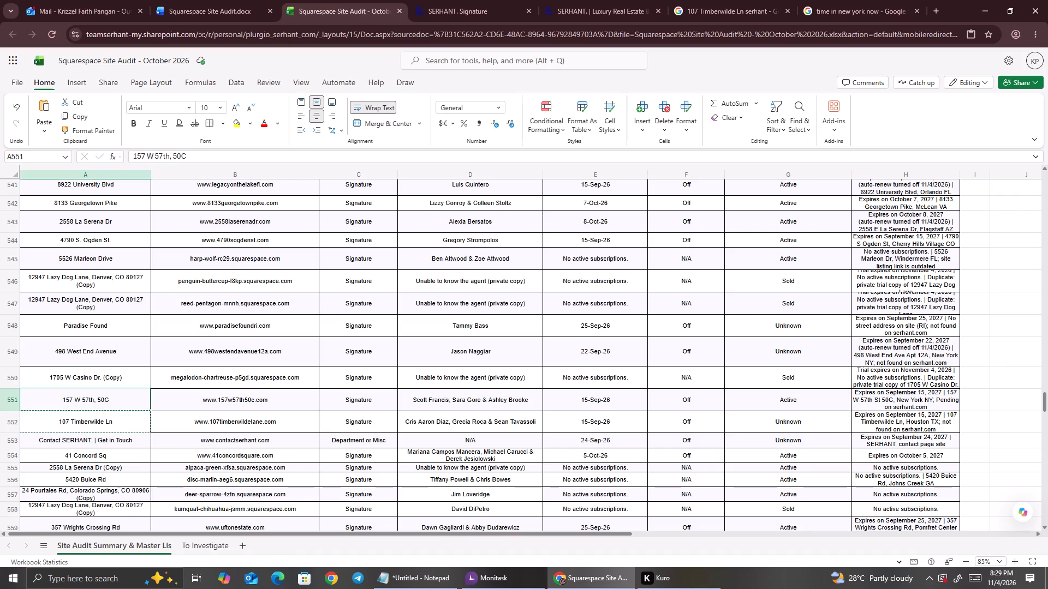
click(827, 405)
click(792, 432)
click(788, 441)
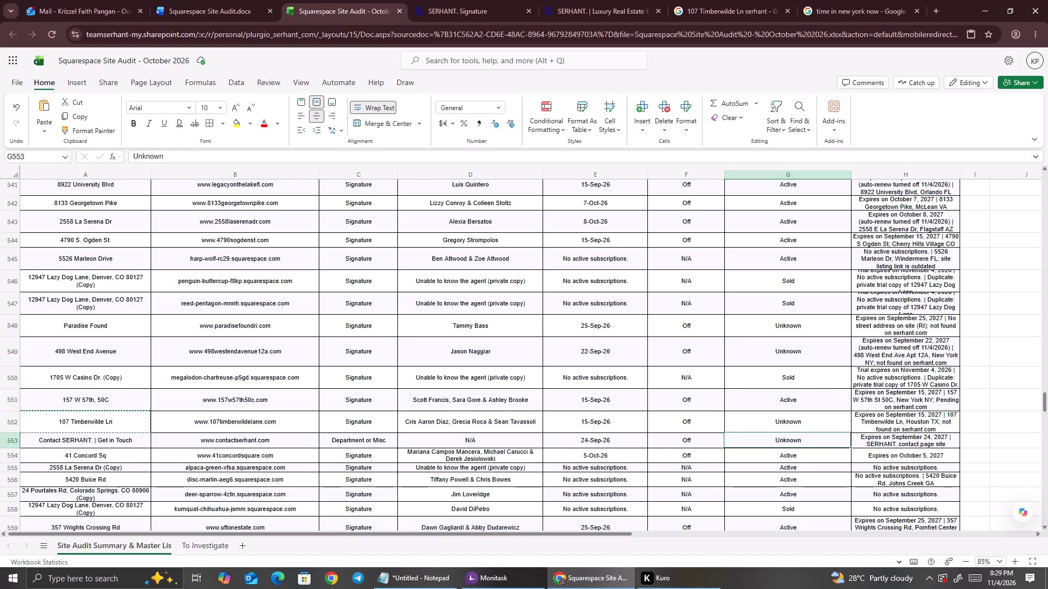
click(795, 423)
click(806, 353)
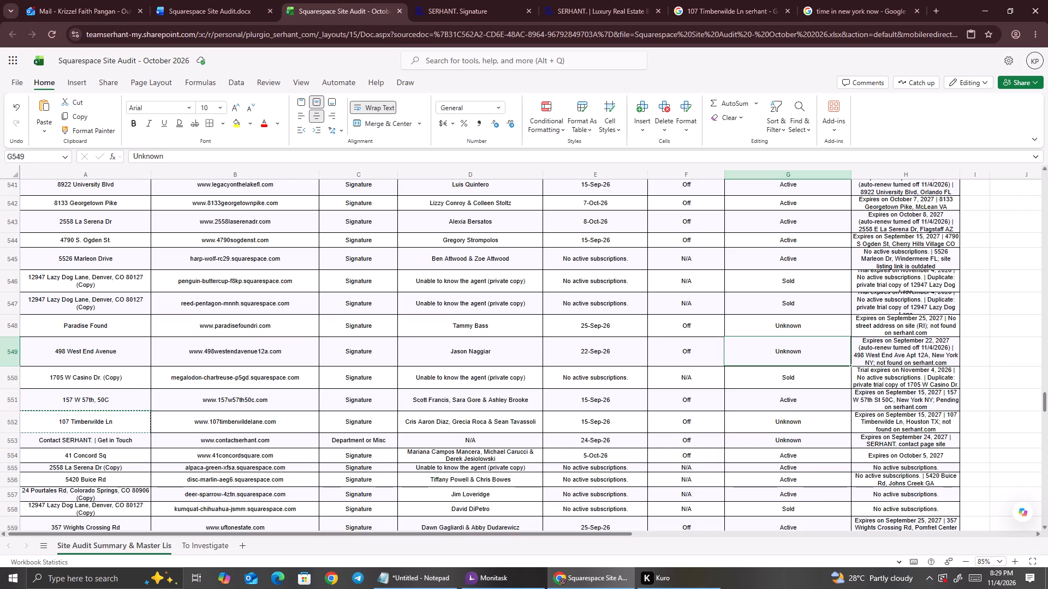
click(87, 352)
key(ctrl+c)
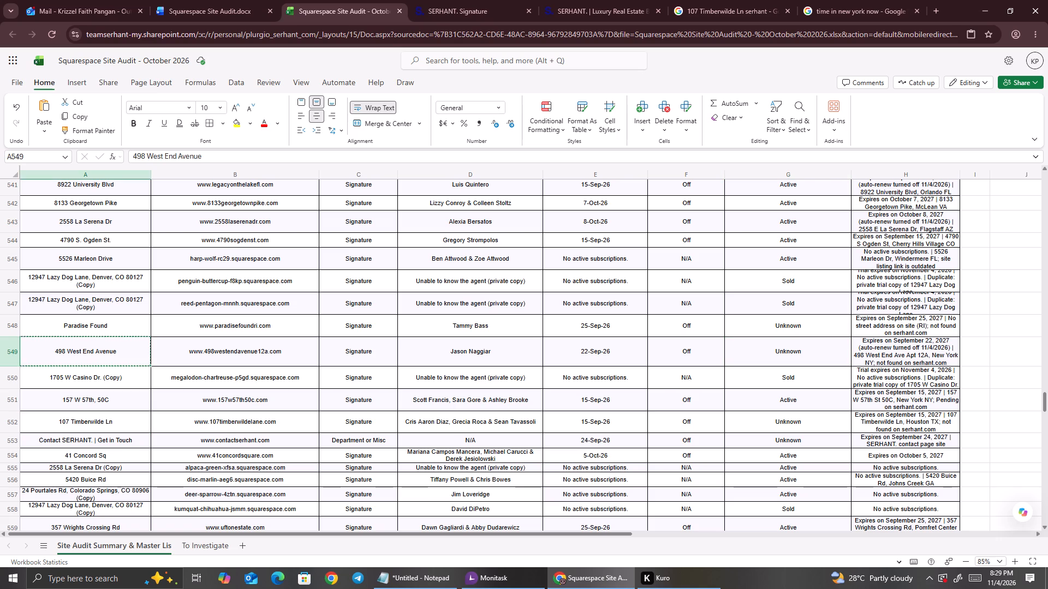
key(ctrl+c)
click(456, 0)
click(19, 34)
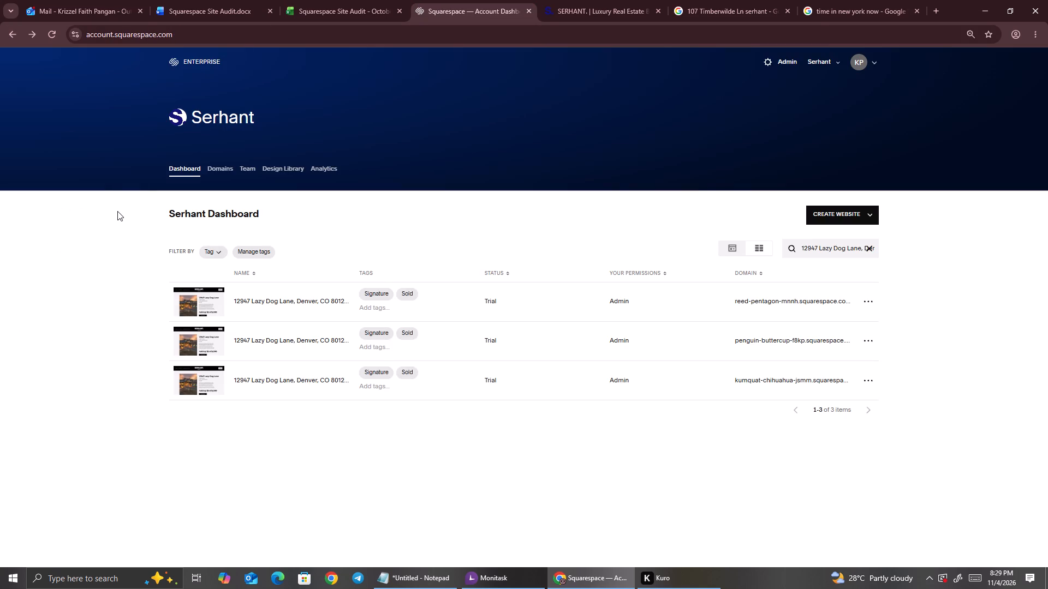
click(822, 241)
key(ctrl+a)
key(ctrl+v)
key(Return)
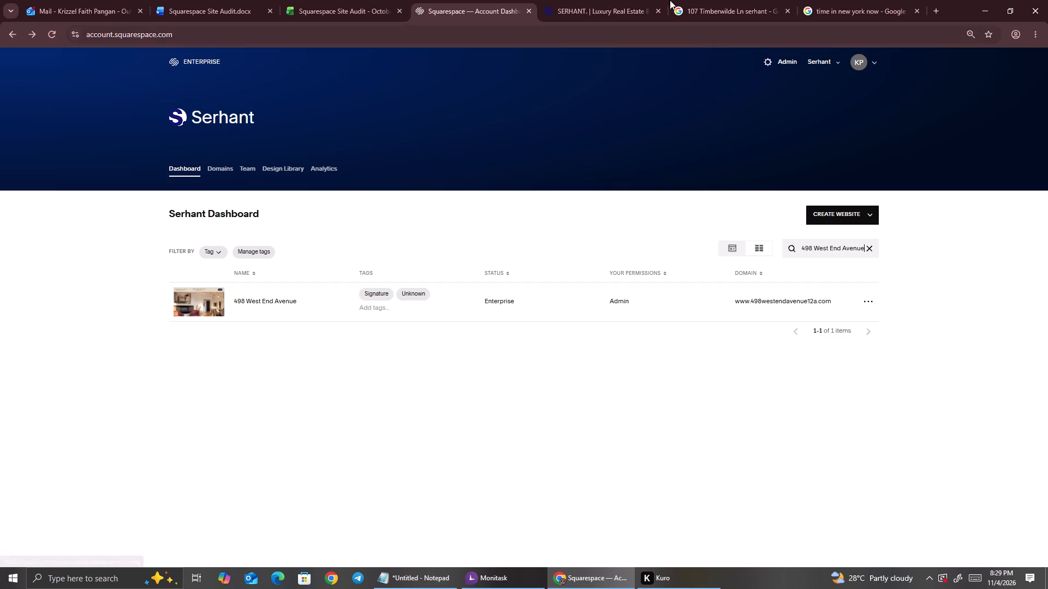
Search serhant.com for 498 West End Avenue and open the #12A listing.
click(629, 0)
key(ctrl+a)
key(ctrl+v)
key(Return)
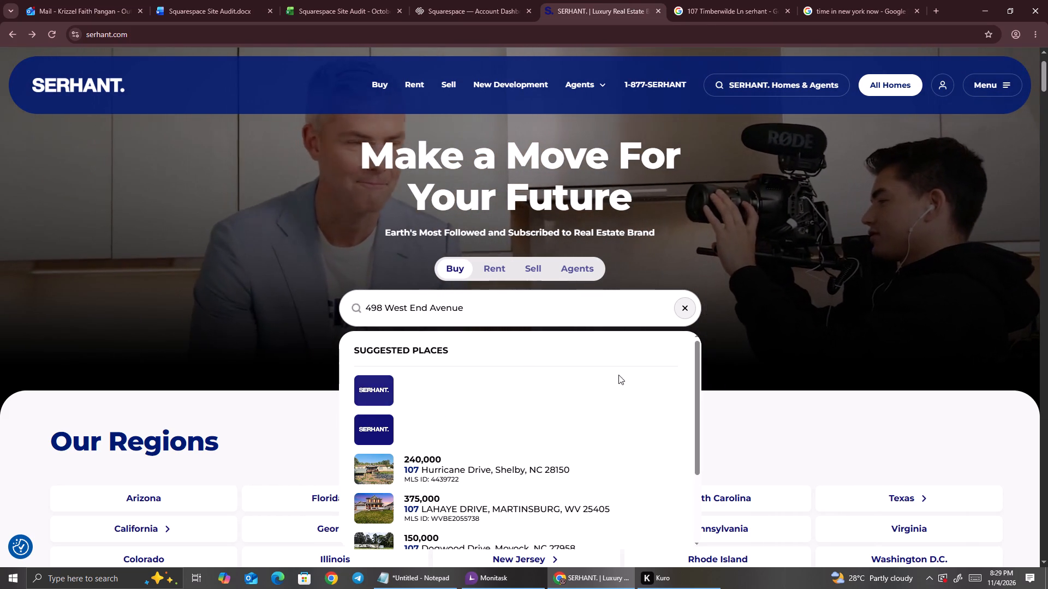
scroll(927, 425, down, 1)
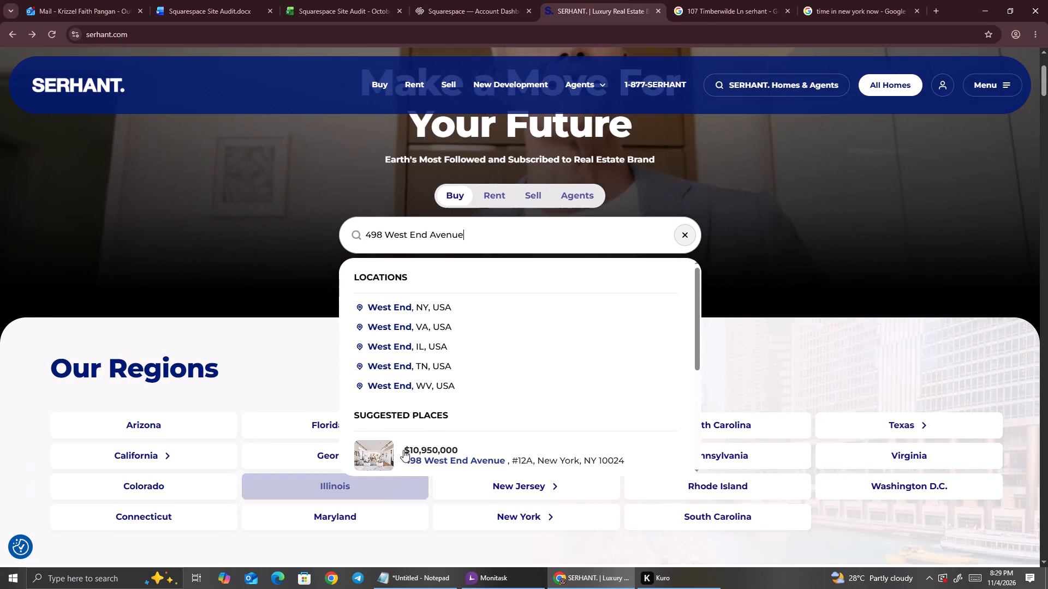
click(403, 449)
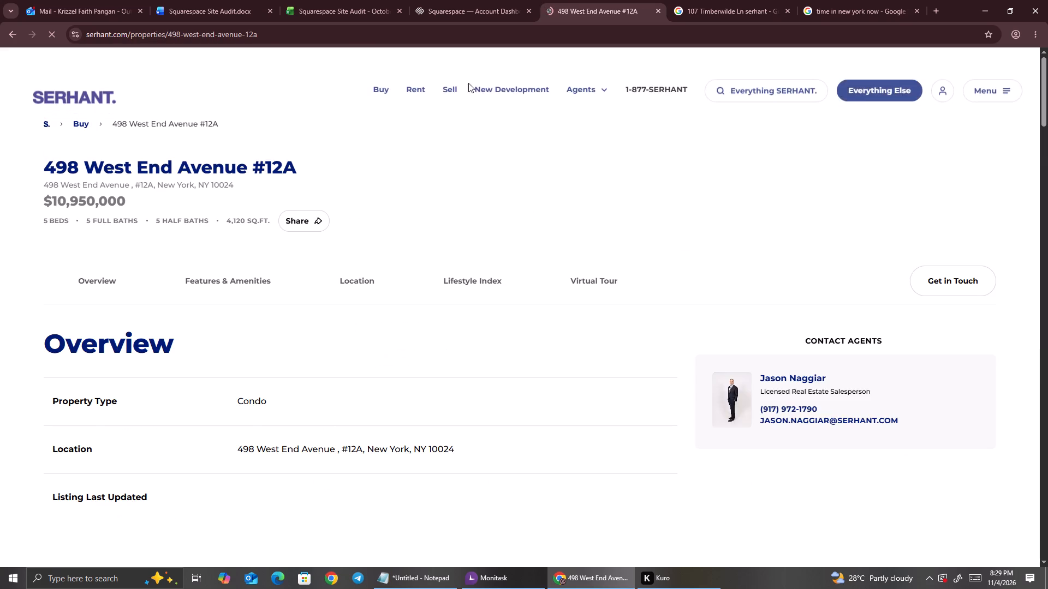
click(454, 0)
click(375, 0)
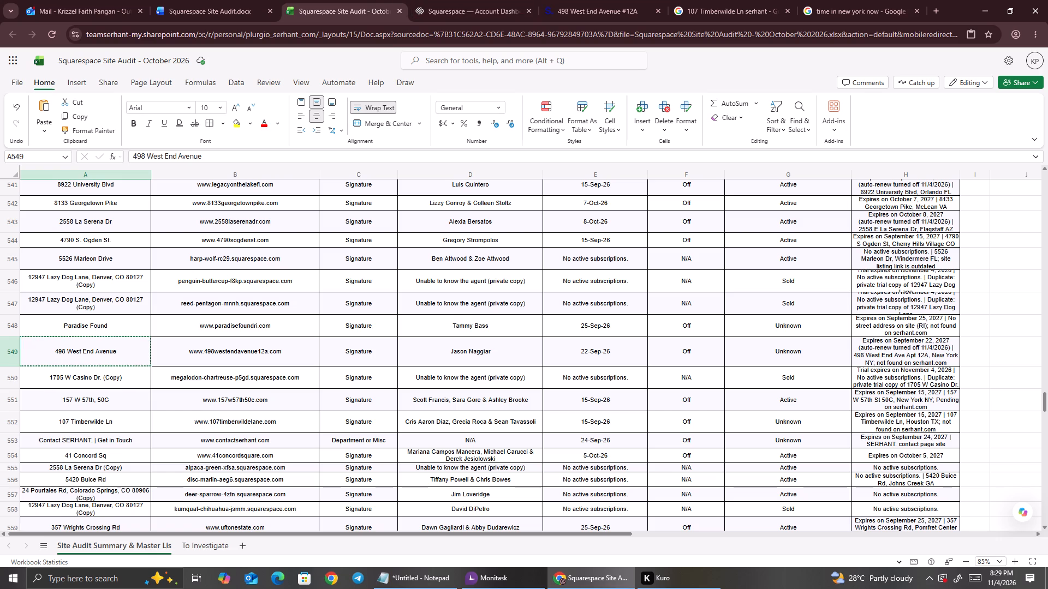
click(801, 353)
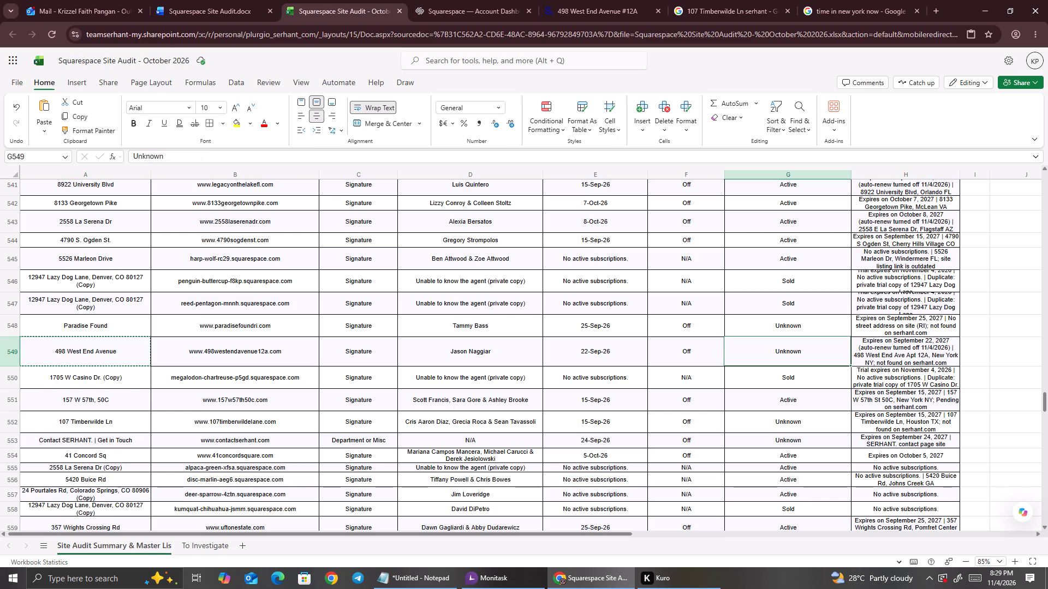
click(806, 379)
key(ctrl+c)
click(808, 357)
key(ctrl+v)
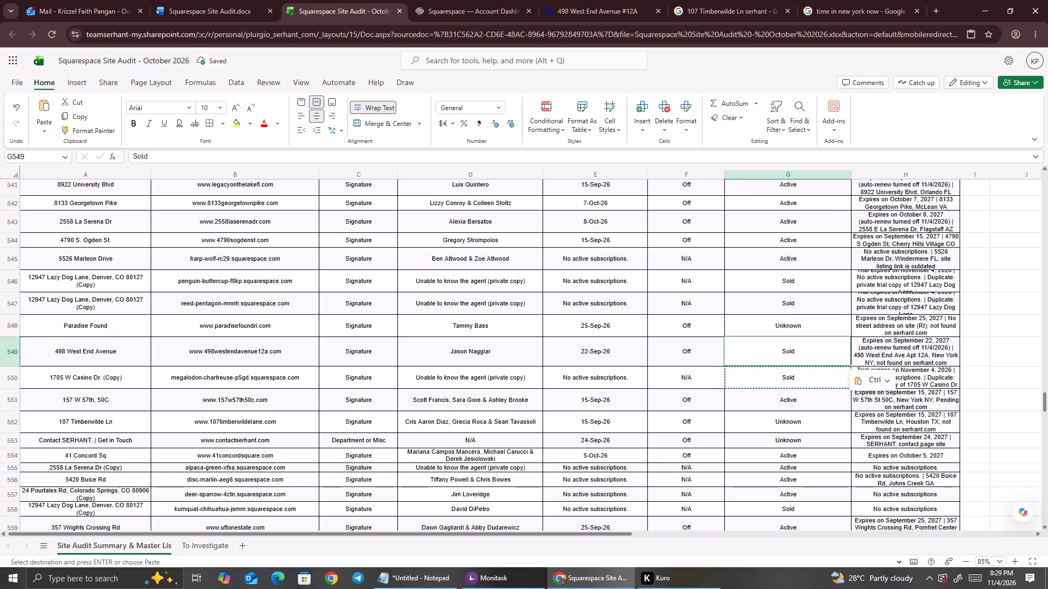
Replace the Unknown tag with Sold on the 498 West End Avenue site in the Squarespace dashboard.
click(444, 0)
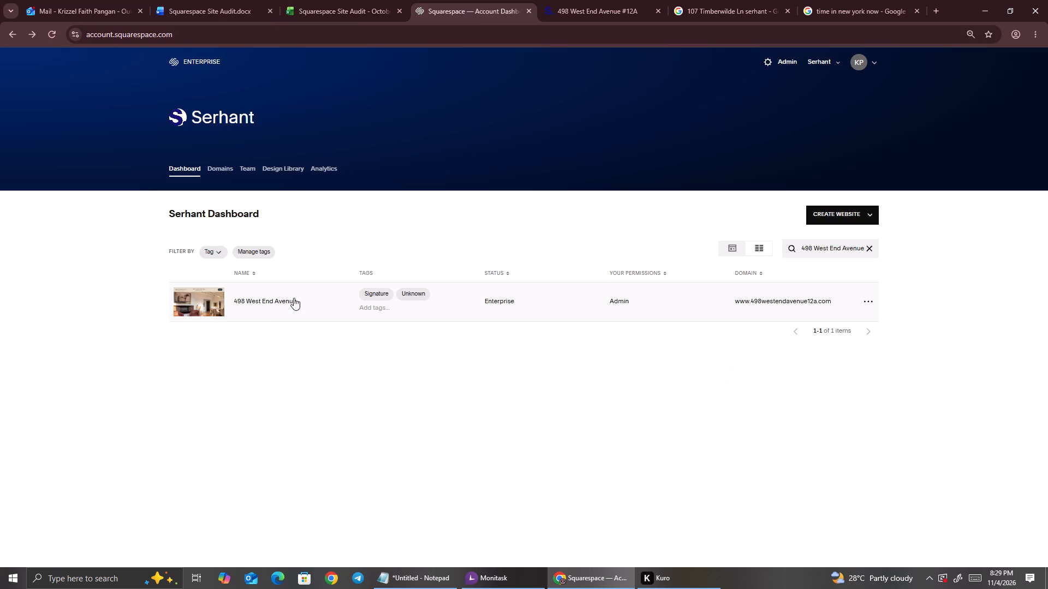
click(421, 293)
click(378, 306)
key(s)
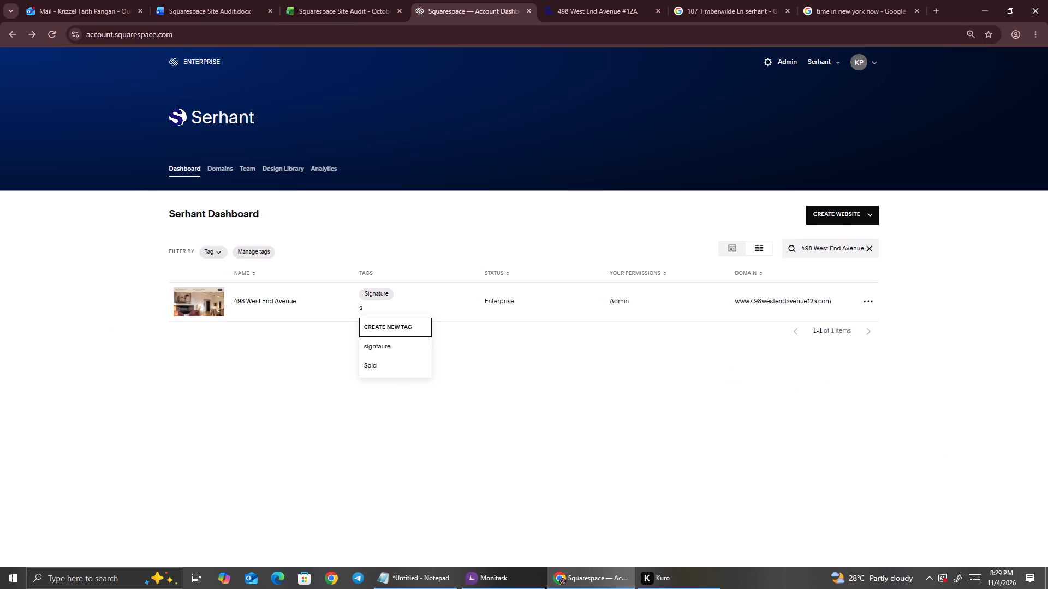
key(Down)
key(Down)
key(Return)
click(371, 0)
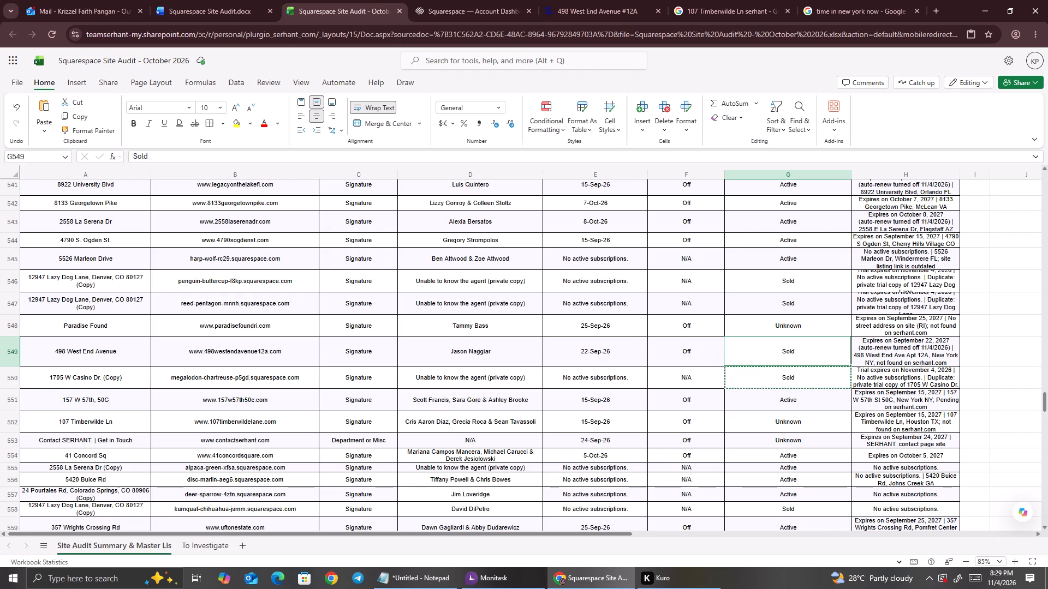
click(899, 347)
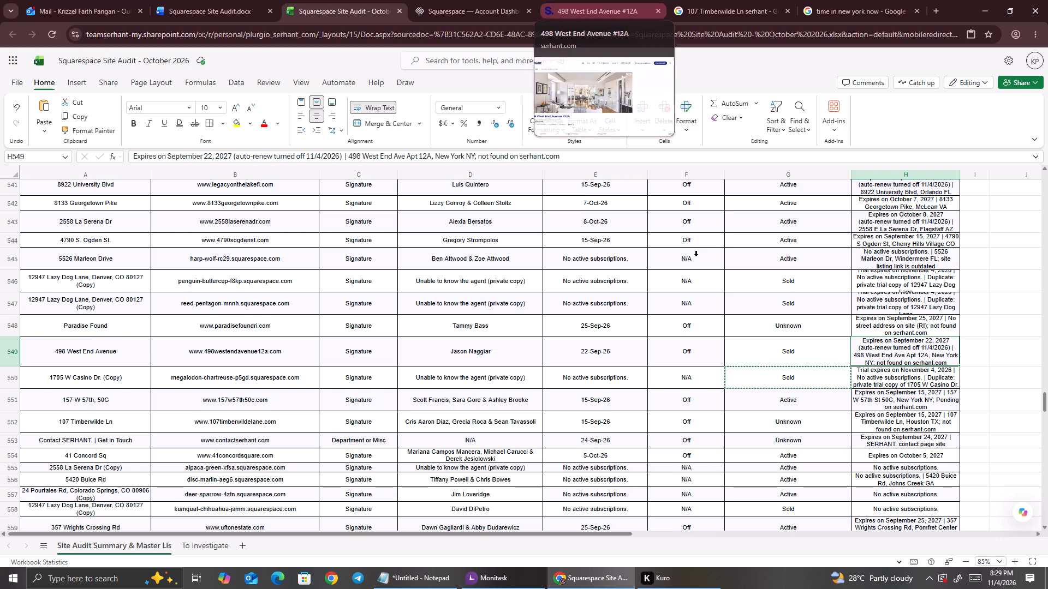
click(886, 353)
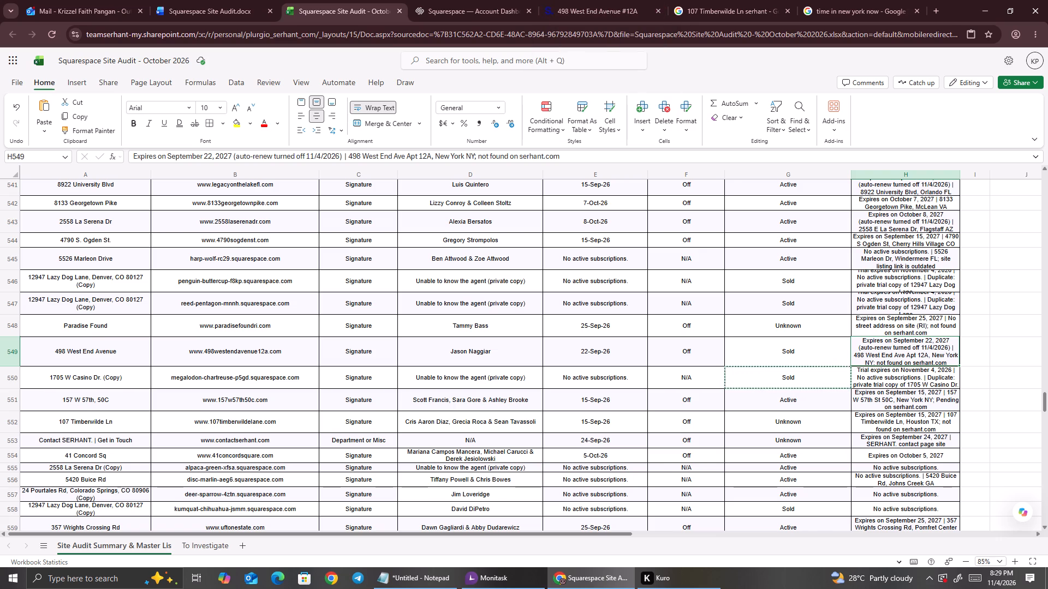
drag(232, 157, 818, 135)
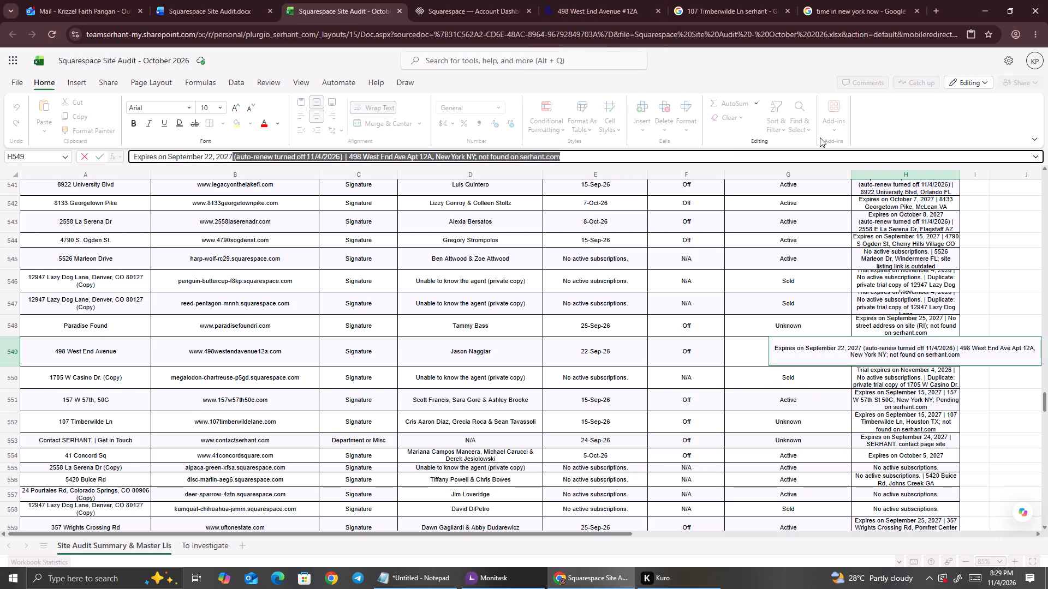
key(BackSpace)
click(790, 473)
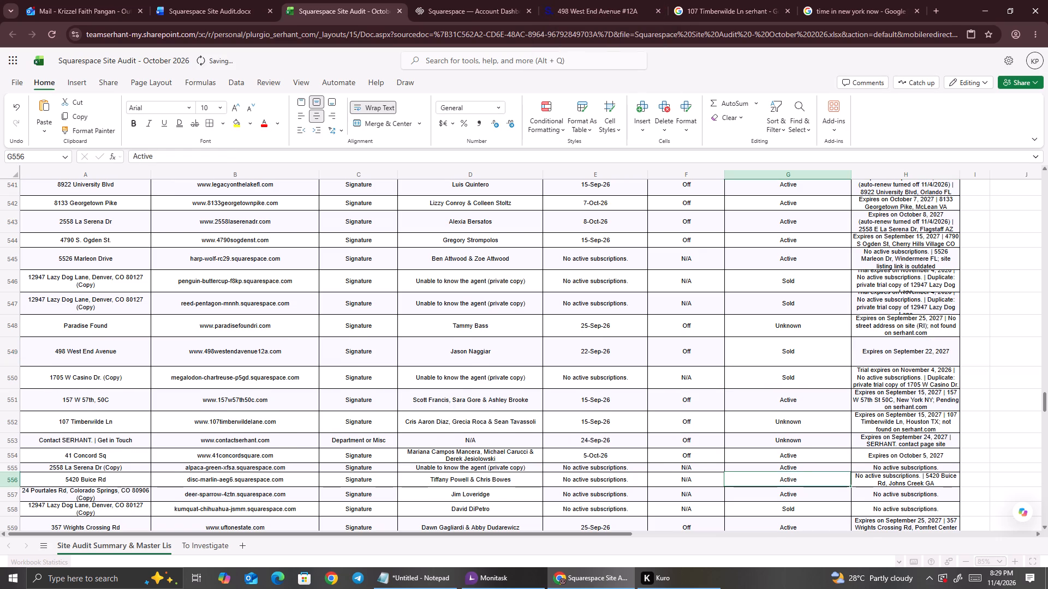
Copy the site name Paradise Found from A548 and search for it on serhant.com.
click(764, 328)
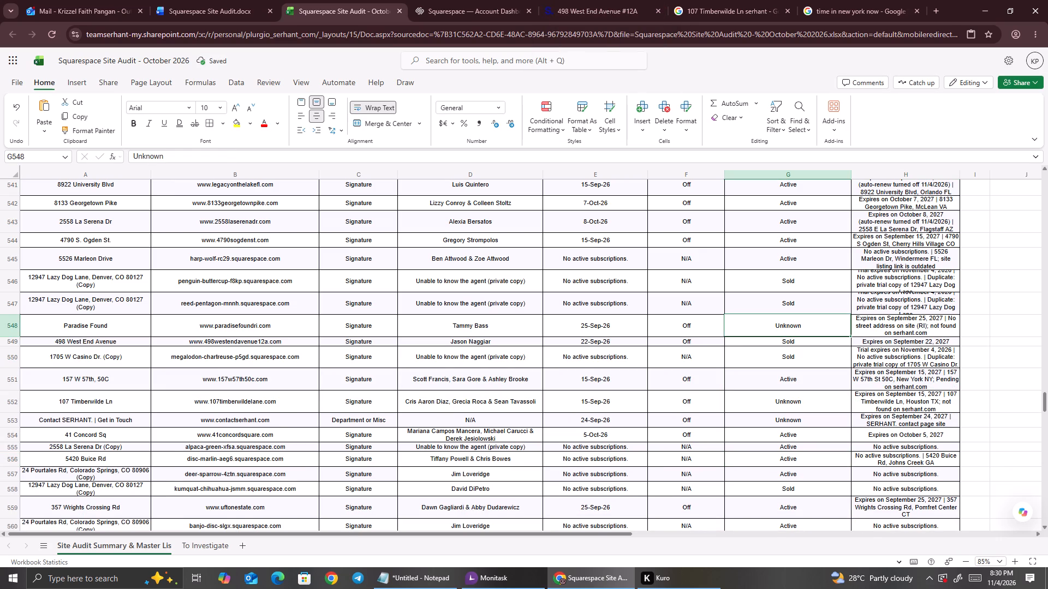
click(135, 327)
key(ctrl+c)
click(609, 0)
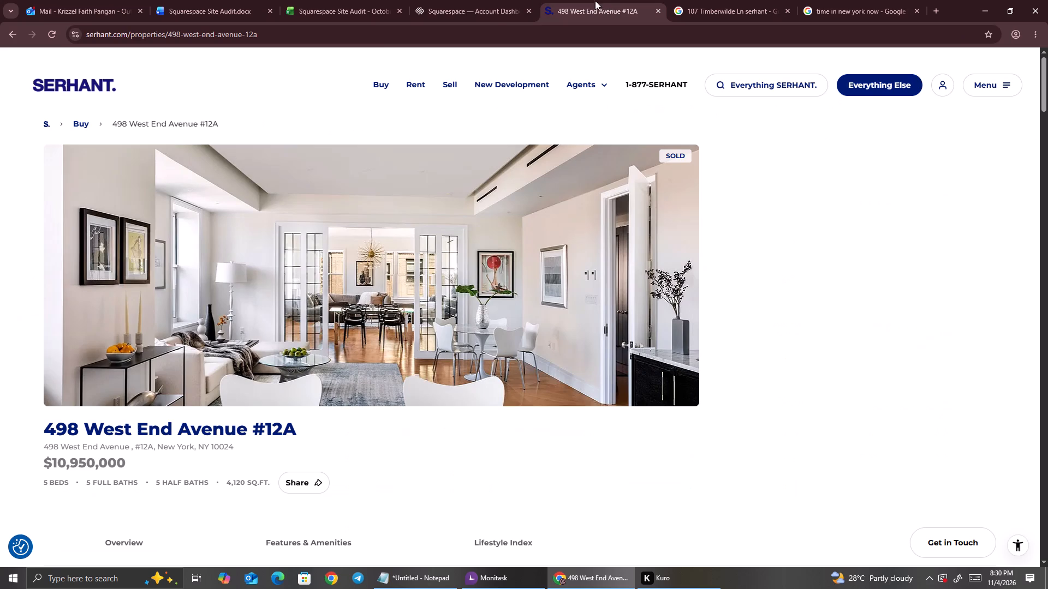
click(16, 37)
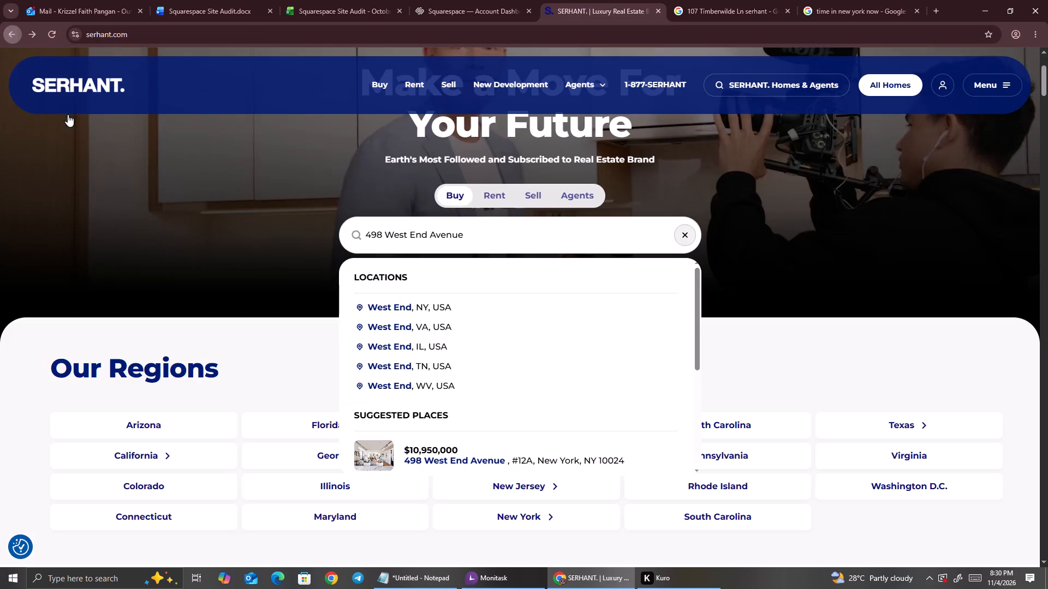
click(498, 232)
key(ctrl+a)
key(ctrl+v)
key(Return)
Search the Squarespace dashboard for Paradise Found.
click(468, 1)
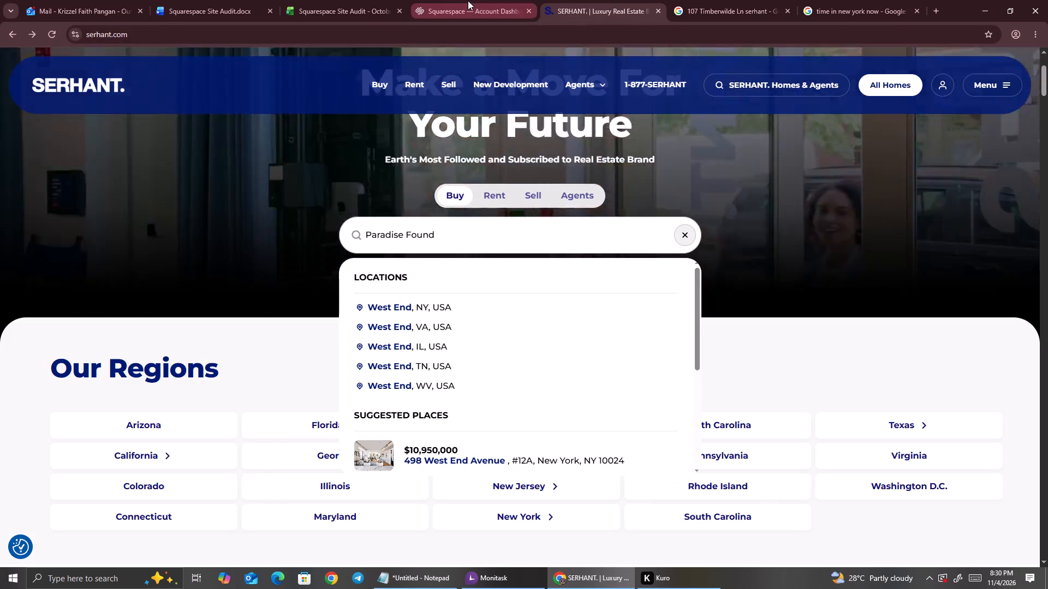
click(826, 247)
key(ctrl+a)
key(ctrl+v)
click(827, 247)
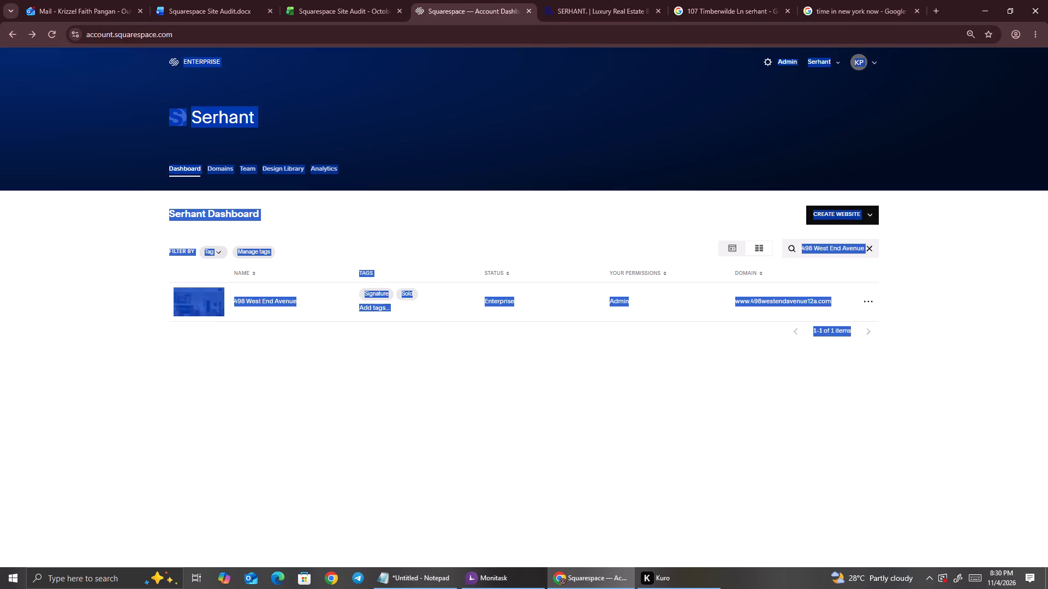
key(ctrl+a)
key(ctrl+v)
drag(747, 410, 755, 380)
click(838, 231)
click(822, 245)
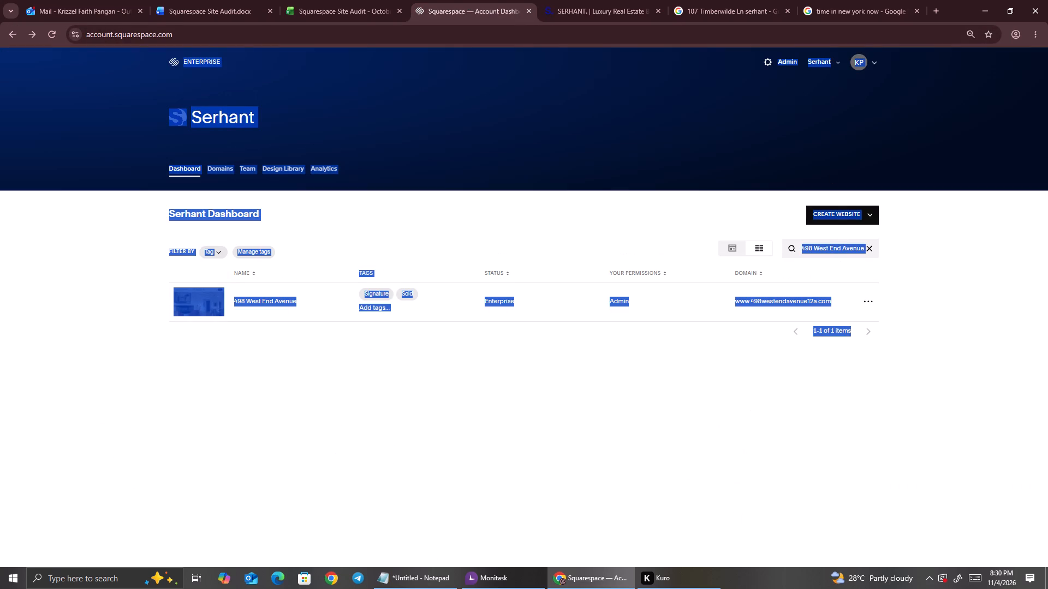
click(824, 249)
key(ctrl+a)
key(ctrl+v)
key(Return)
Check the serhant.com suggestions for Paradise Found and return to the Squarespace dashboard.
click(631, 0)
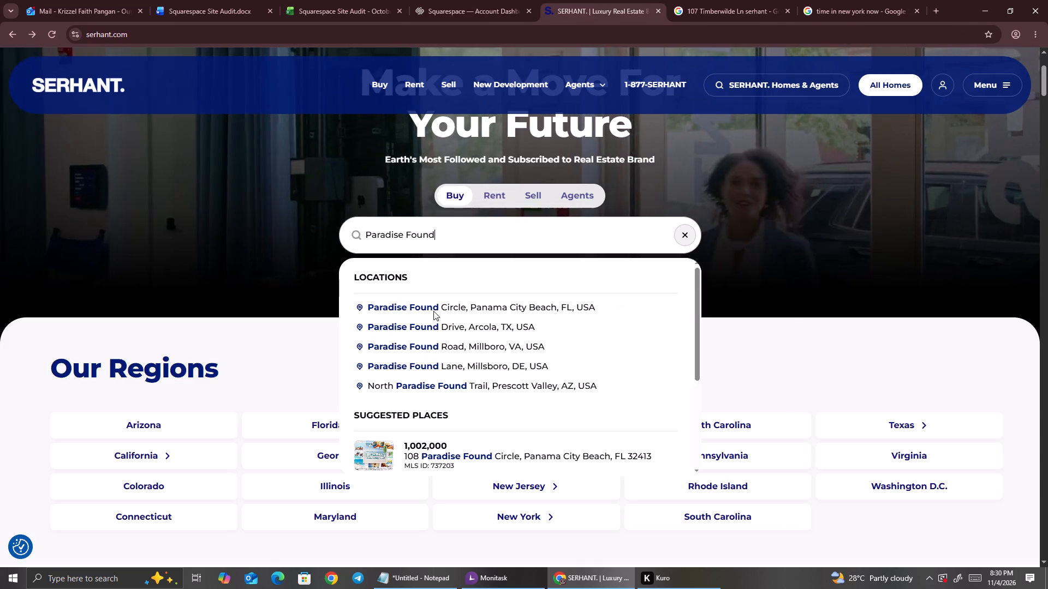
click(505, 0)
click(427, 0)
click(402, 0)
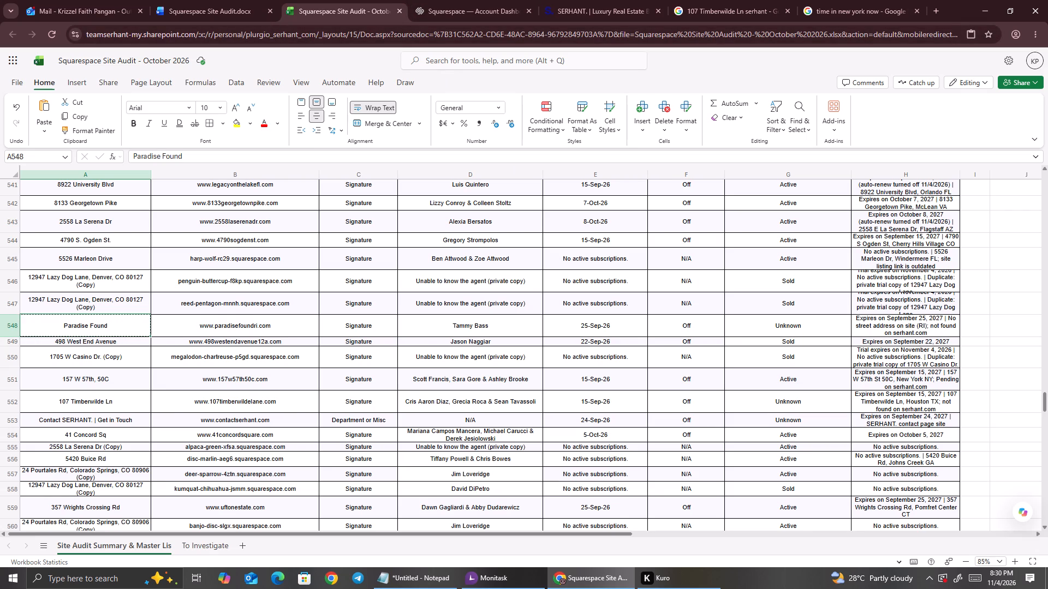
click(591, 358)
key(ctrl+c)
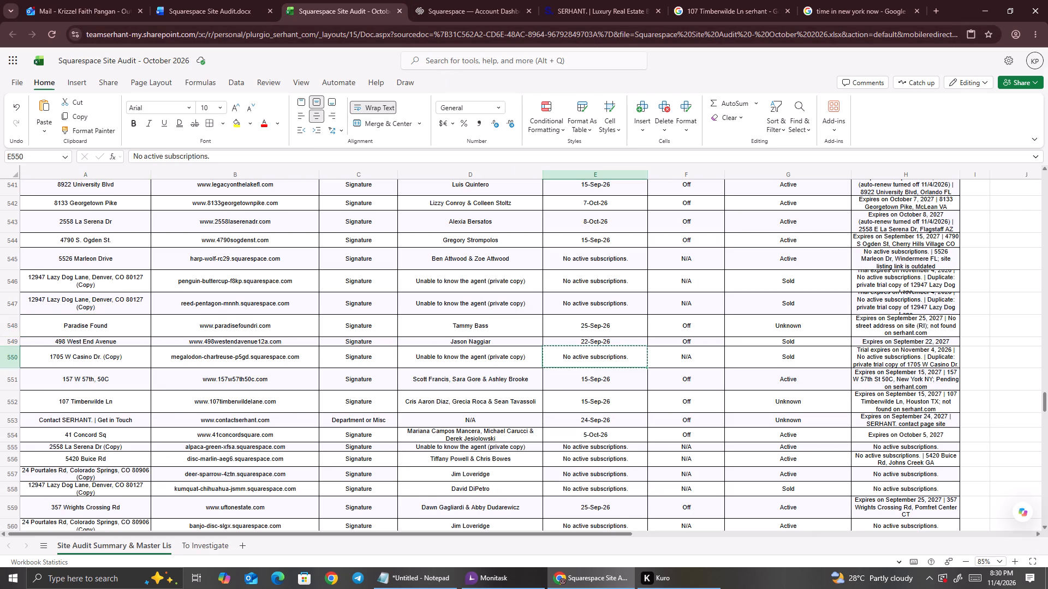
click(901, 361)
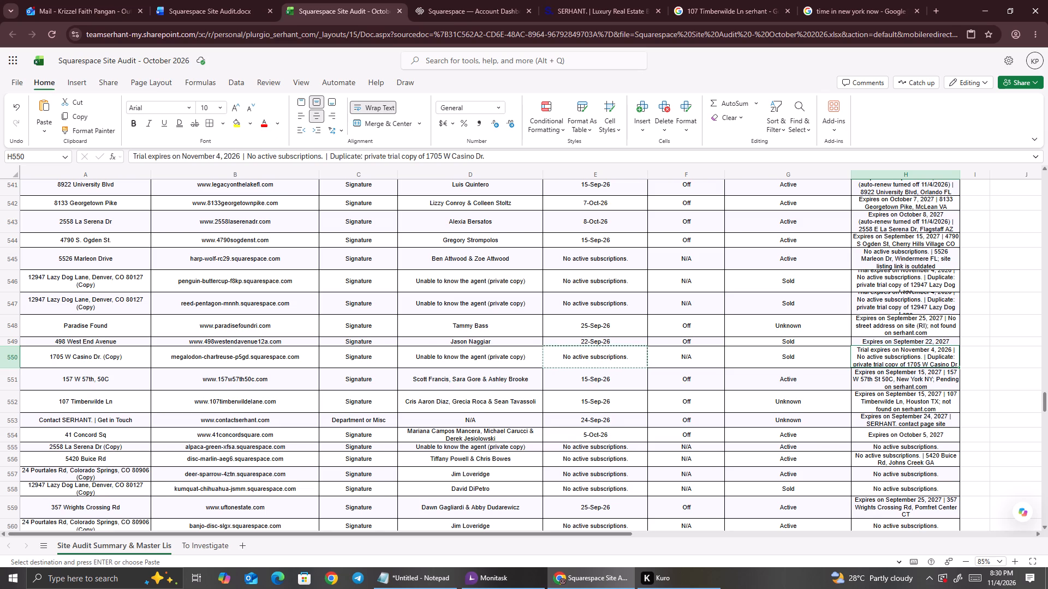
drag(243, 156, 0, 148)
key(BackSpace)
key(Right)
key(Right)
key(BackSpace)
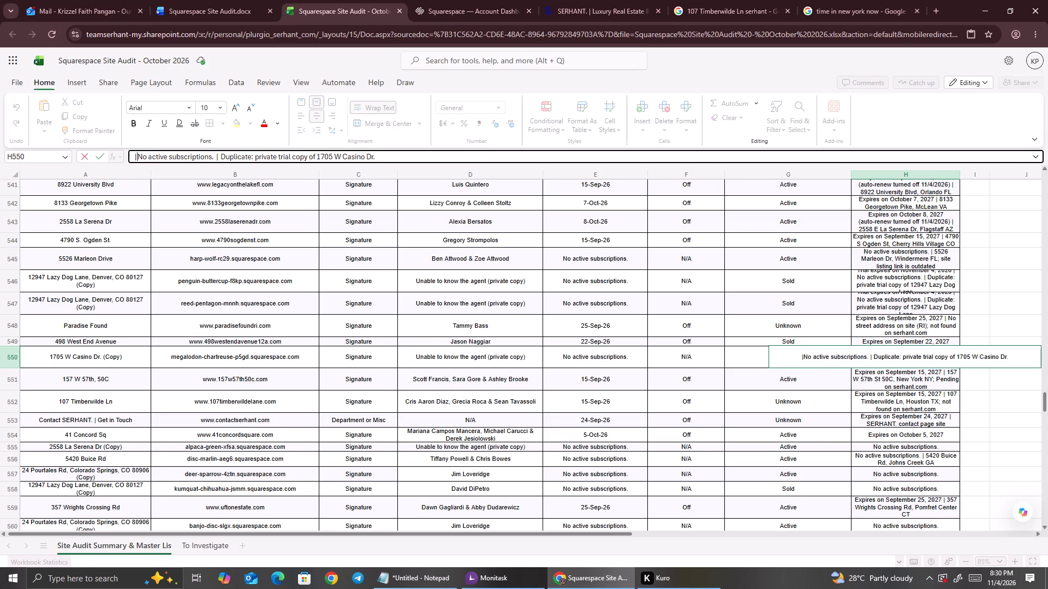
key(BackSpace)
key(BackSpace)
Open the Paradise Found site from the Squarespace dashboard and examine its home page down to the footer for address and agent details.
click(447, 0)
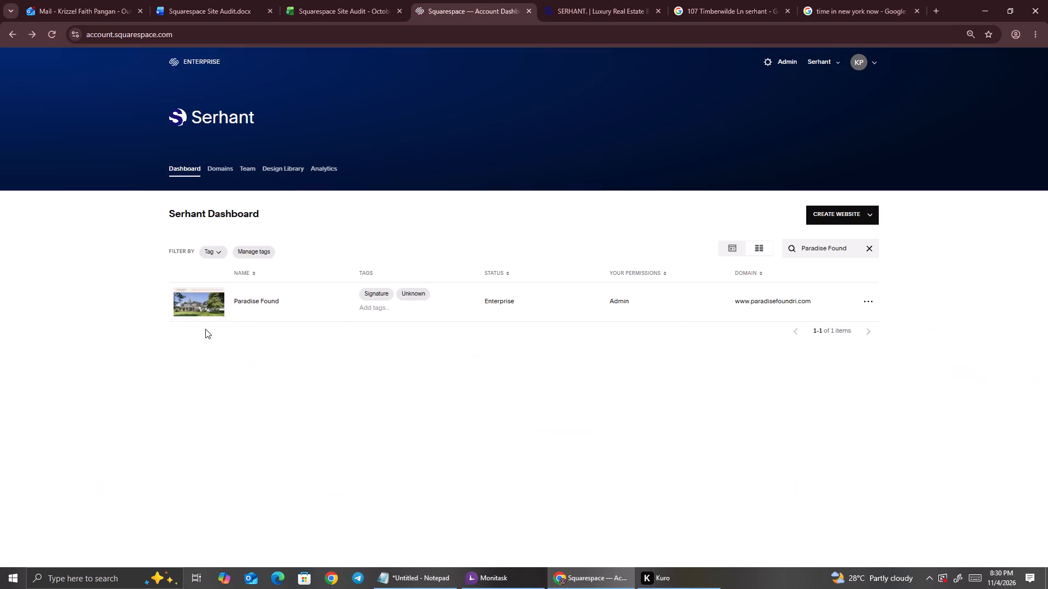
click(207, 294)
click(607, 0)
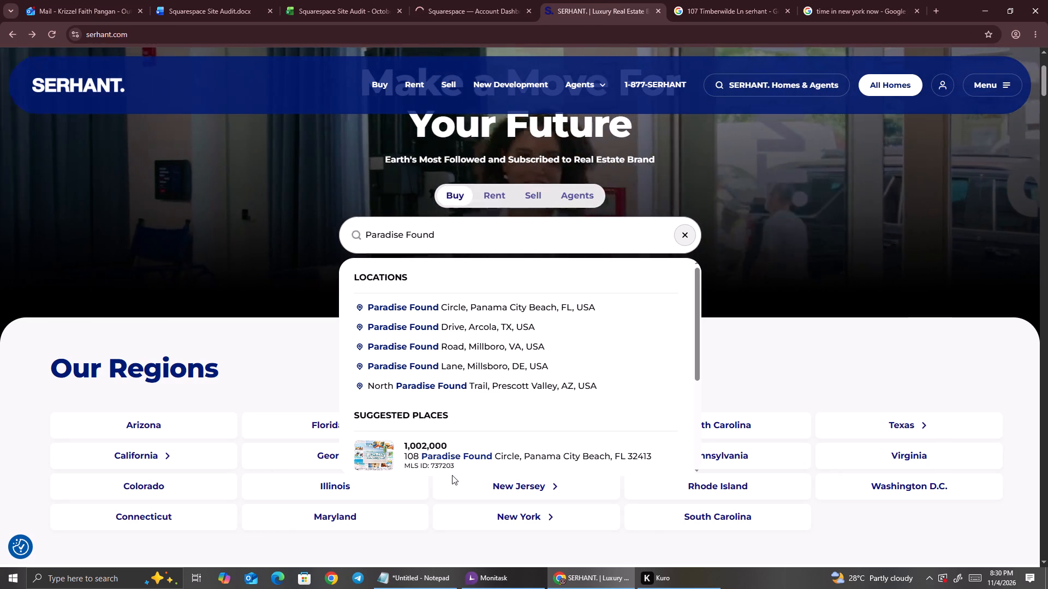
click(449, 0)
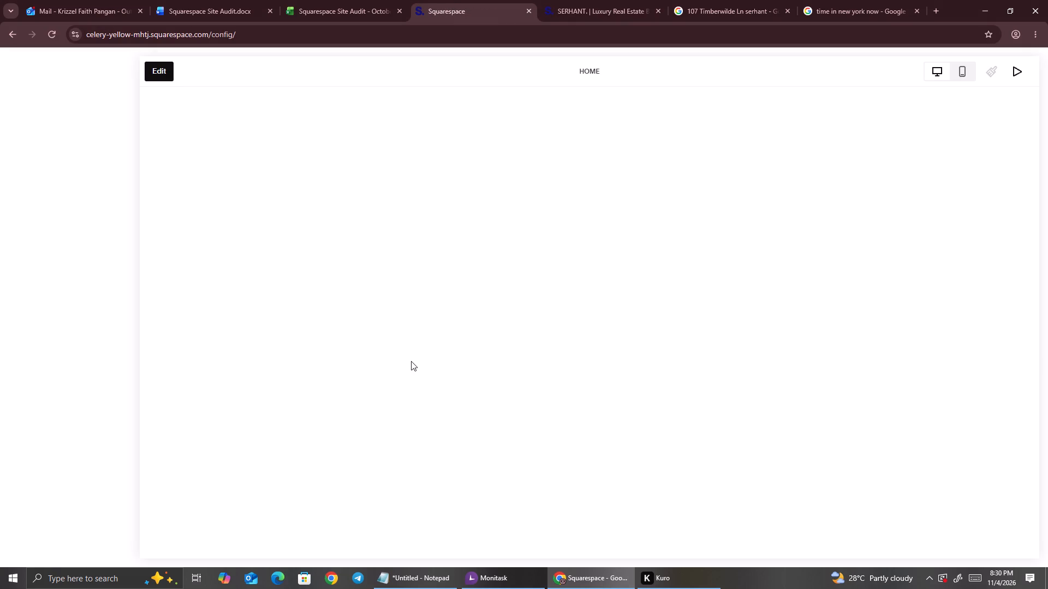
scroll(342, 344, down, 5)
scroll(455, 364, up, 8)
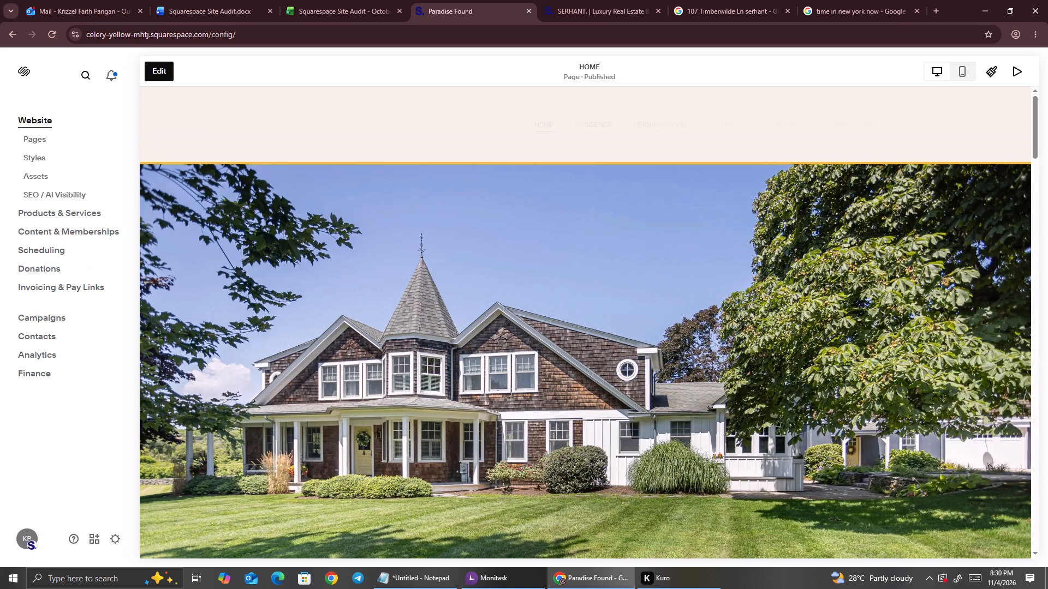
scroll(303, 224, down, 4)
scroll(767, 292, down, 2)
scroll(884, 348, down, 3)
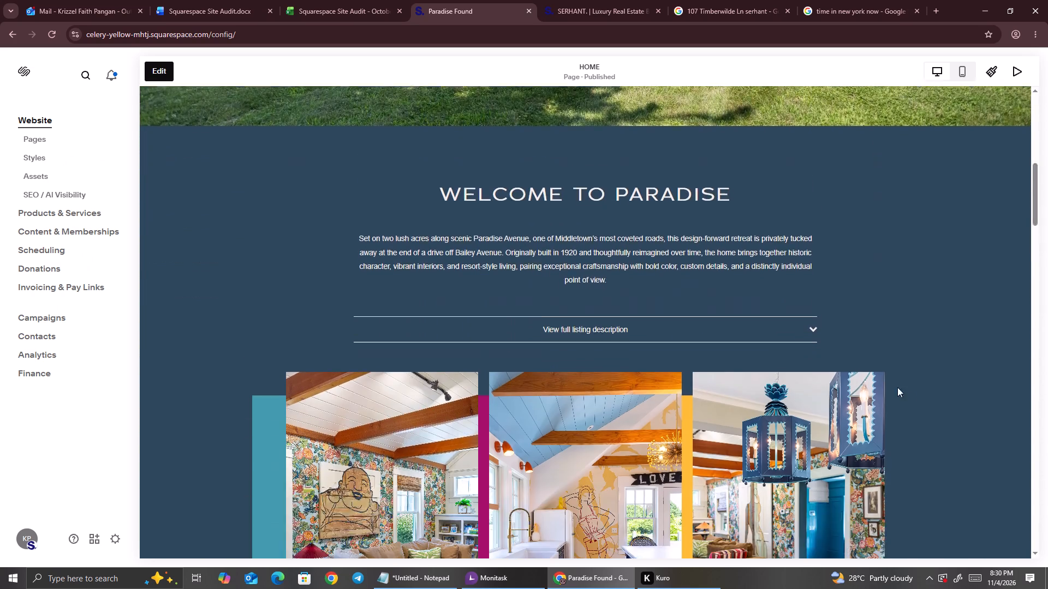
scroll(897, 387, down, 15)
scroll(970, 435, down, 10)
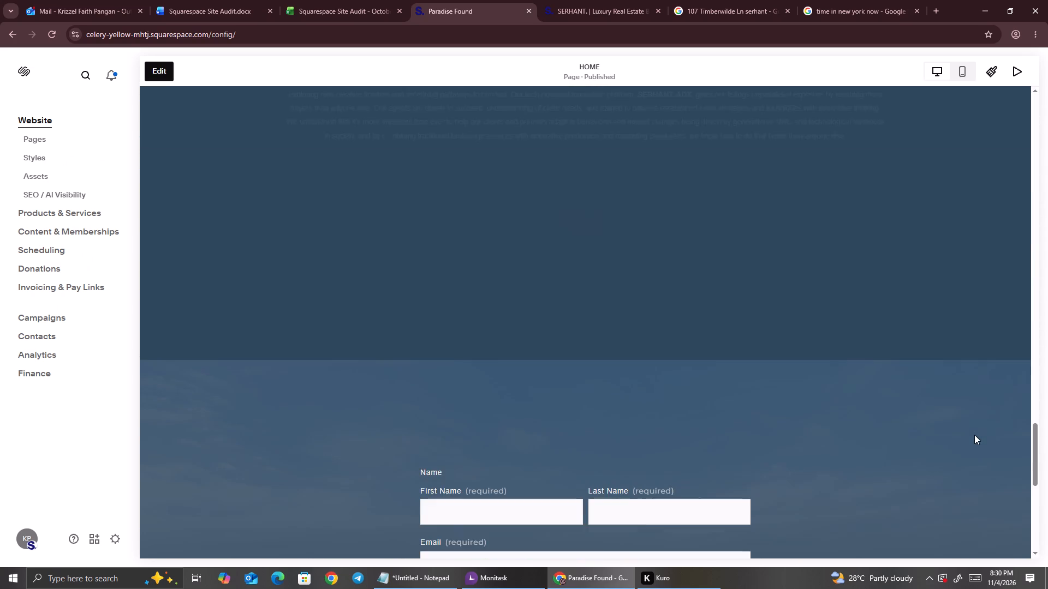
scroll(974, 437, down, 14)
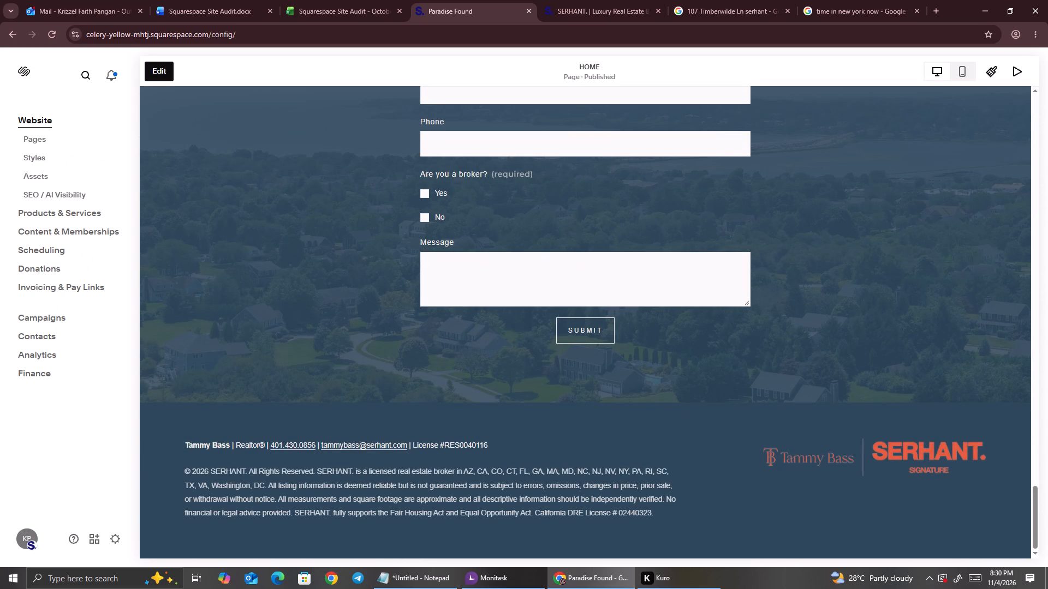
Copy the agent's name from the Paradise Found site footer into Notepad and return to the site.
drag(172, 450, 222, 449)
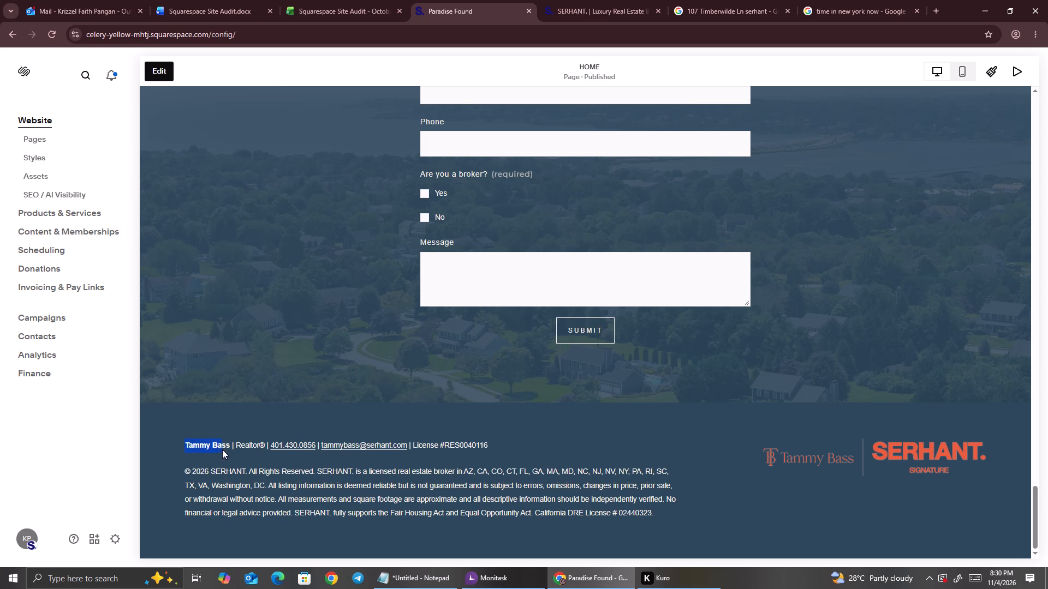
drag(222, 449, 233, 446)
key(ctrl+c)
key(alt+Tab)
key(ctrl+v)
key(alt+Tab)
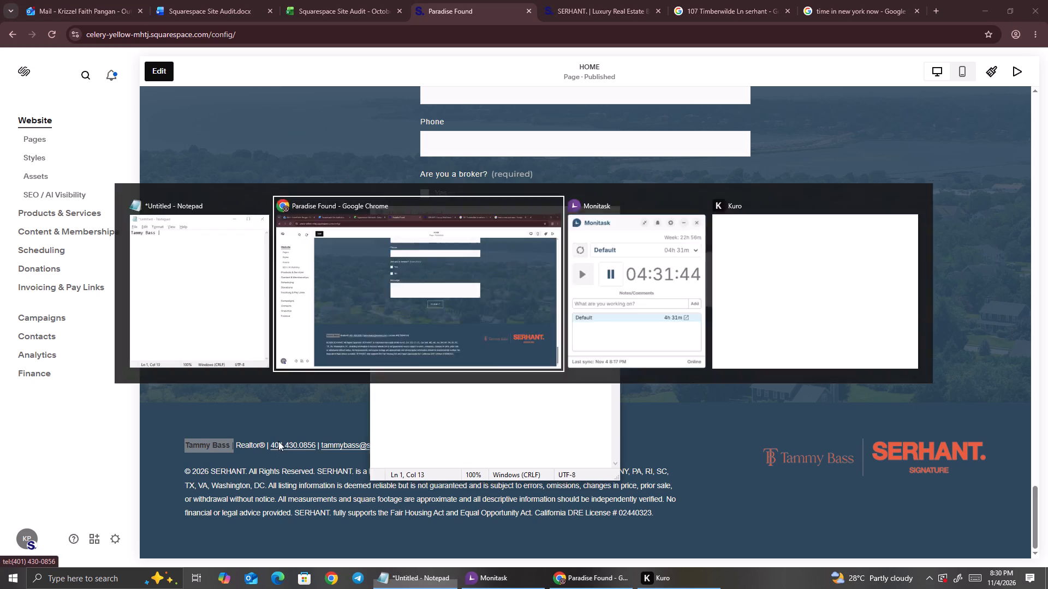
Review the Paradise Found home page from footer to header for location details and recheck the serhant.com suggestions.
scroll(588, 406, up, 8)
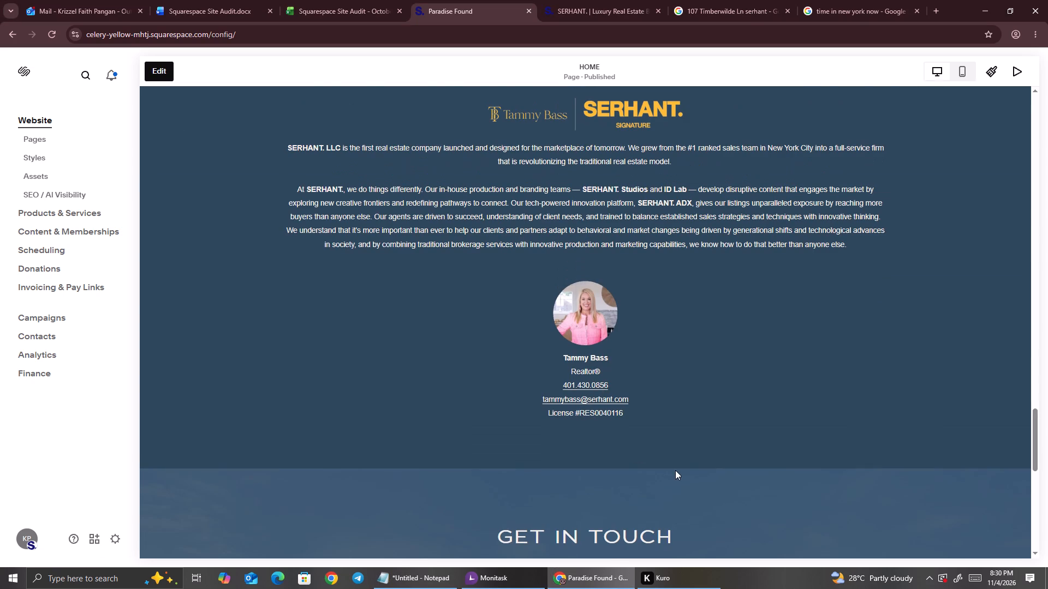
scroll(675, 471, up, 2)
scroll(670, 419, up, 8)
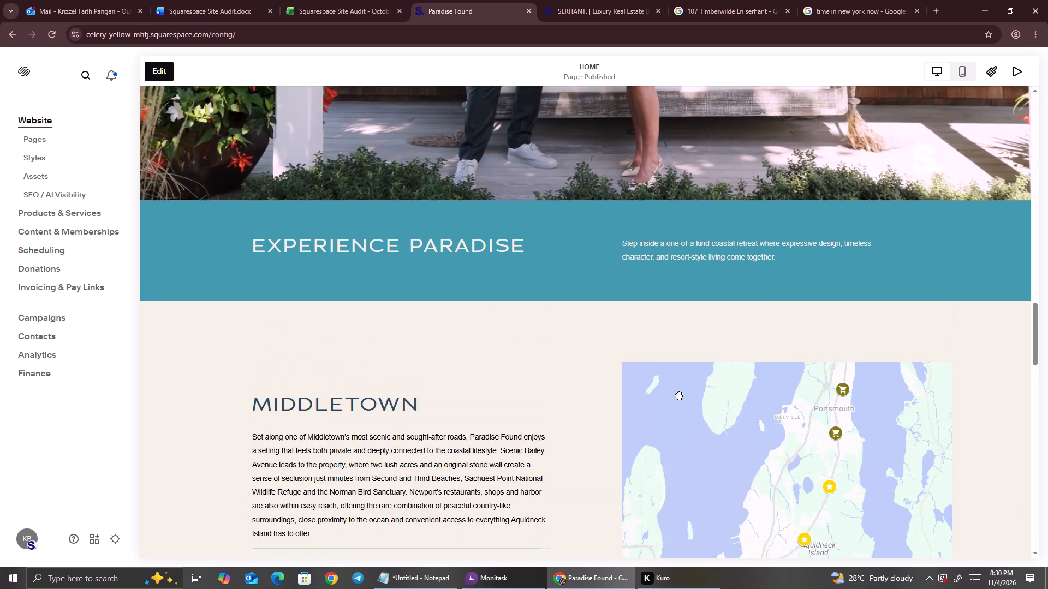
scroll(679, 395, up, 20)
scroll(679, 395, up, 10)
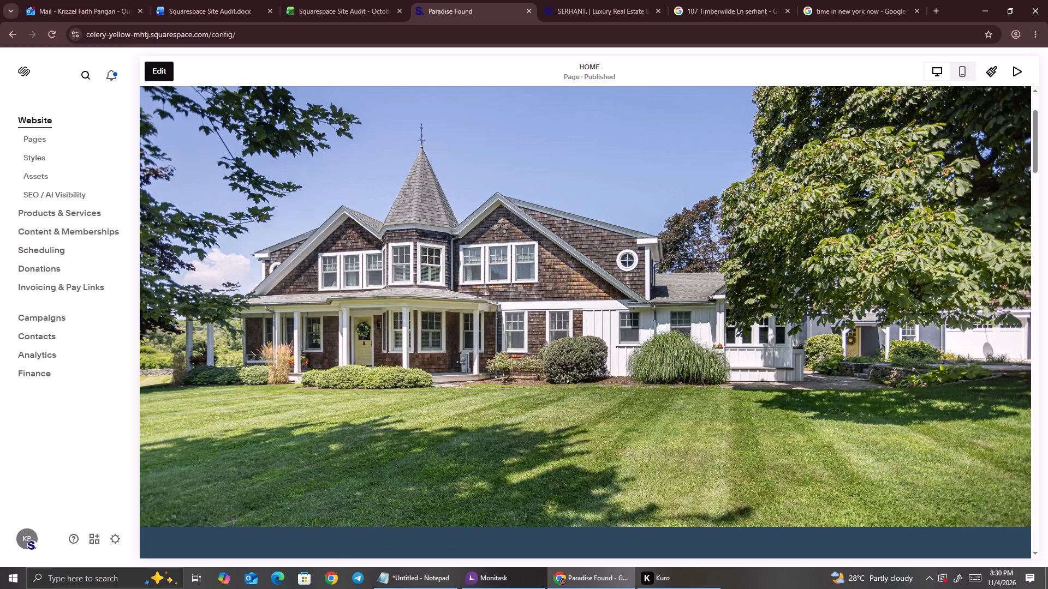
scroll(352, 335, up, 8)
click(602, 0)
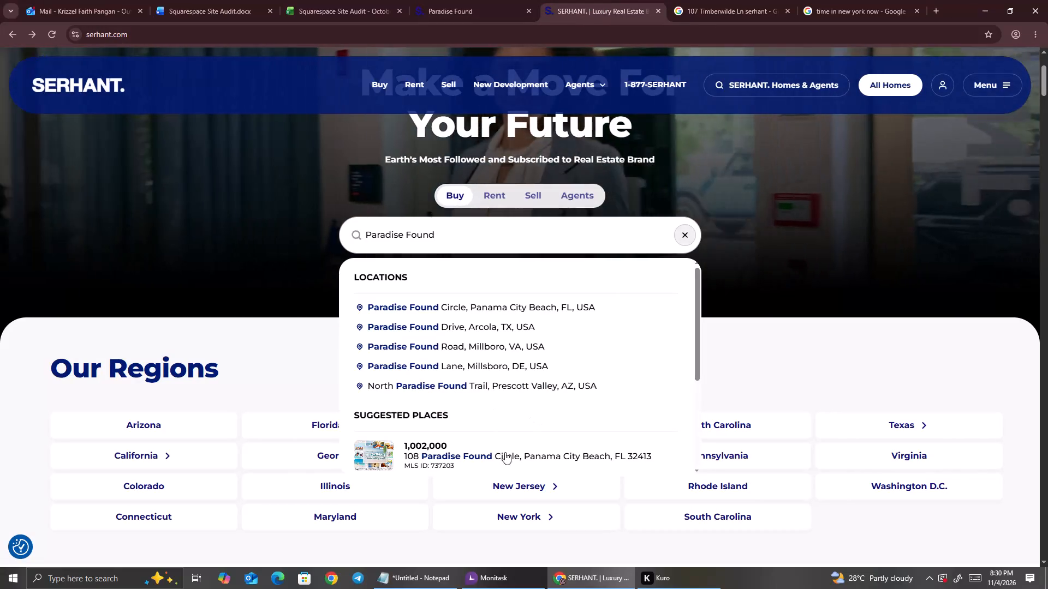
click(484, 0)
click(311, 0)
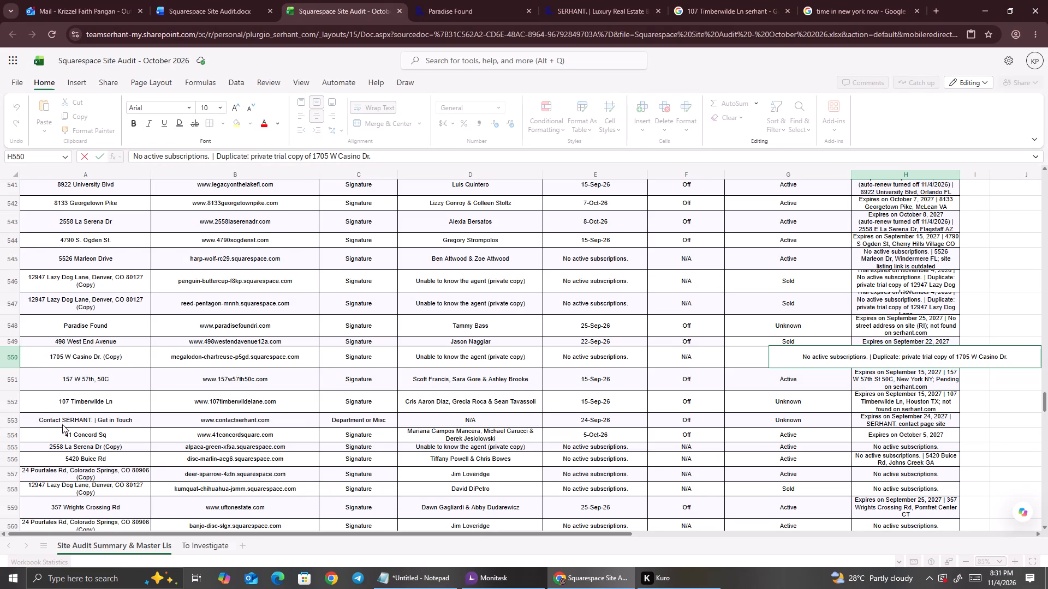
click(97, 322)
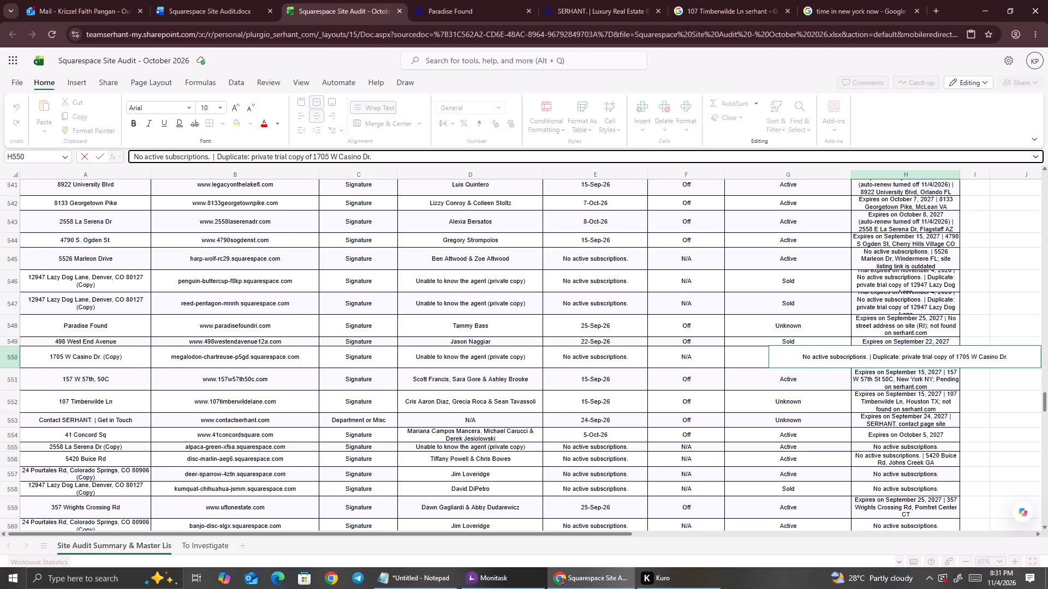
click(486, 365)
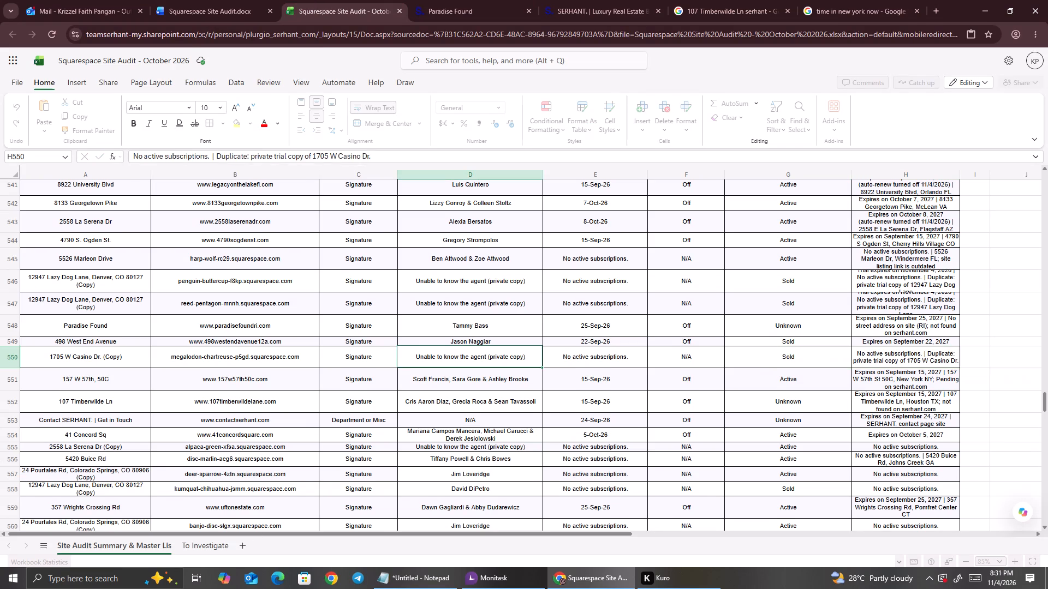
click(128, 356)
key(ctrl+c)
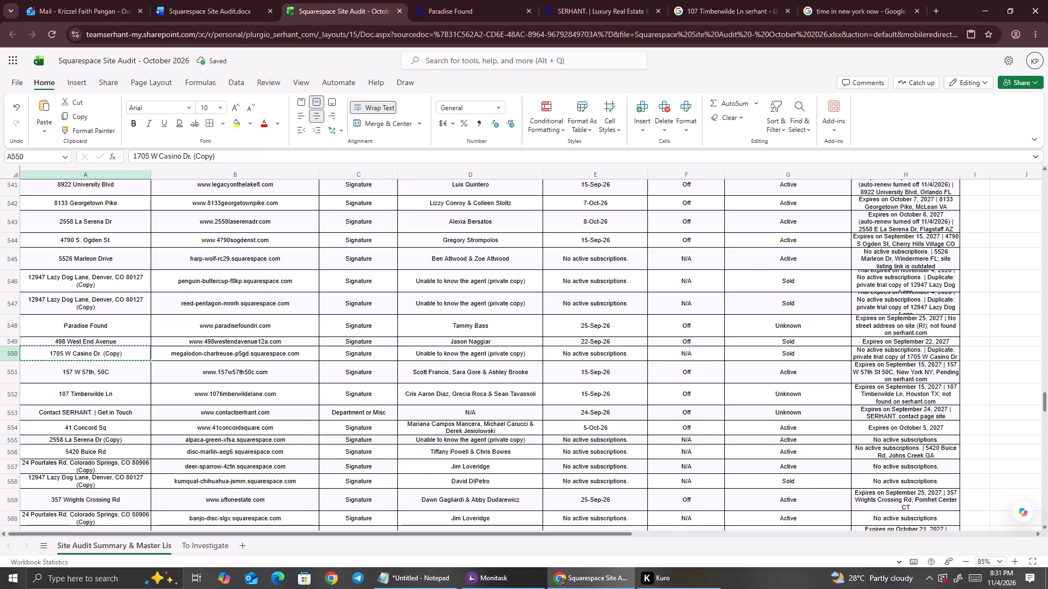
key(ctrl+c)
click(472, 0)
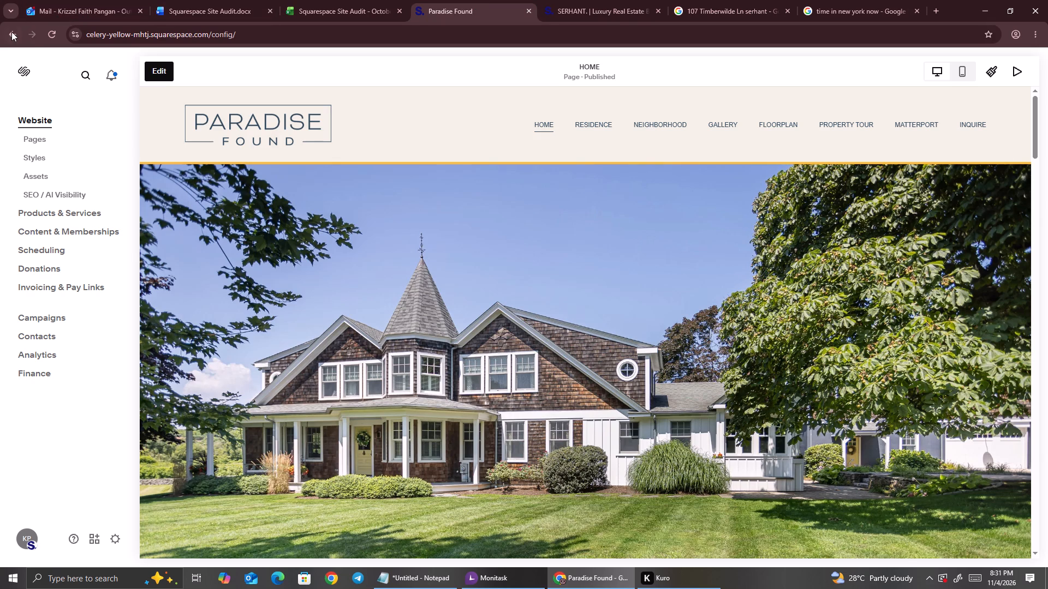
click(11, 32)
click(830, 249)
key(ctrl+a)
key(ctrl+v)
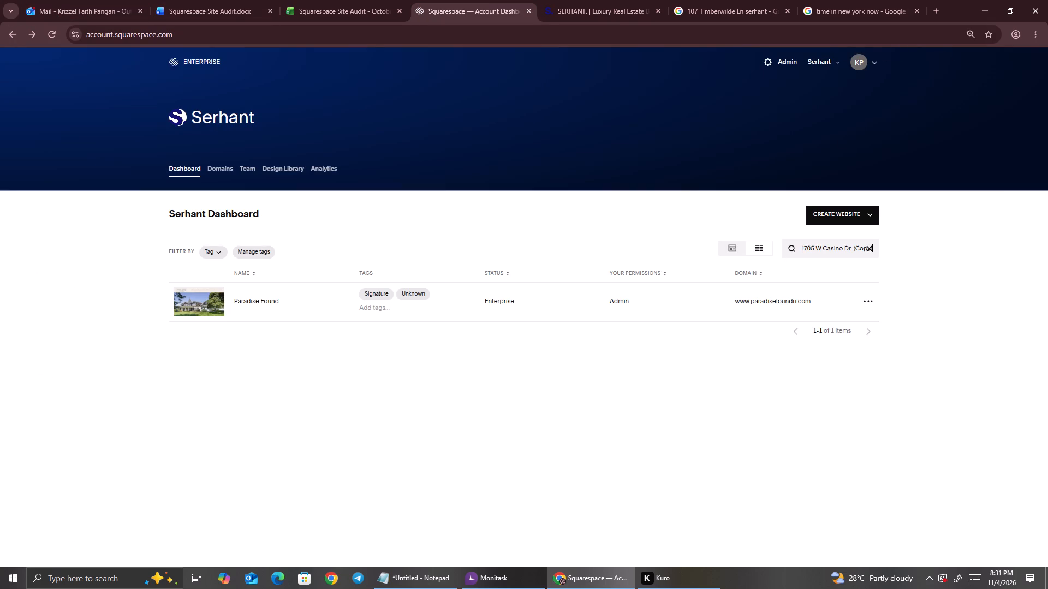
key(Return)
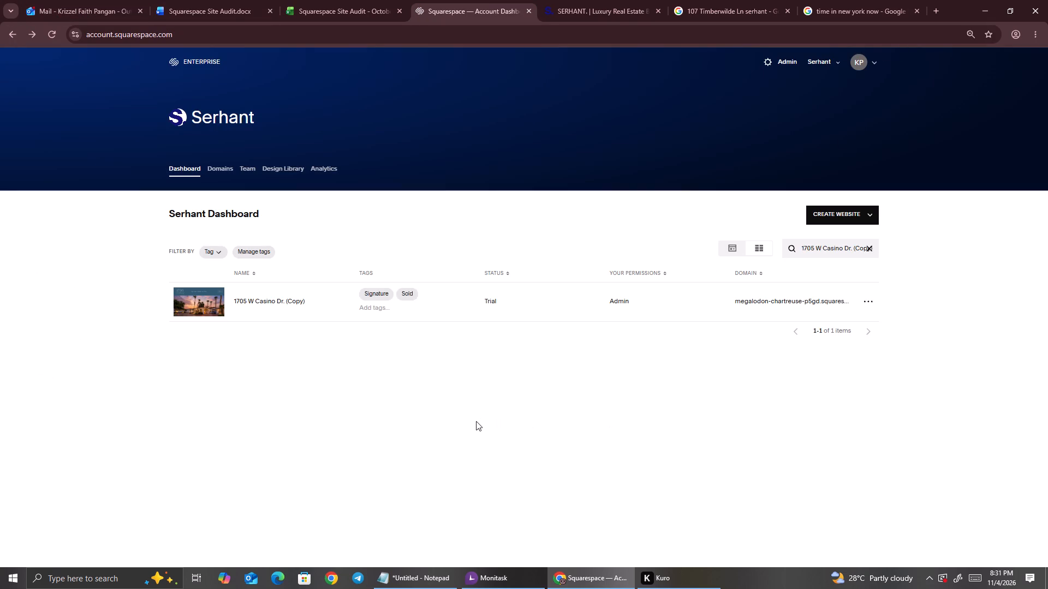
click(181, 313)
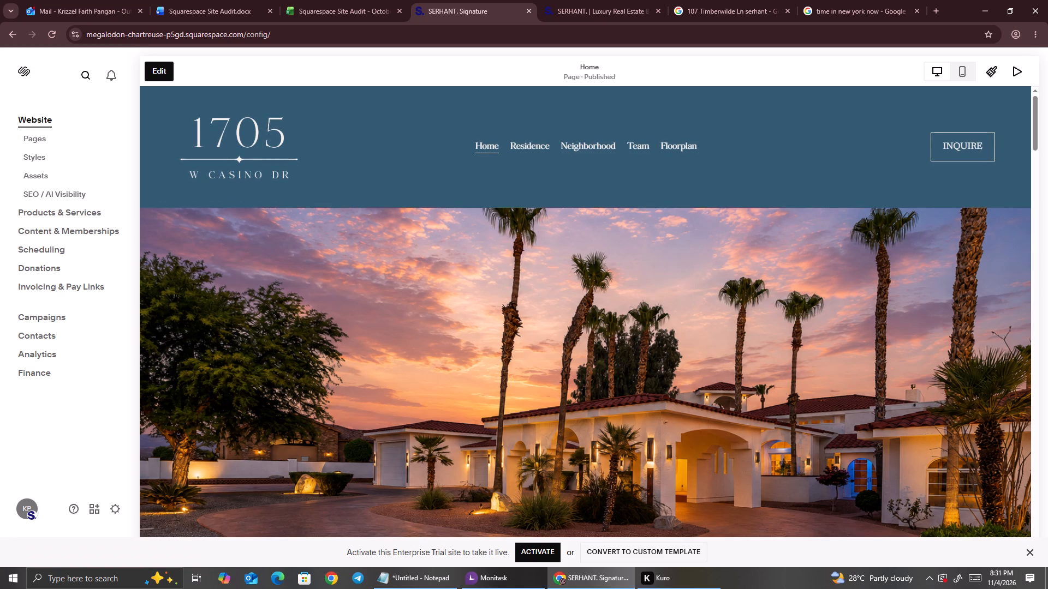
scroll(642, 315, down, 20)
scroll(642, 315, down, 4)
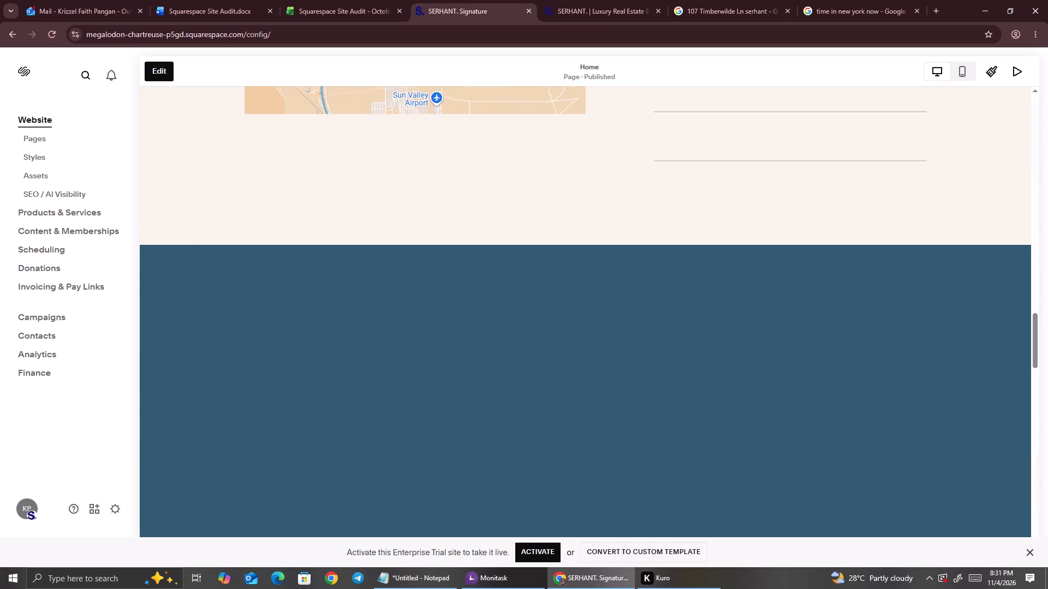
scroll(798, 400, down, 20)
scroll(798, 400, down, 12)
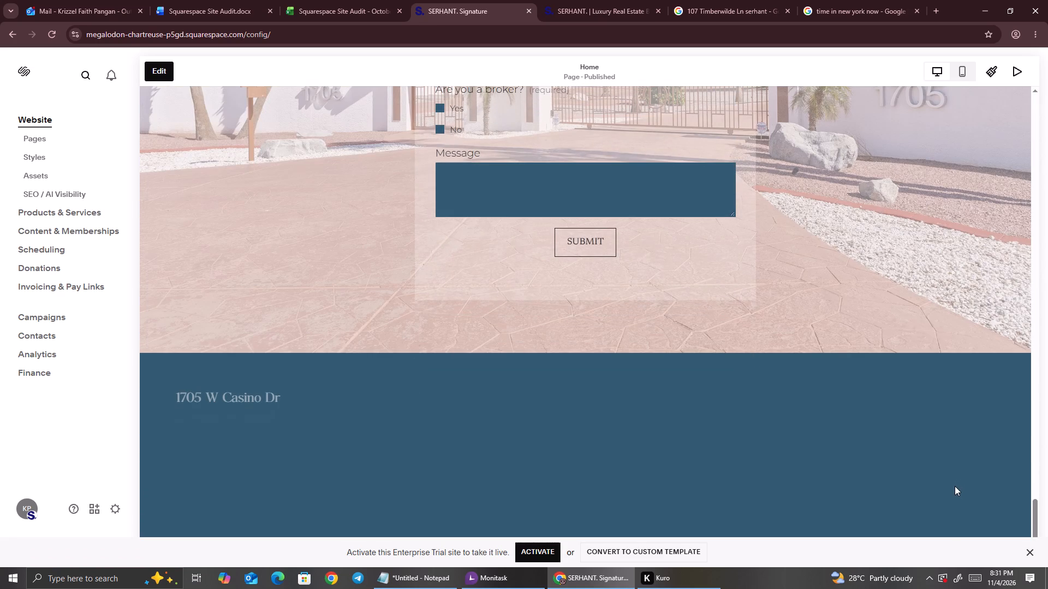
drag(169, 449, 245, 443)
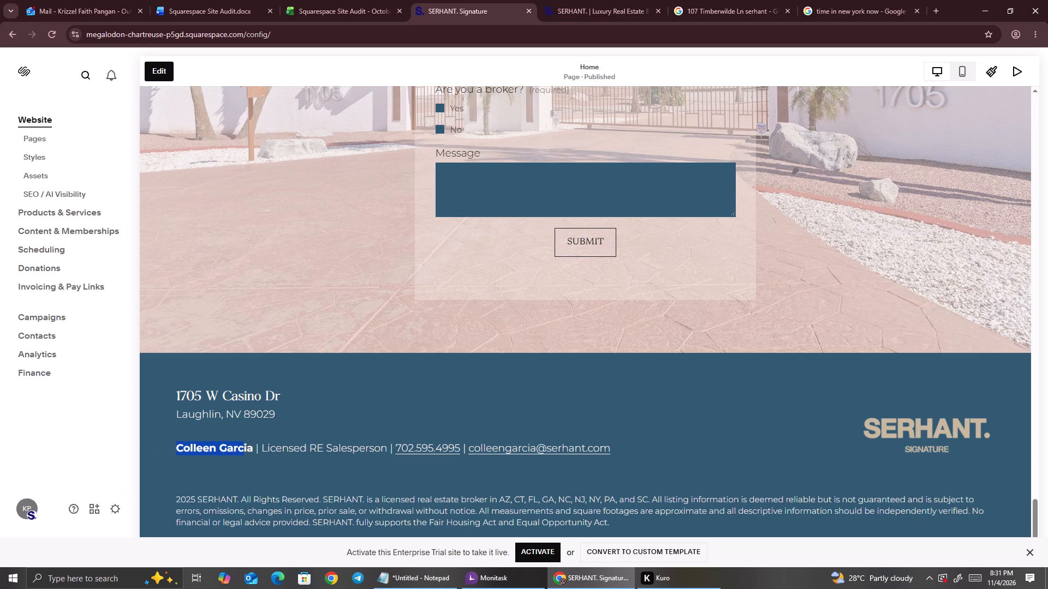
drag(245, 443, 252, 443)
key(ctrl+c)
key(alt+Tab)
key(ctrl+v)
key(ctrl+a)
key(ctrl+v)
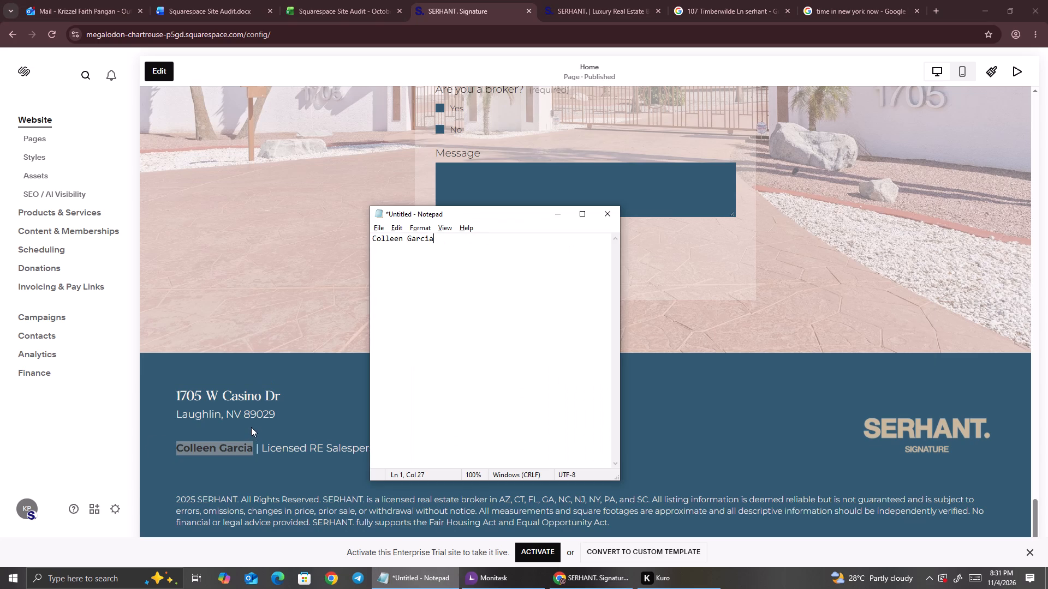
key(ctrl+a)
key(ctrl+c)
click(367, 0)
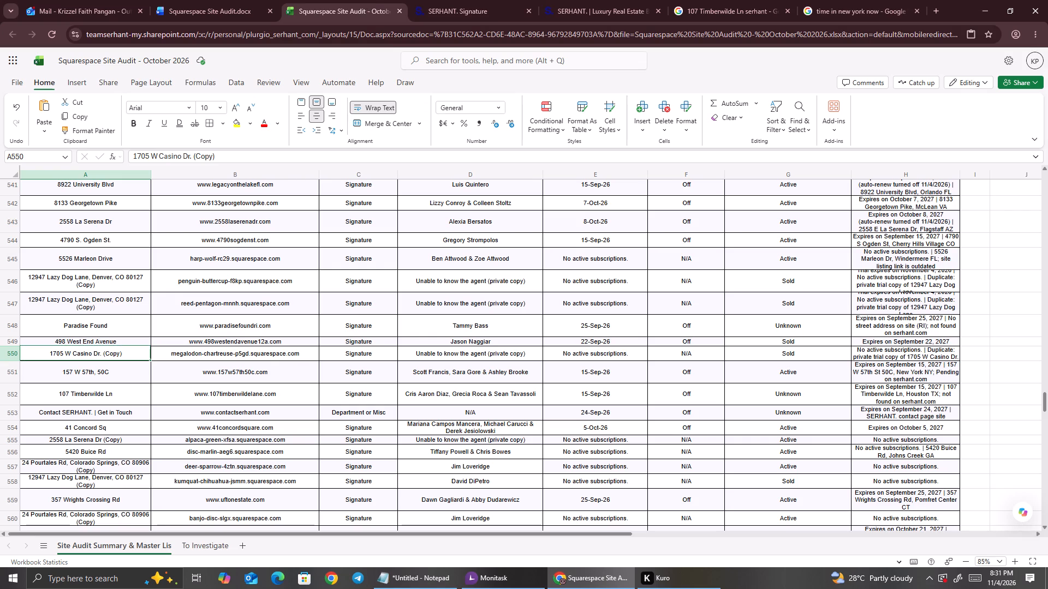
click(493, 353)
key(ctrl+v)
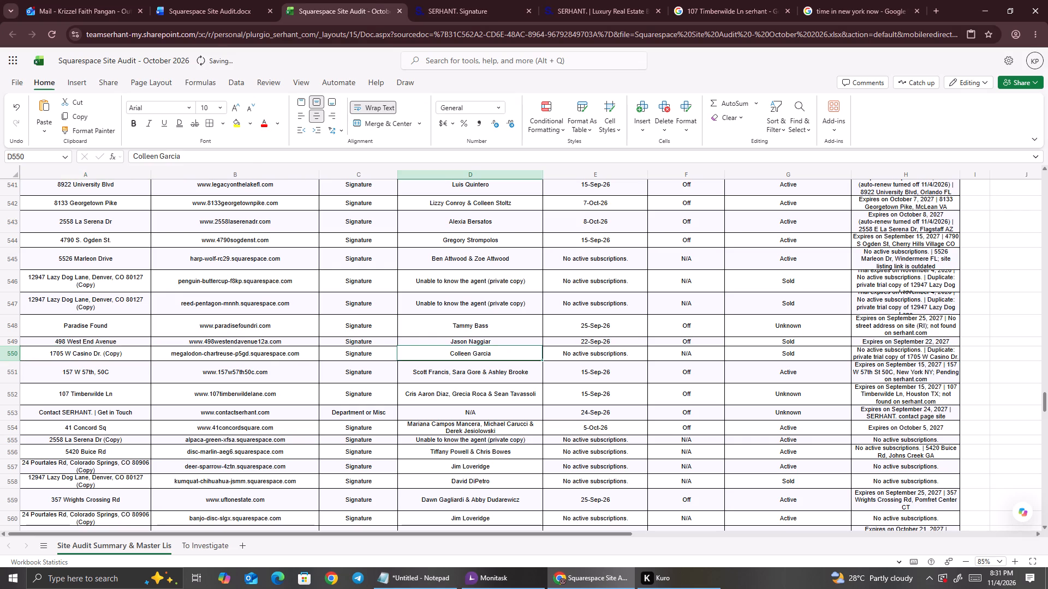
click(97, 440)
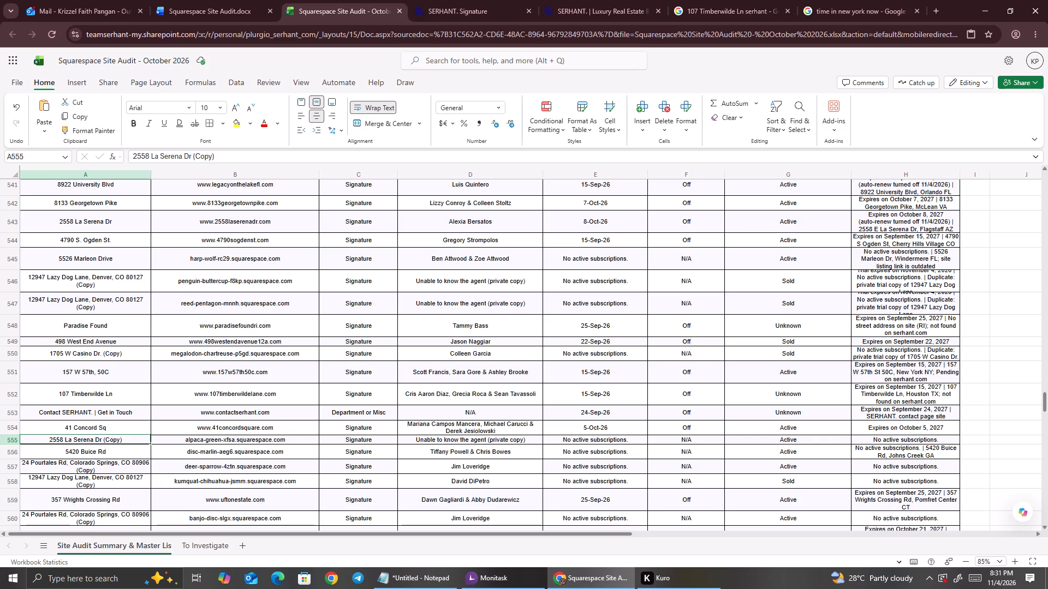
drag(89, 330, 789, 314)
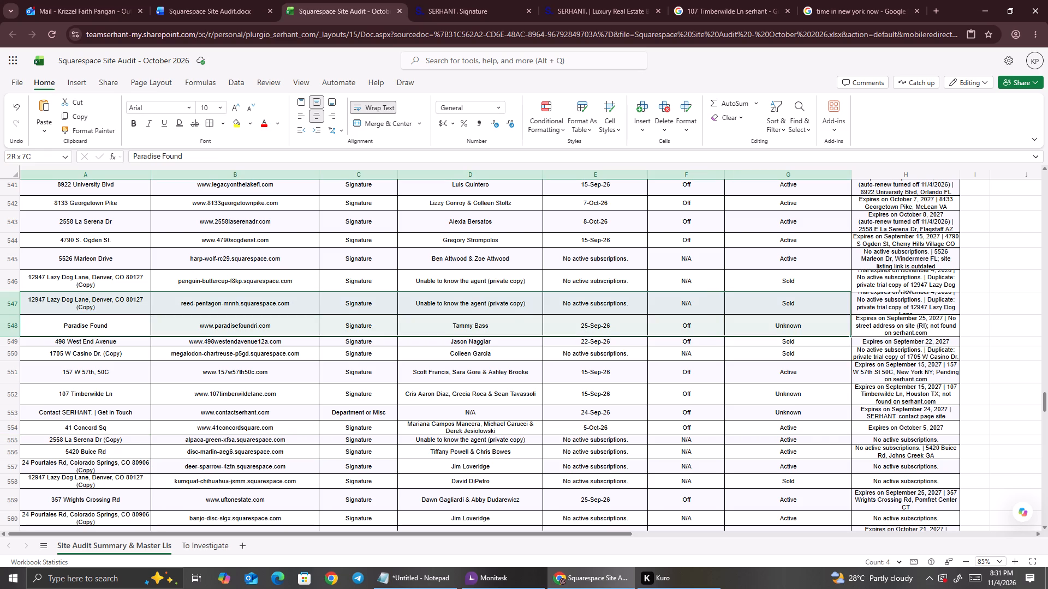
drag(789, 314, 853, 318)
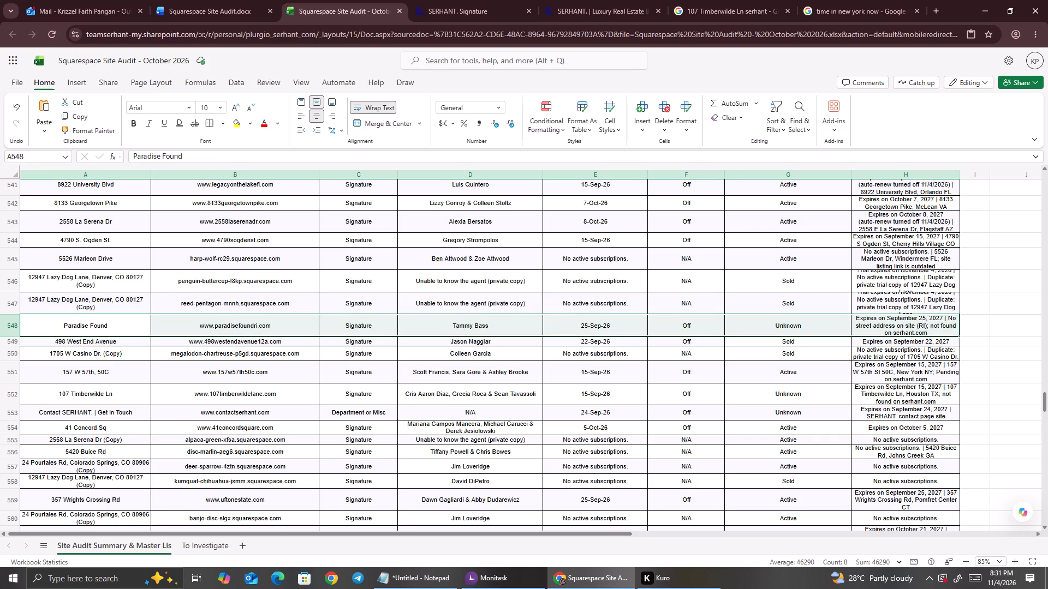
Check the notes and agent entries in rows 551 to 555 for remaining items needing correction.
click(924, 377)
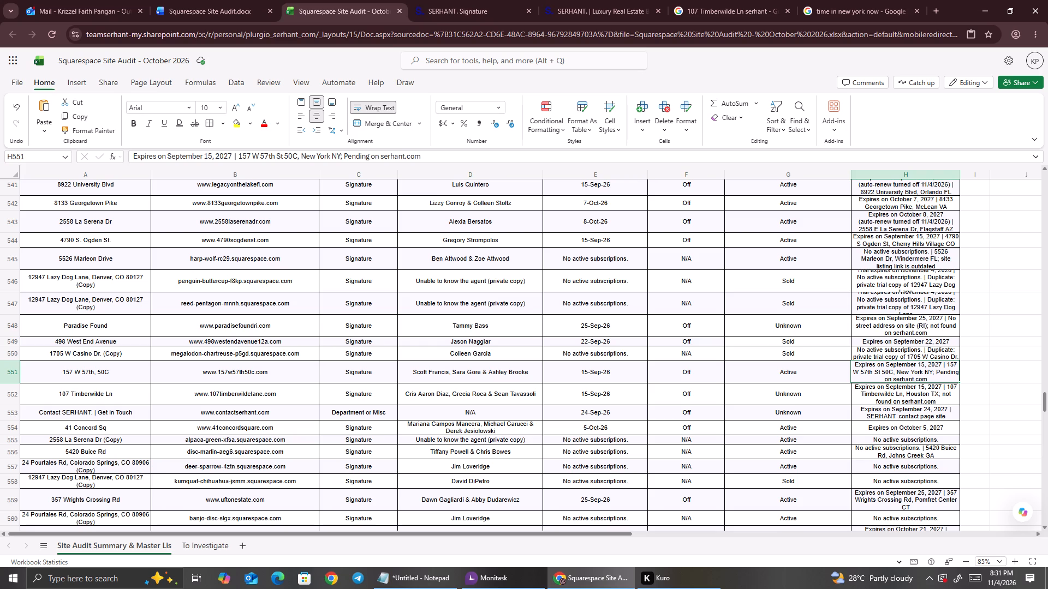
click(897, 399)
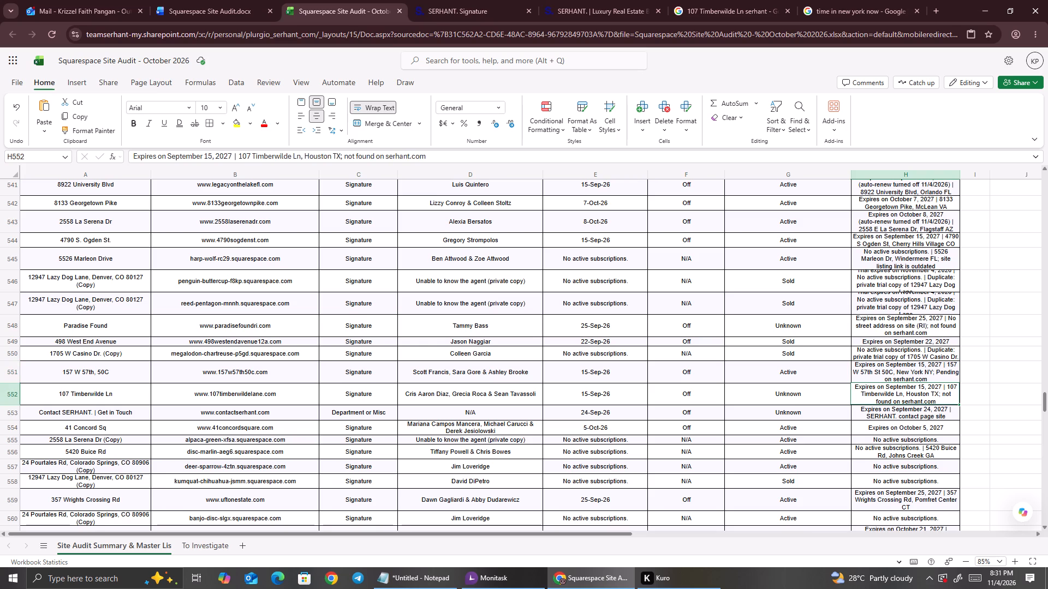
click(606, 425)
click(463, 437)
click(481, 413)
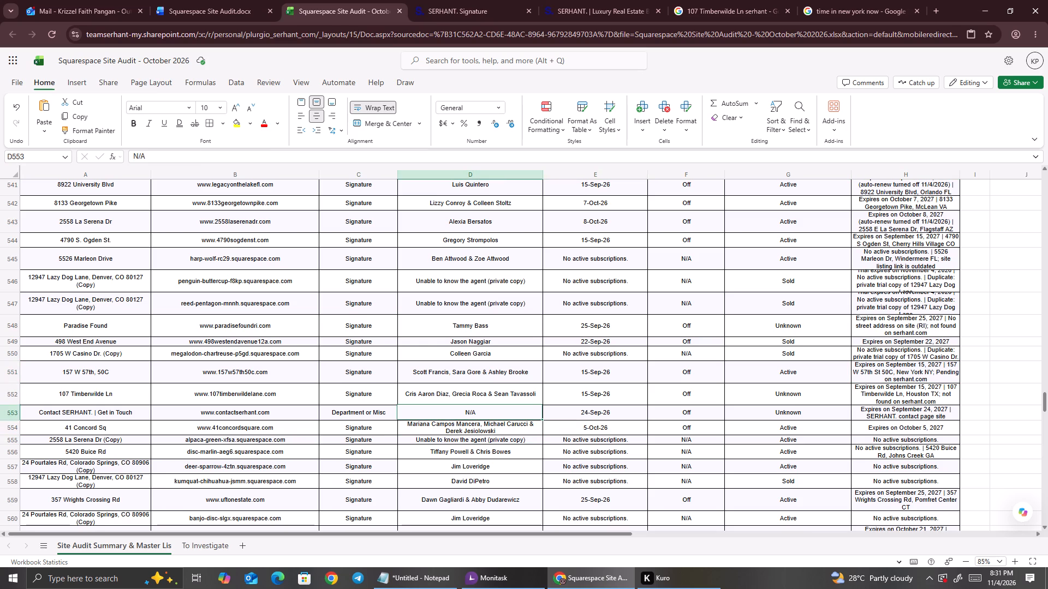
click(472, 397)
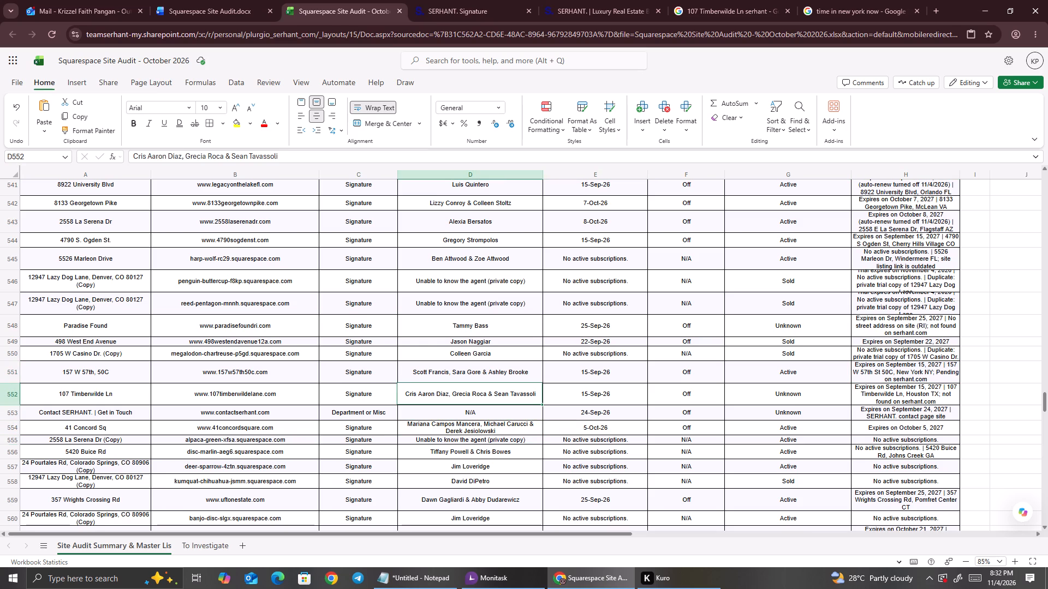
click(471, 456)
click(479, 442)
click(66, 443)
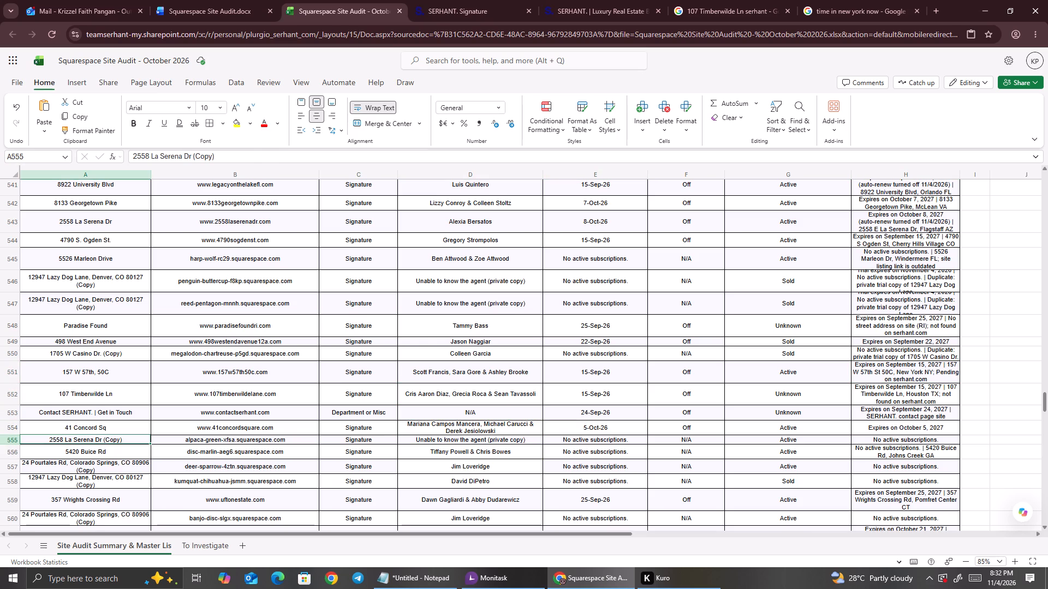
key(ctrl+c)
click(514, 0)
click(9, 34)
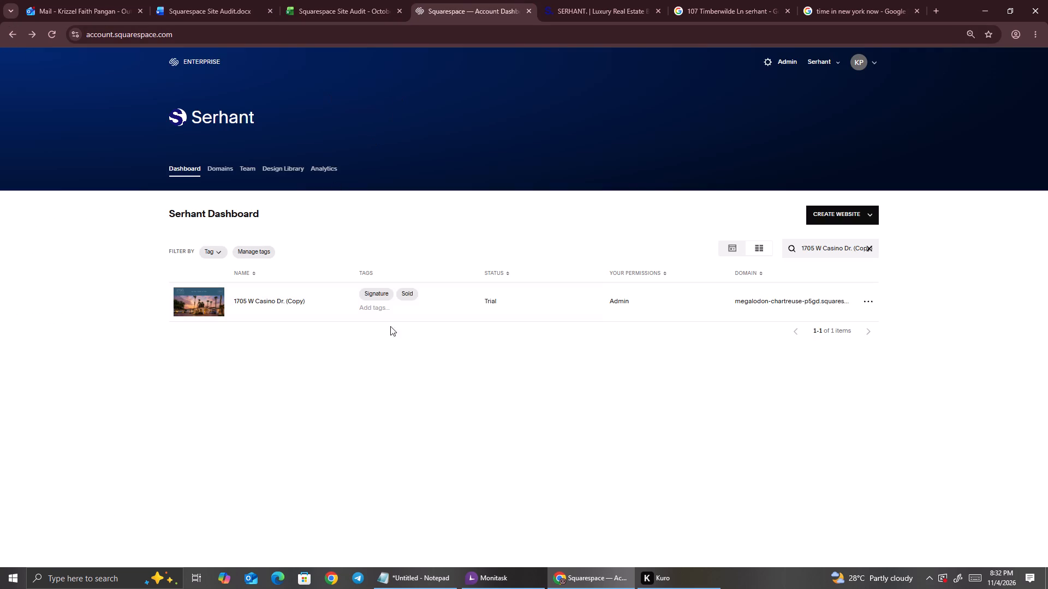
click(856, 241)
key(ctrl+a)
key(ctrl+v)
key(Return)
click(214, 298)
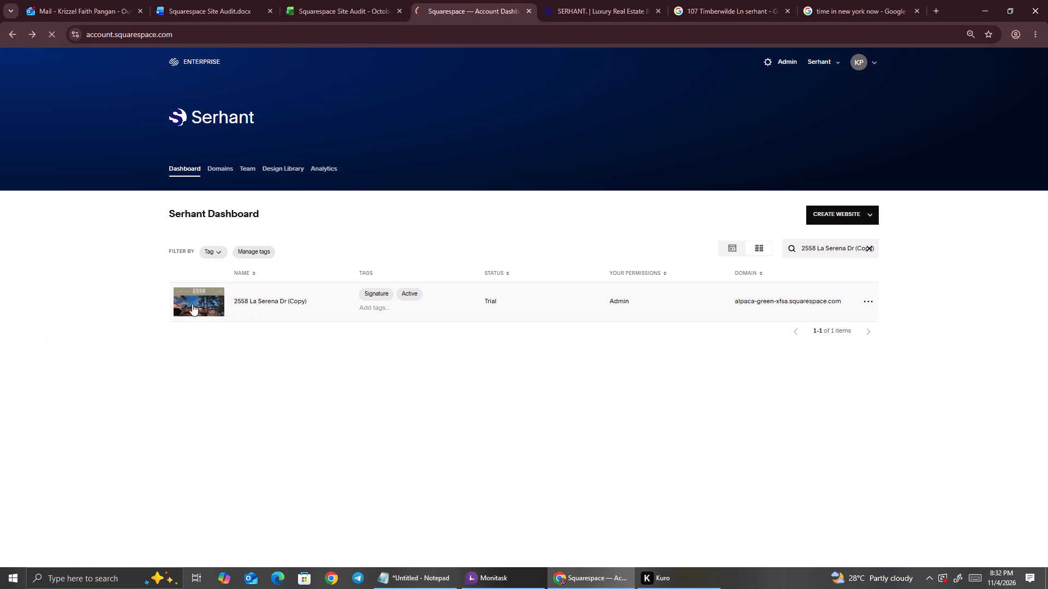
drag(193, 303, 198, 303)
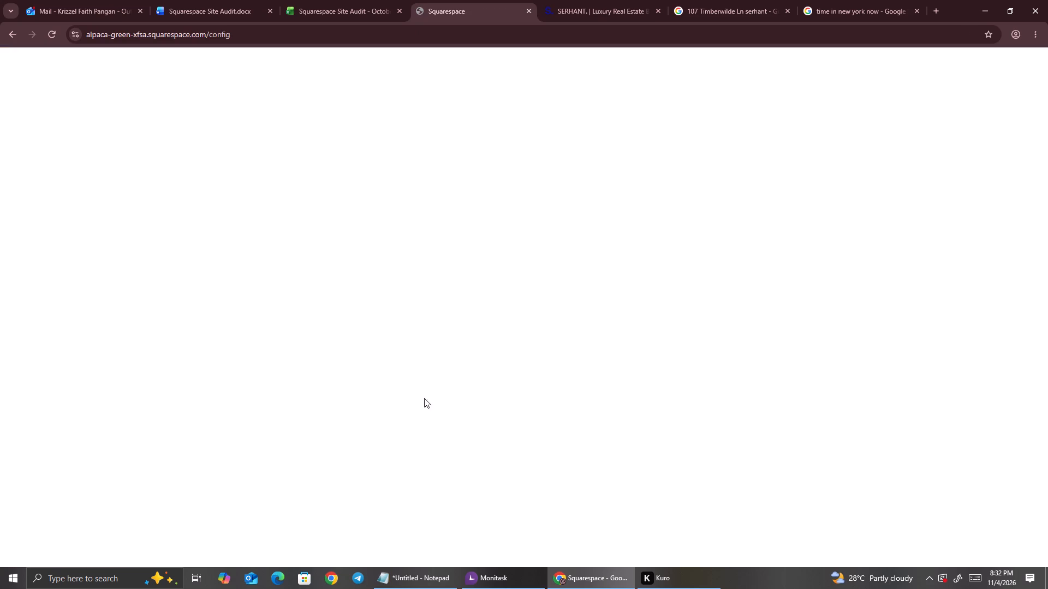
scroll(430, 397, down, 10)
scroll(446, 440, down, 4)
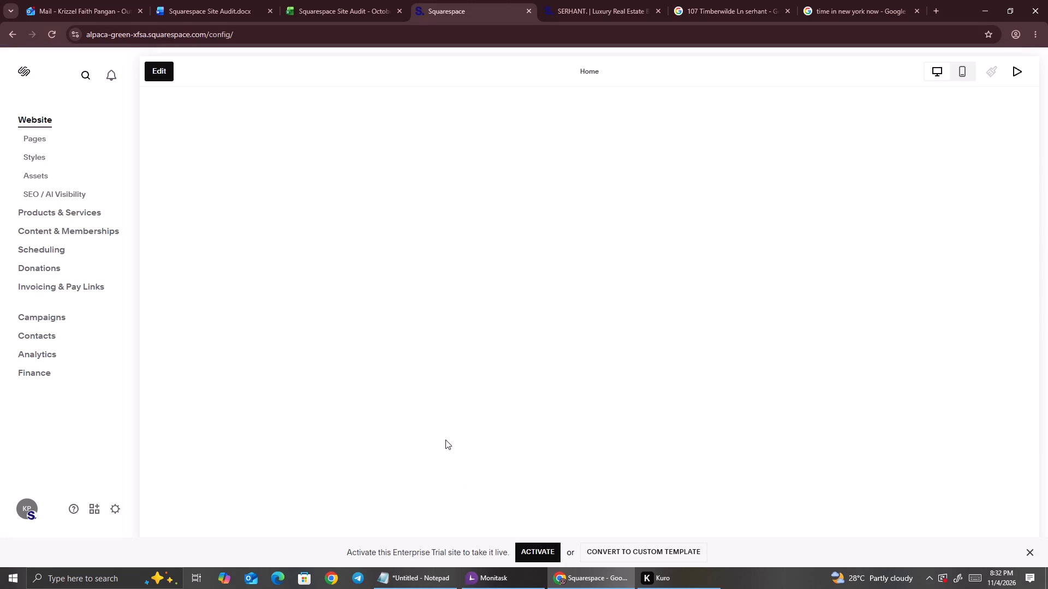
click(1029, 557)
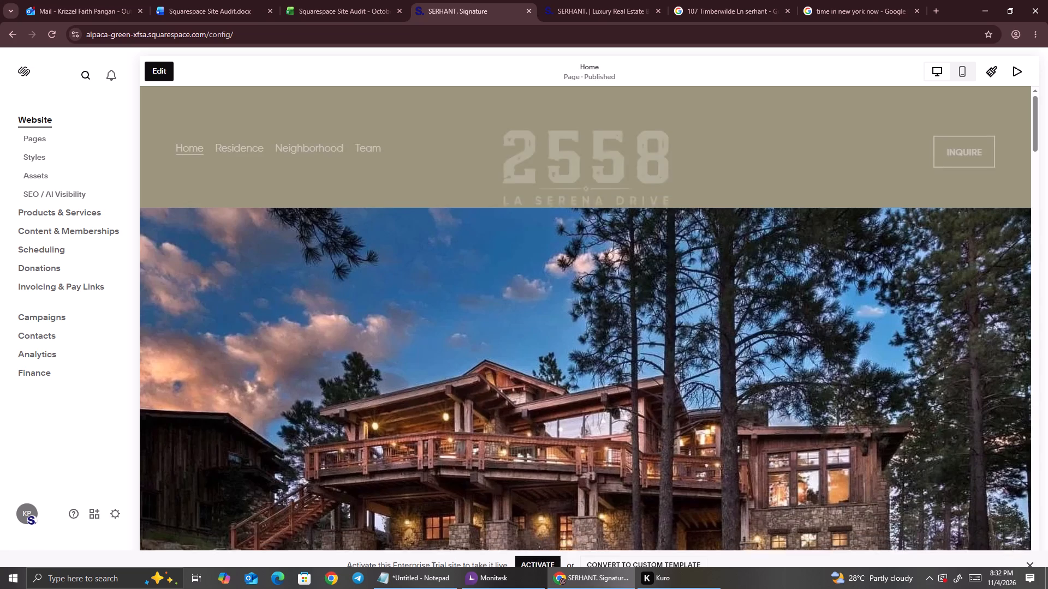
Replace the Notepad text with the agent's name from the home page footer and copy it as plain text.
scroll(546, 487, down, 15)
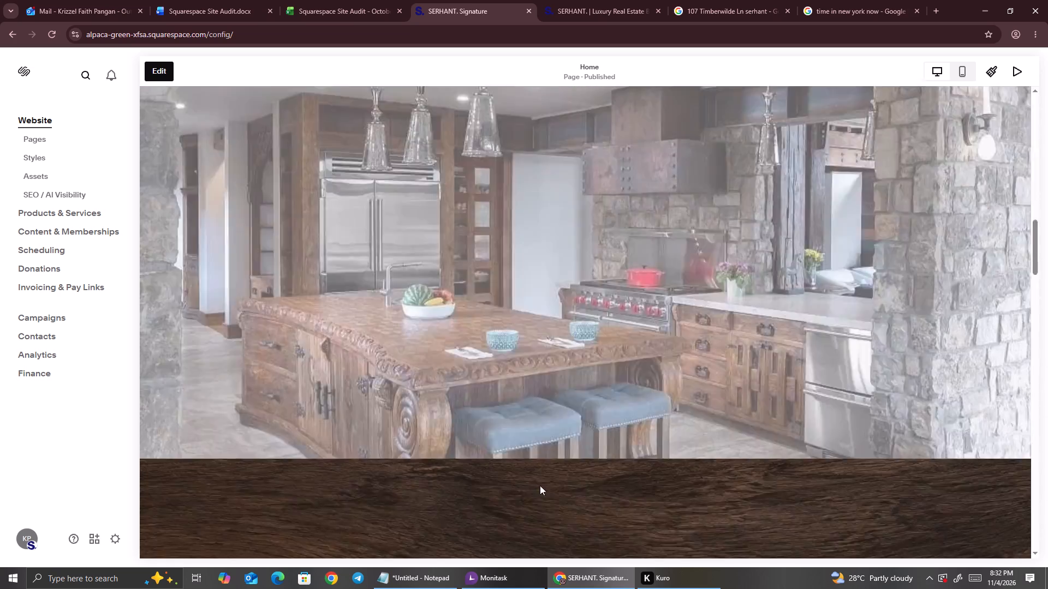
scroll(540, 485, down, 20)
scroll(540, 485, down, 5)
scroll(868, 513, down, 5)
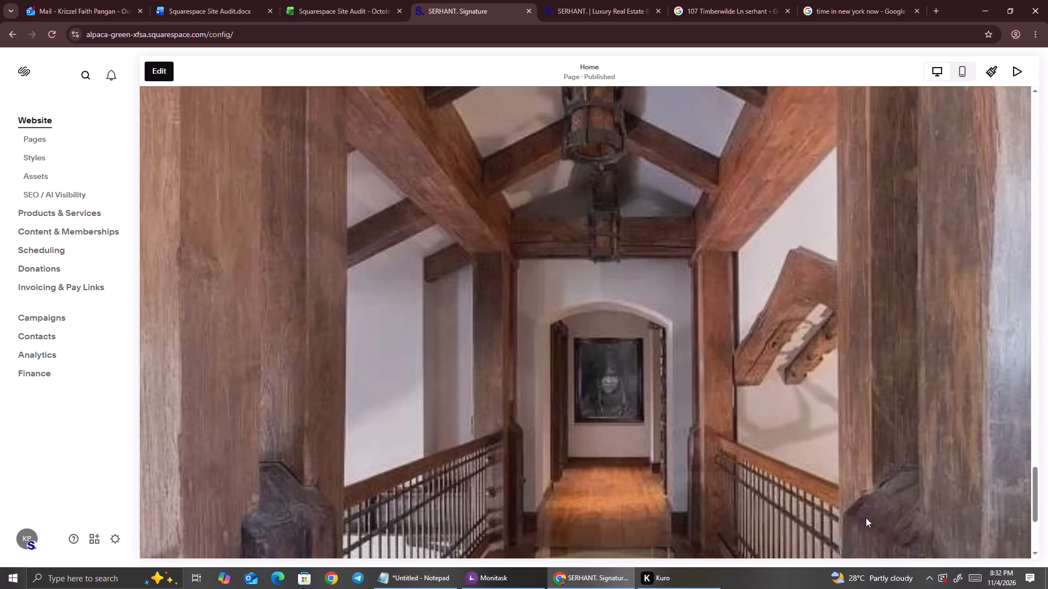
scroll(866, 518, down, 9)
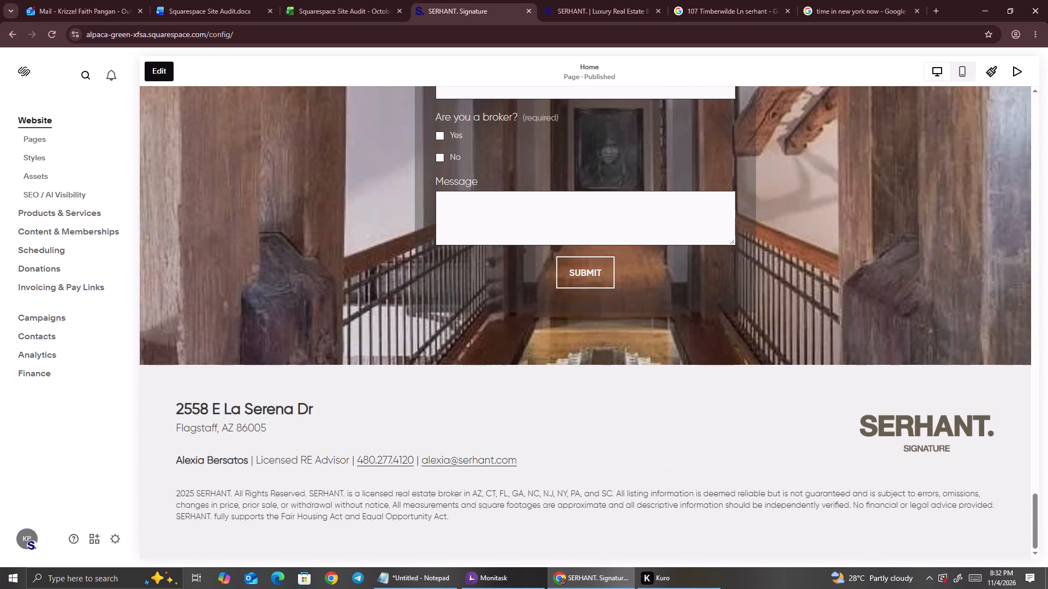
drag(177, 466, 222, 466)
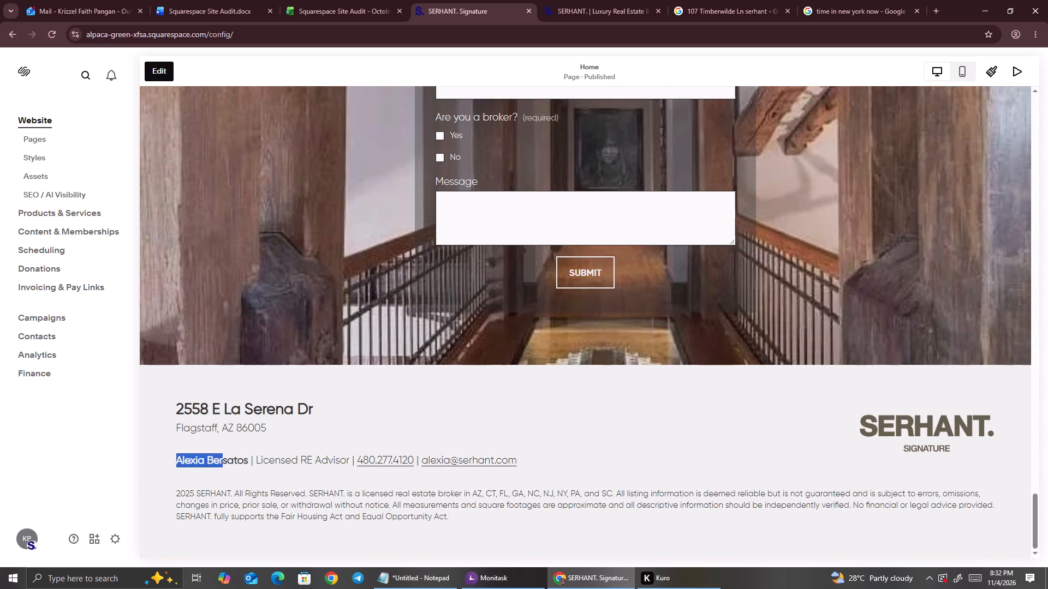
drag(222, 466, 249, 464)
key(ctrl+c)
key(alt+Tab)
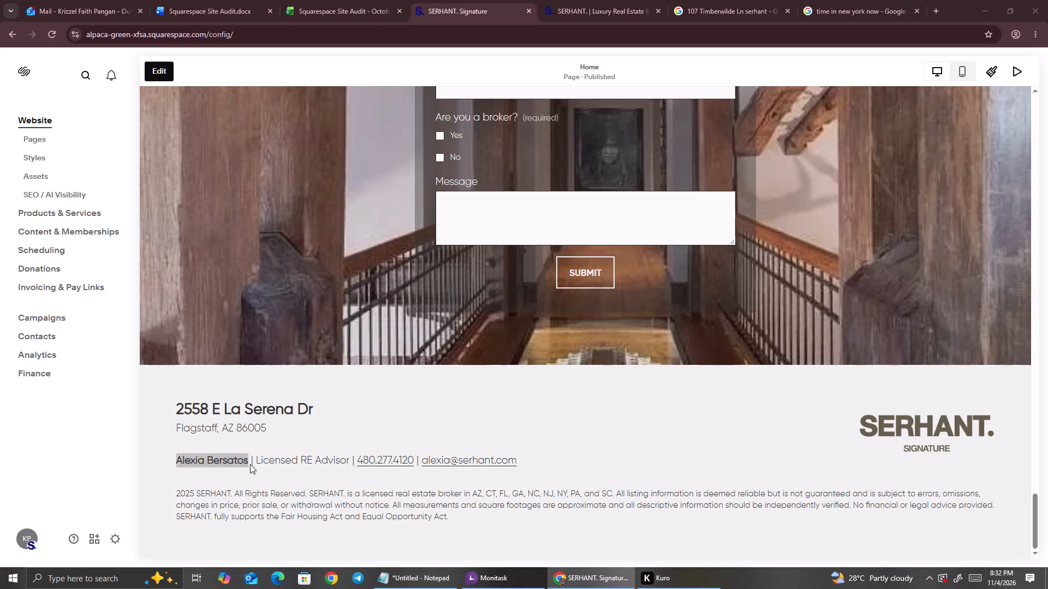
key(ctrl+a)
key(ctrl+v)
key(ctrl+a)
key(ctrl+c)
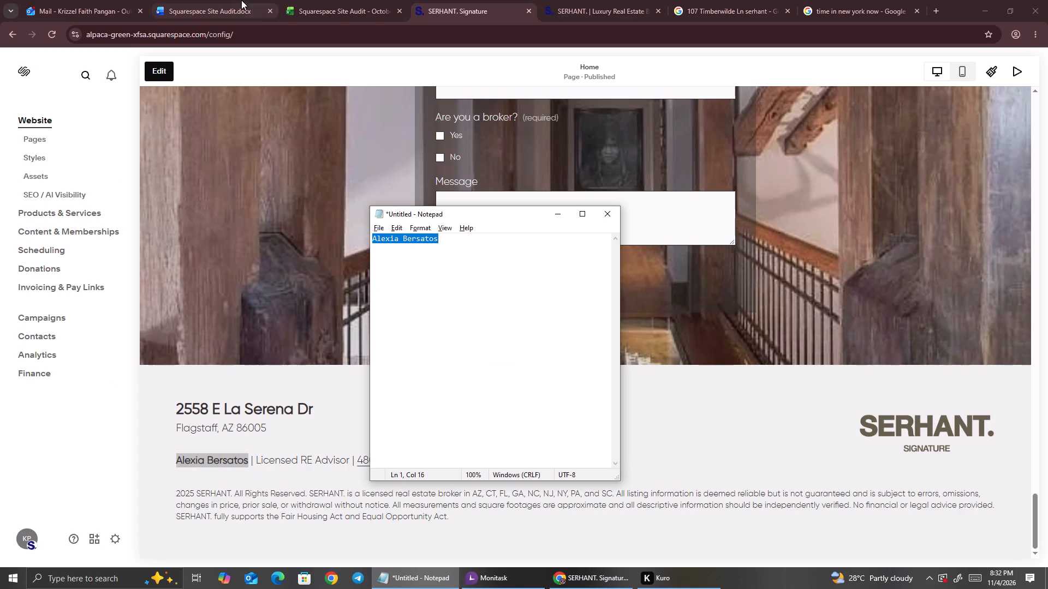
click(328, 0)
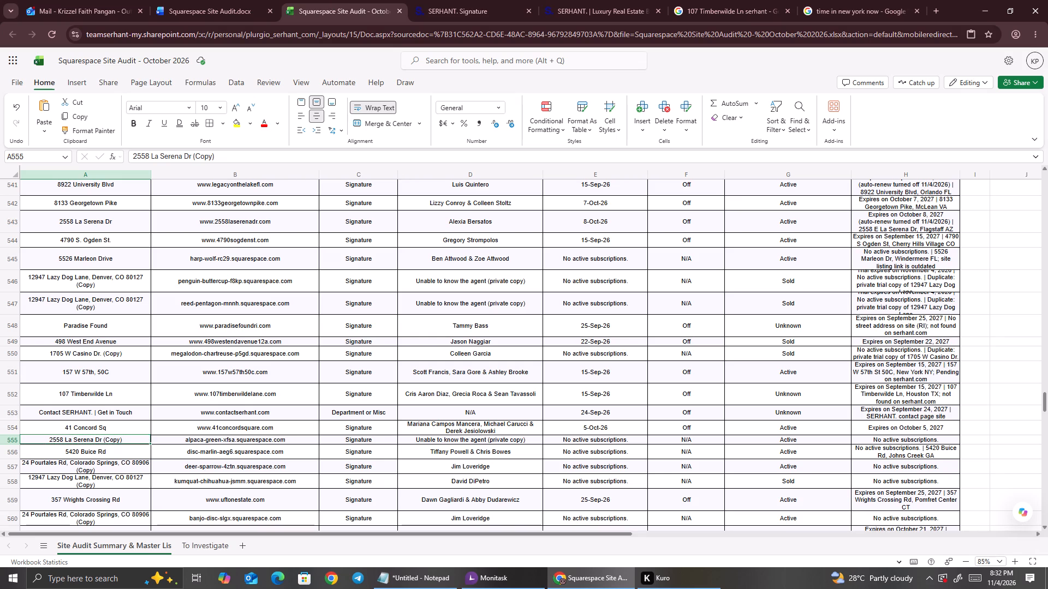
click(437, 442)
key(ctrl+v)
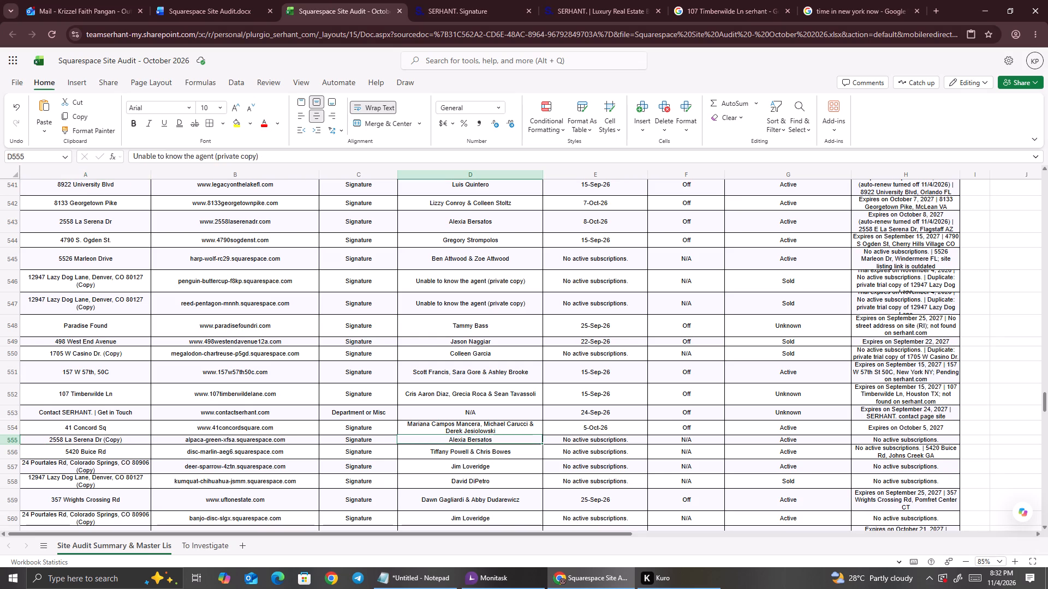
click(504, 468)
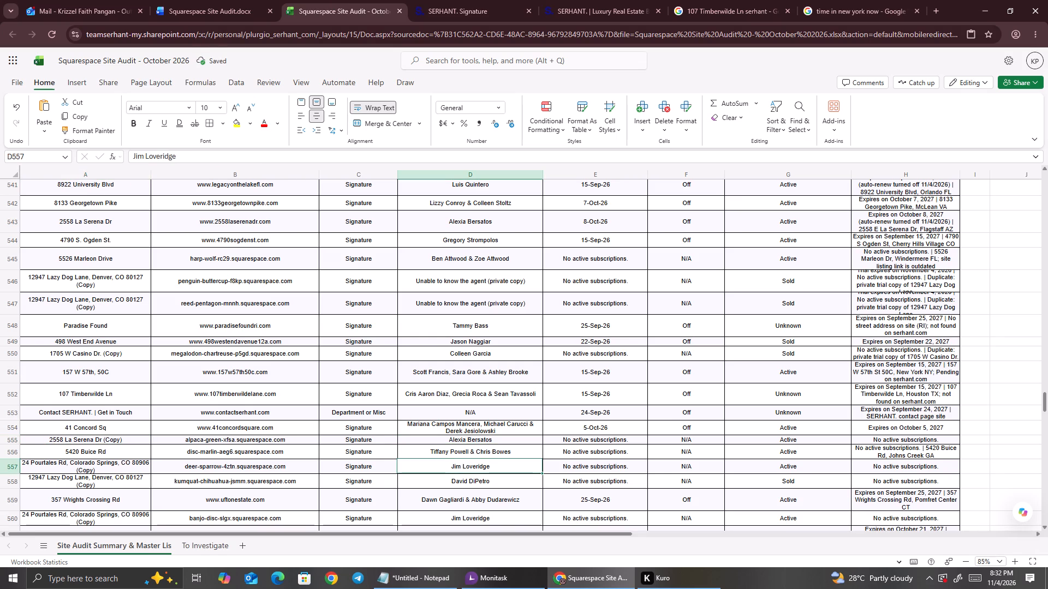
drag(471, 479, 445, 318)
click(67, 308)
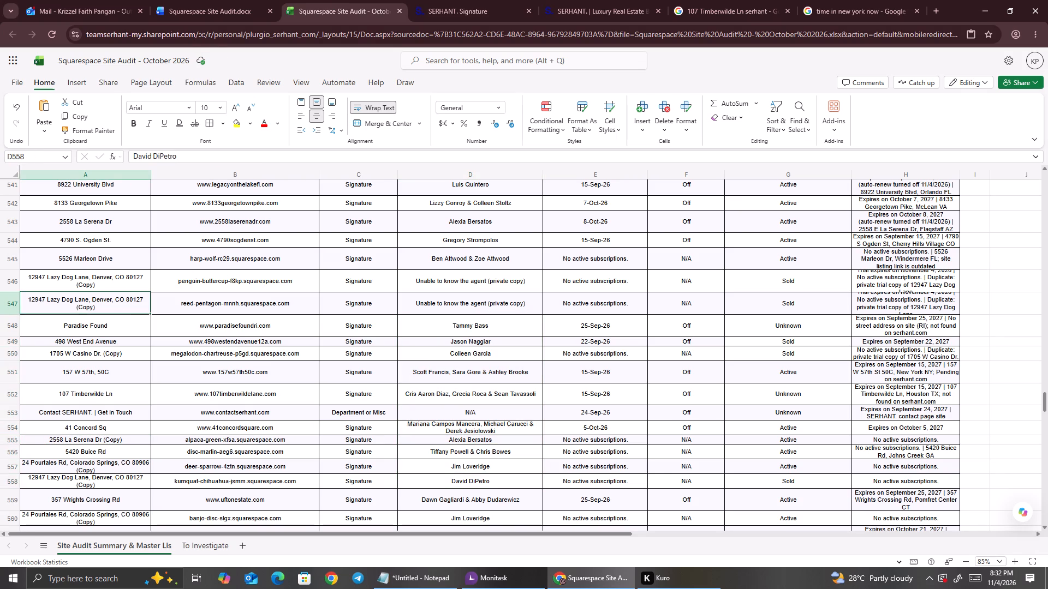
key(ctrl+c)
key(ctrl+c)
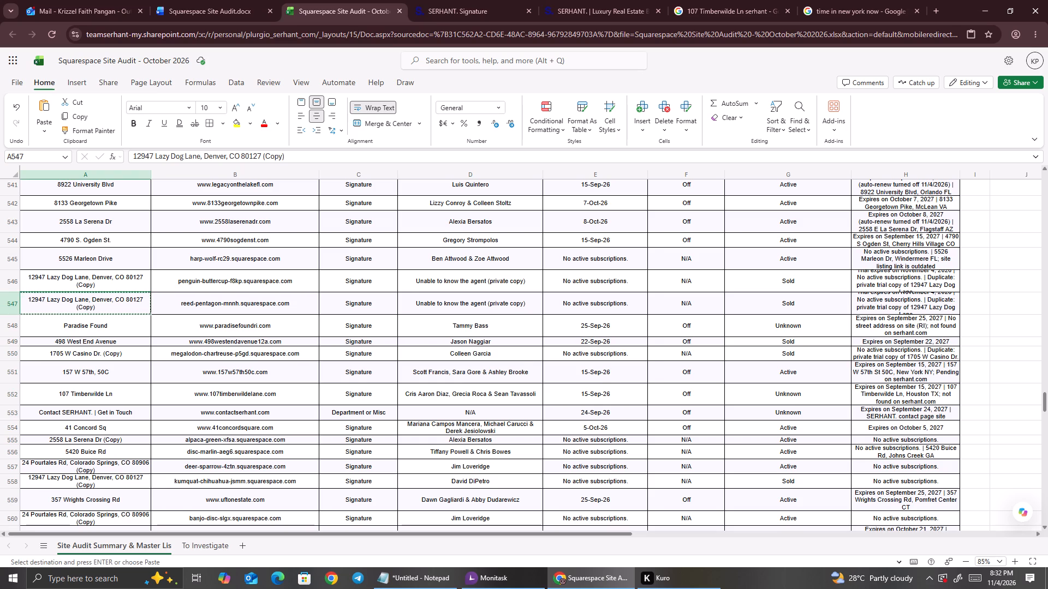
key(ctrl+f)
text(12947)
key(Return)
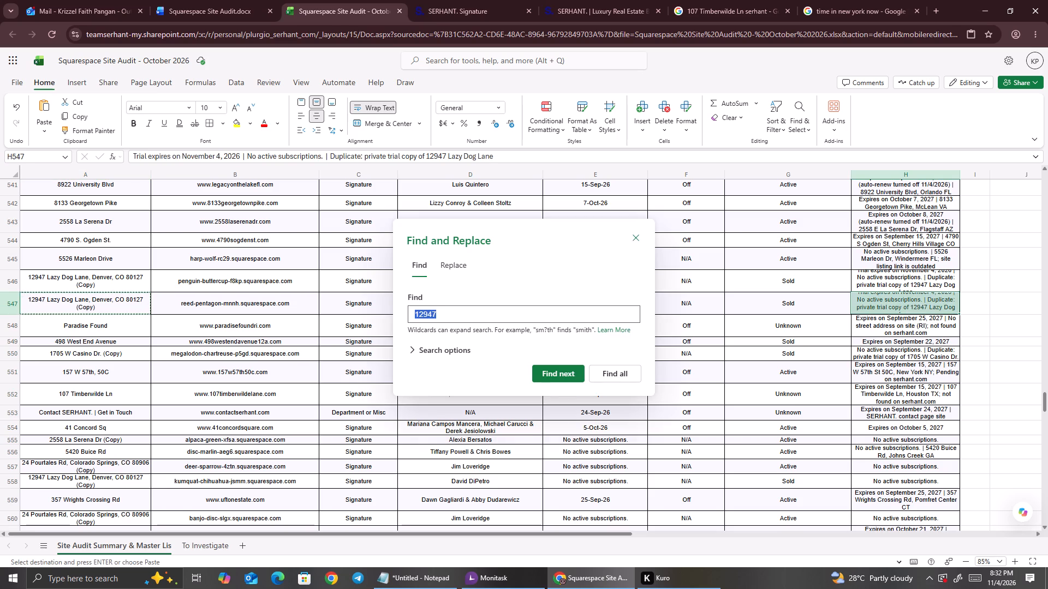
click(554, 375)
click(554, 375)
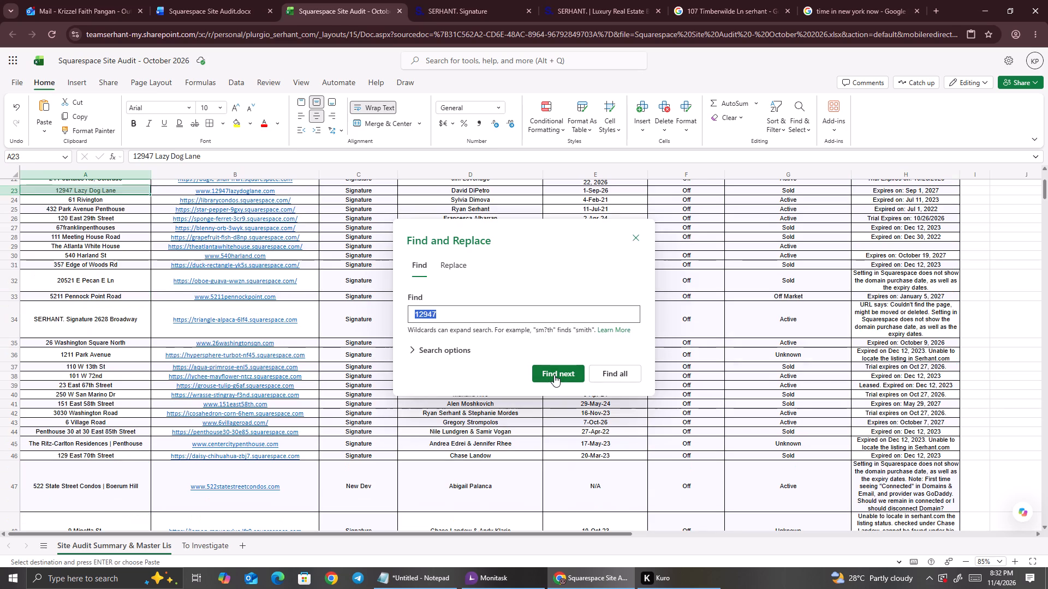
click(467, 189)
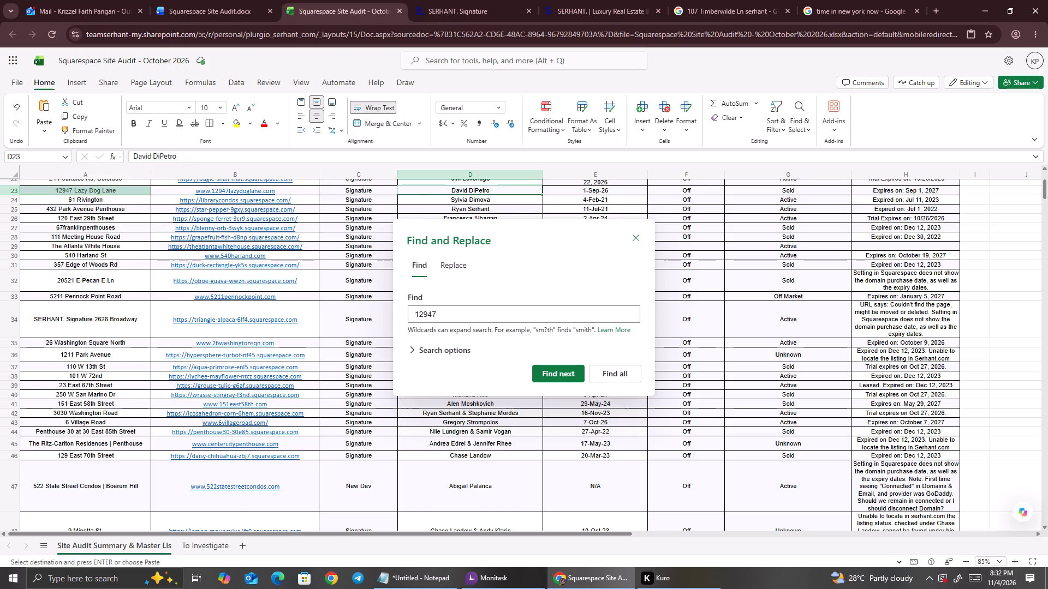
key(ctrl+c)
key(ctrl+c)
click(564, 370)
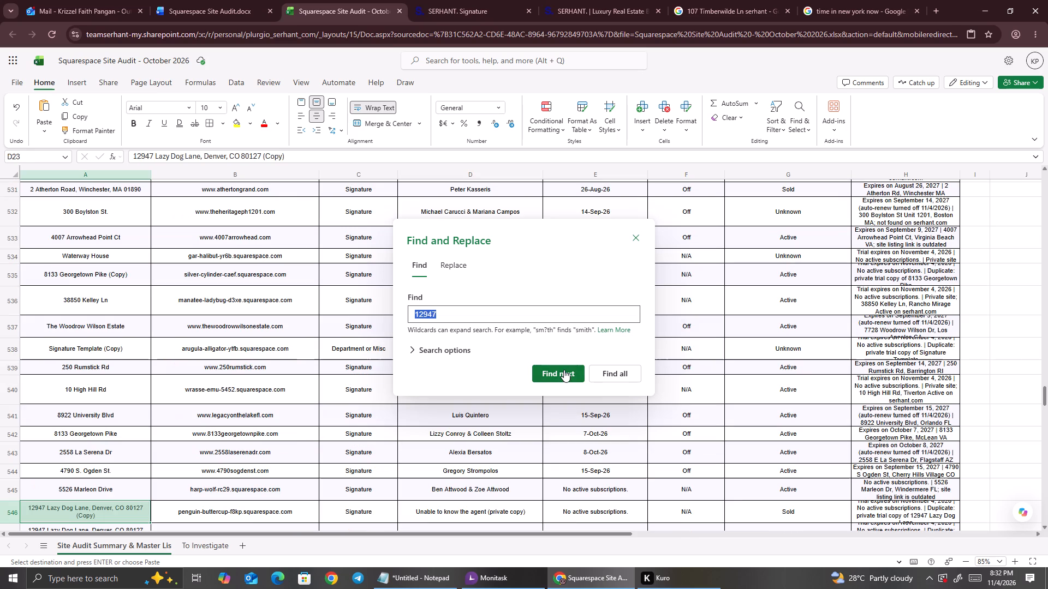
scroll(451, 448, down, 2)
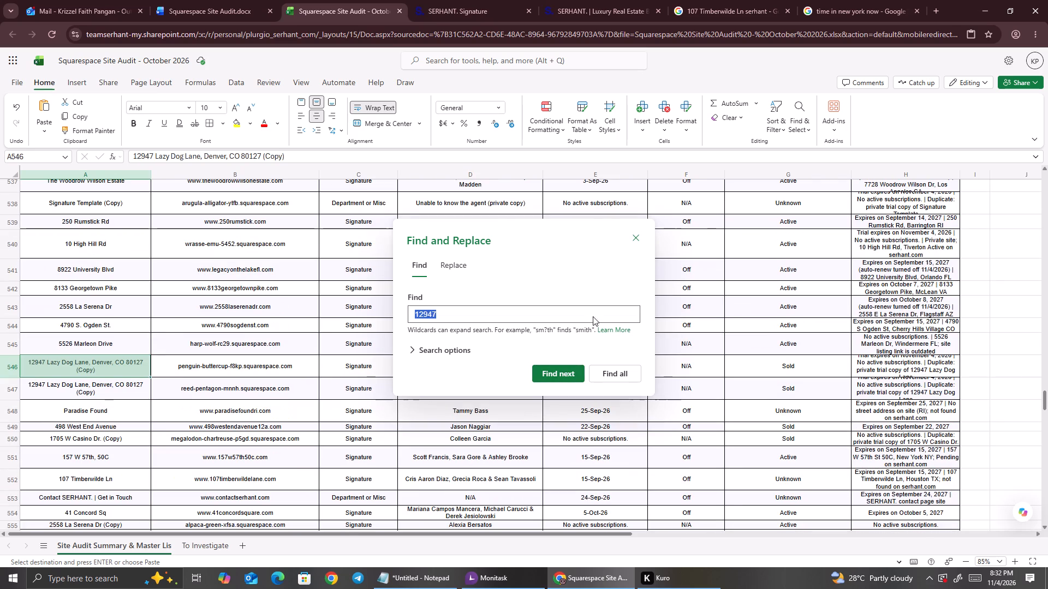
click(638, 231)
click(634, 236)
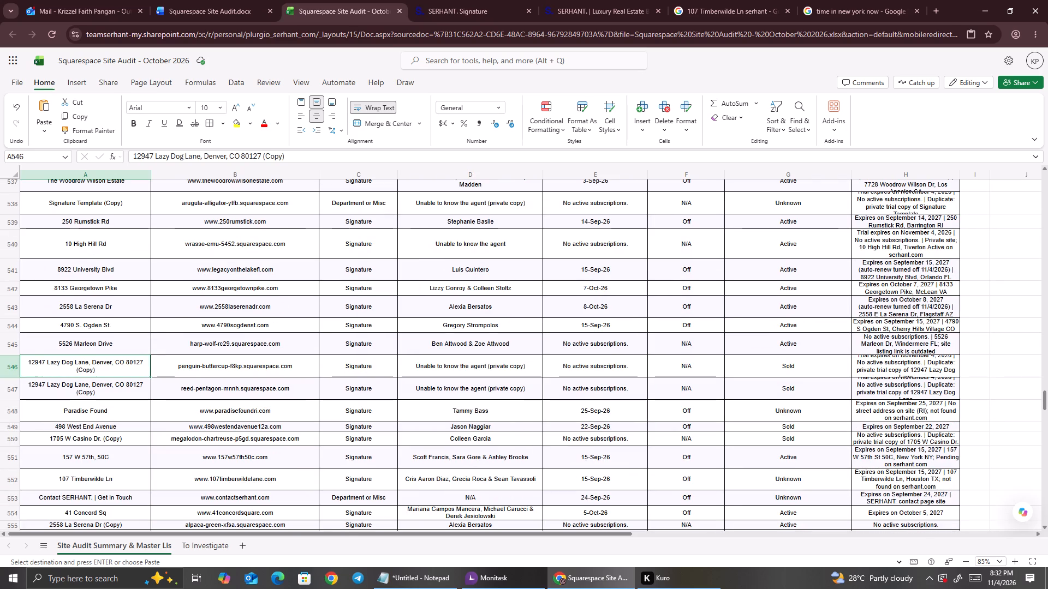
click(438, 367)
key(ctrl+v)
click(477, 392)
key(ctrl+v)
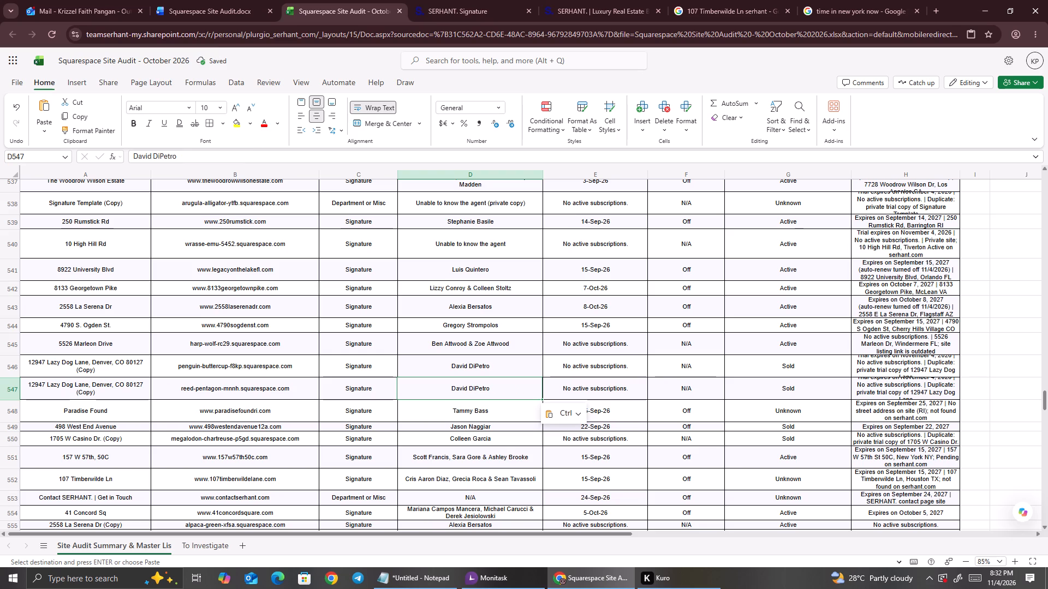
click(901, 420)
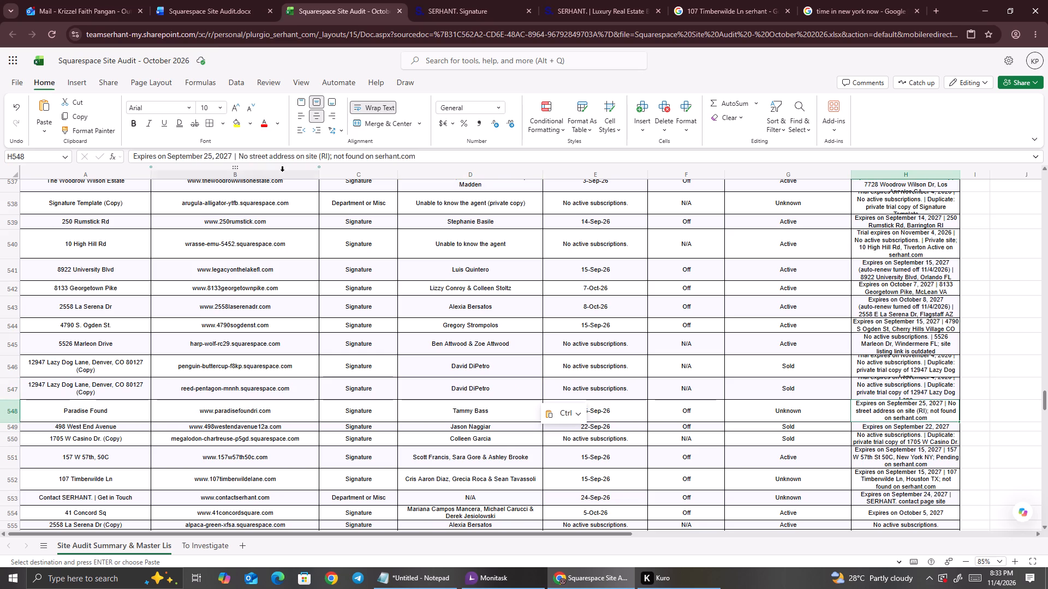
click(911, 391)
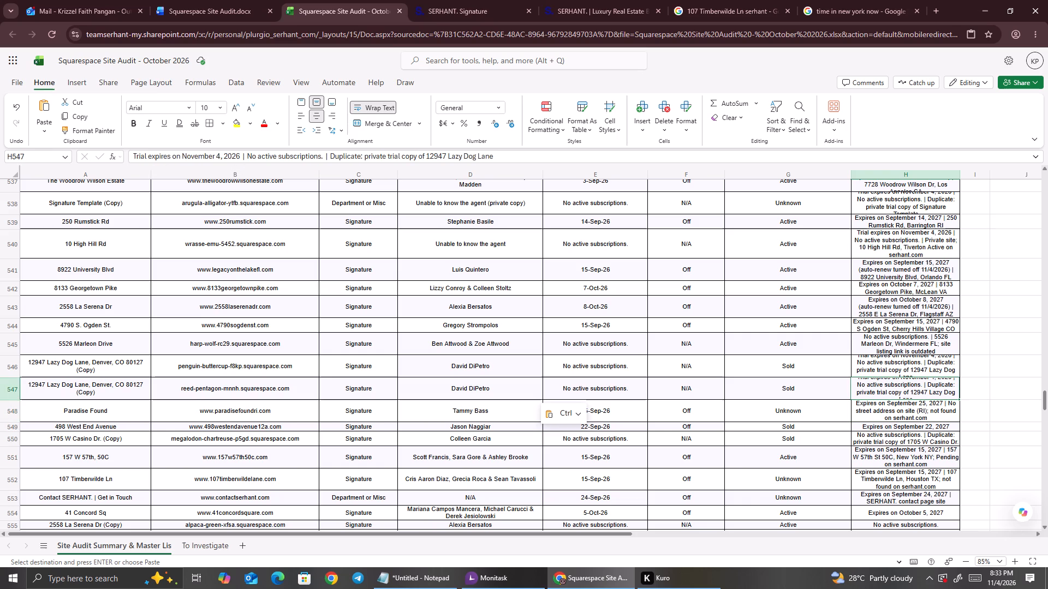
drag(247, 157, 0, 177)
key(BackSpace)
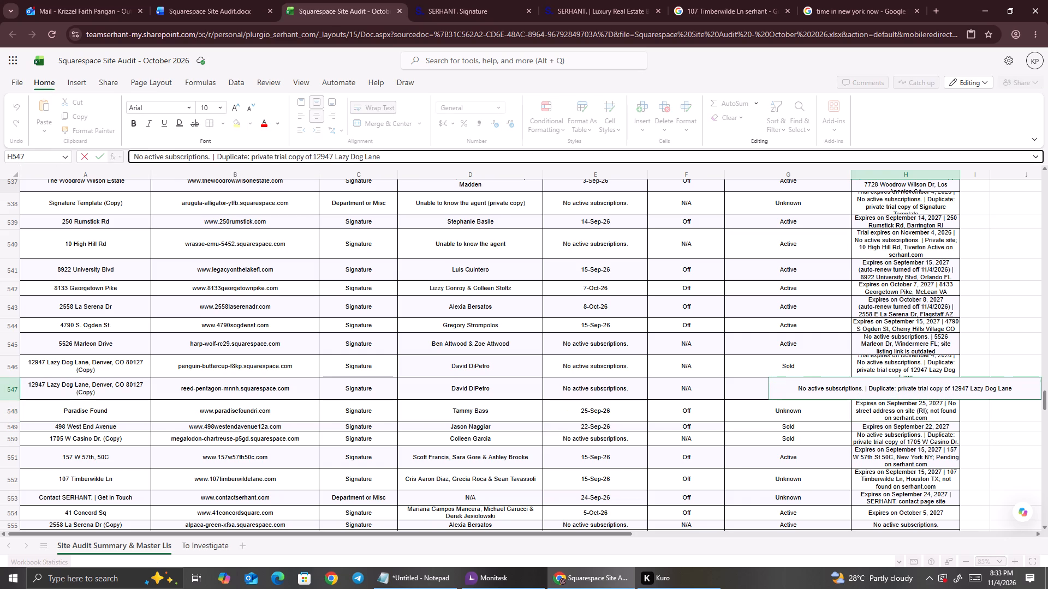
click(902, 453)
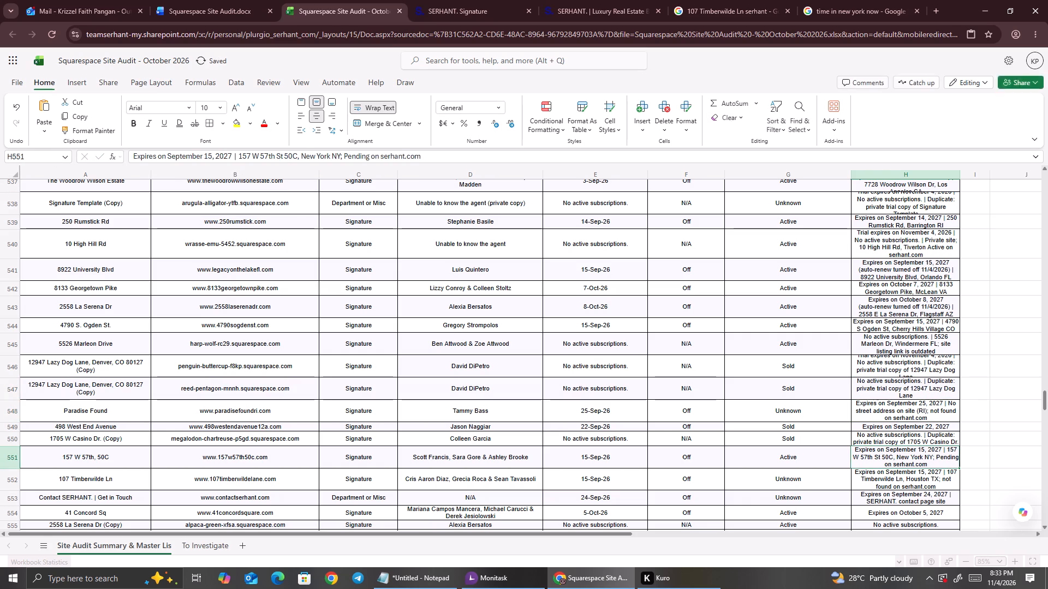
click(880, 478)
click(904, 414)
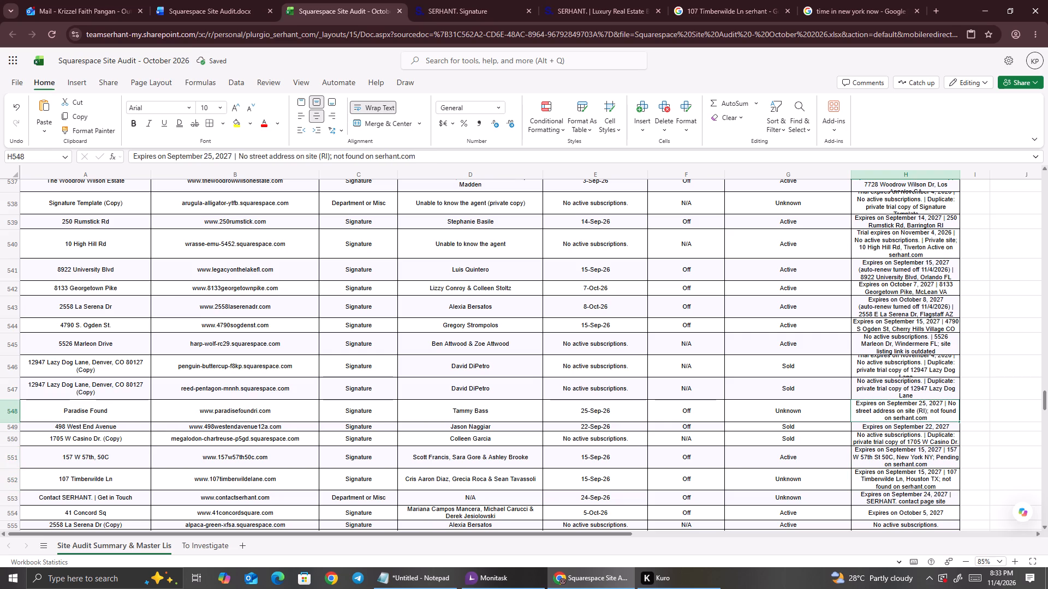
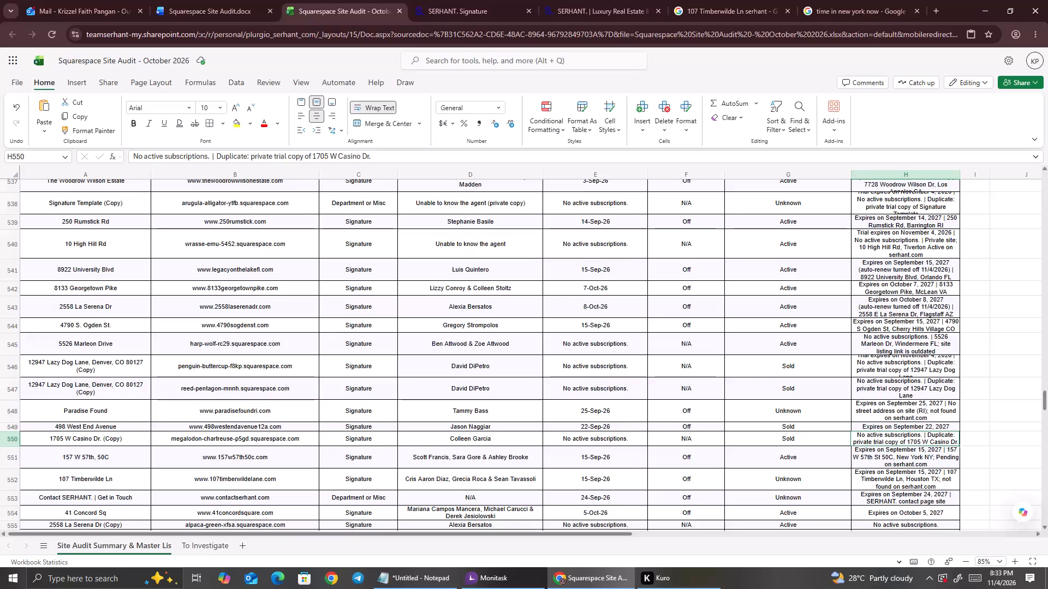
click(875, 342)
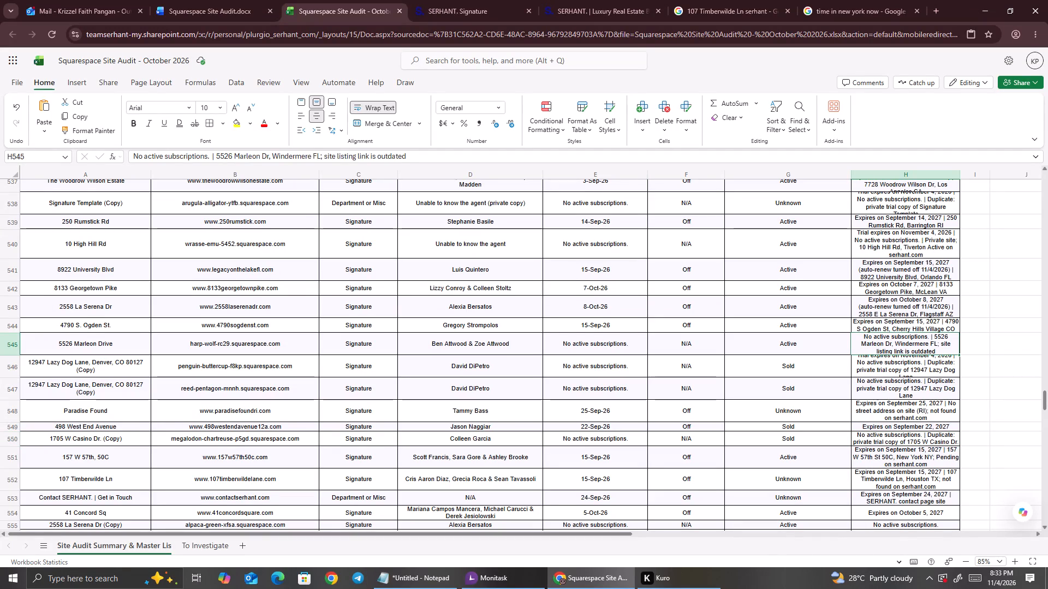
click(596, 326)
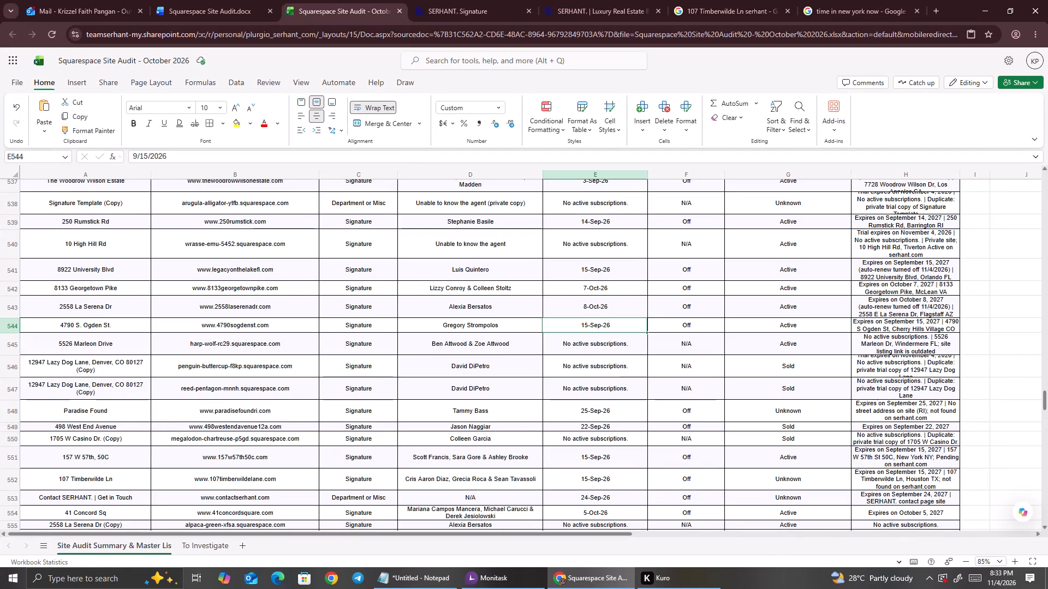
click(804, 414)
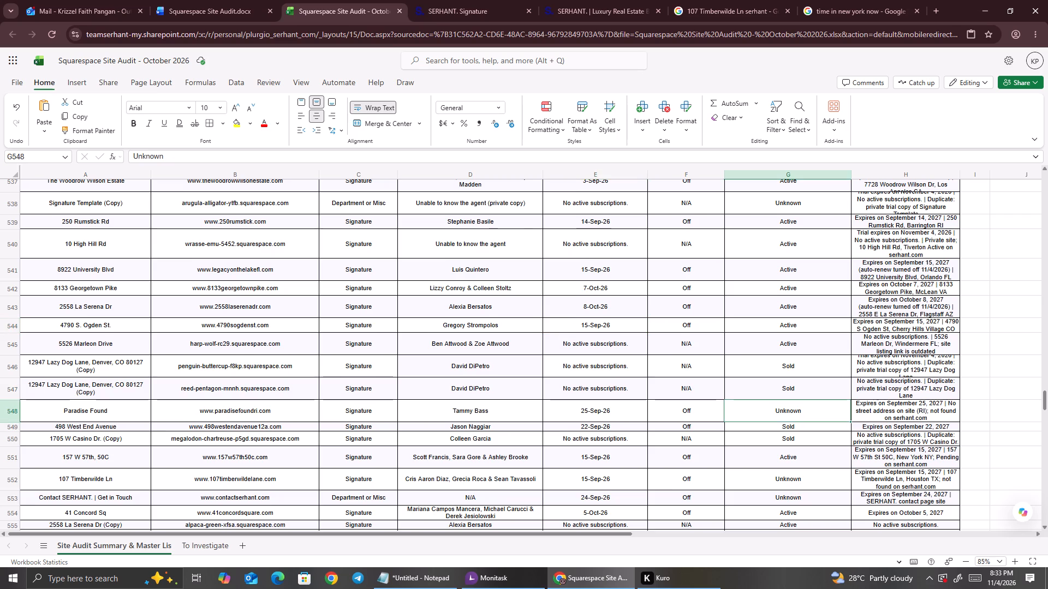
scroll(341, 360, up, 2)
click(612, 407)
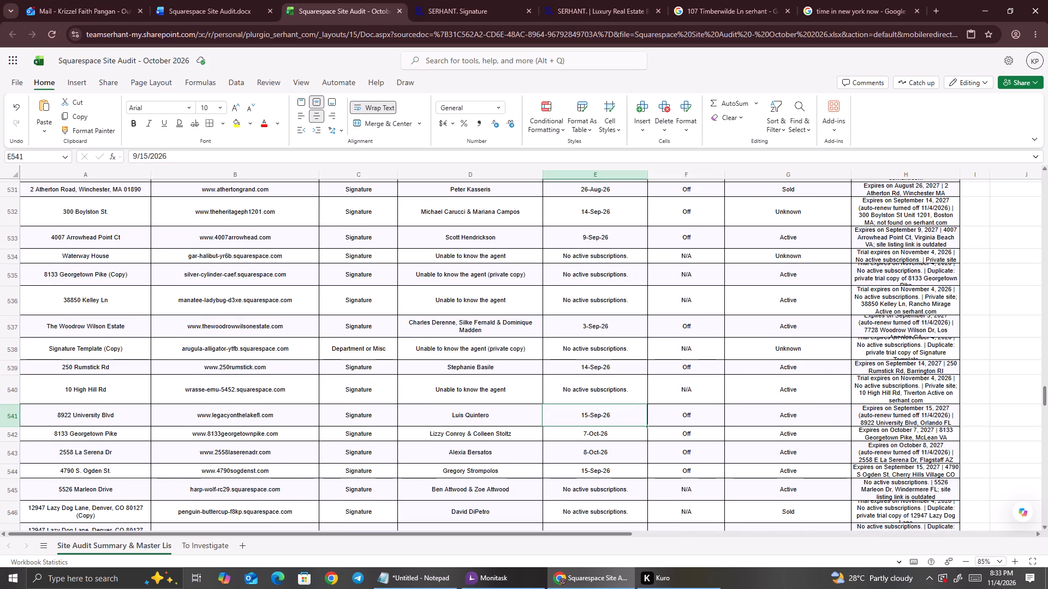
click(131, 382)
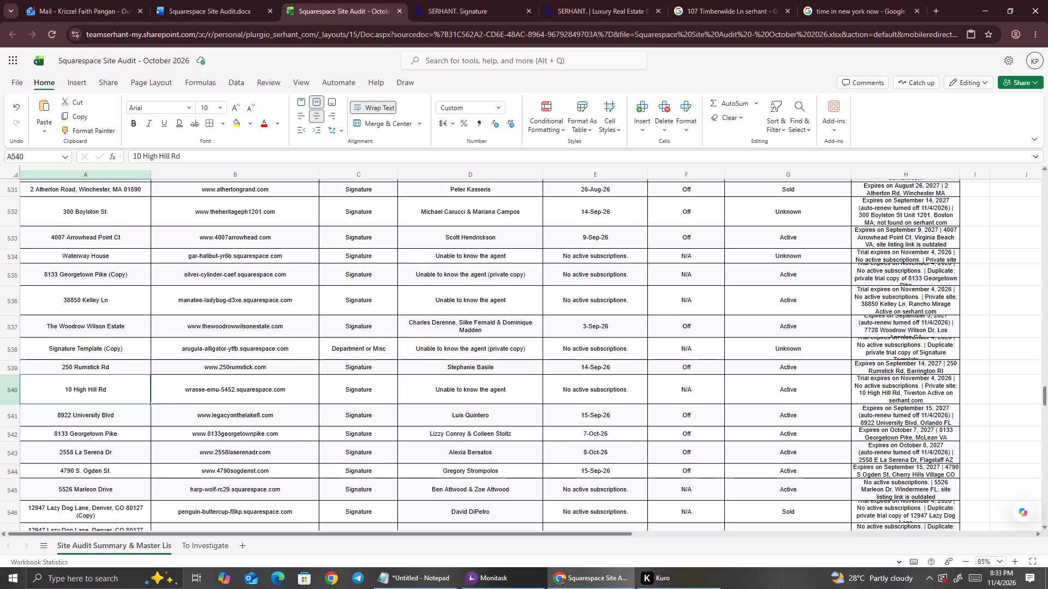
click(894, 395)
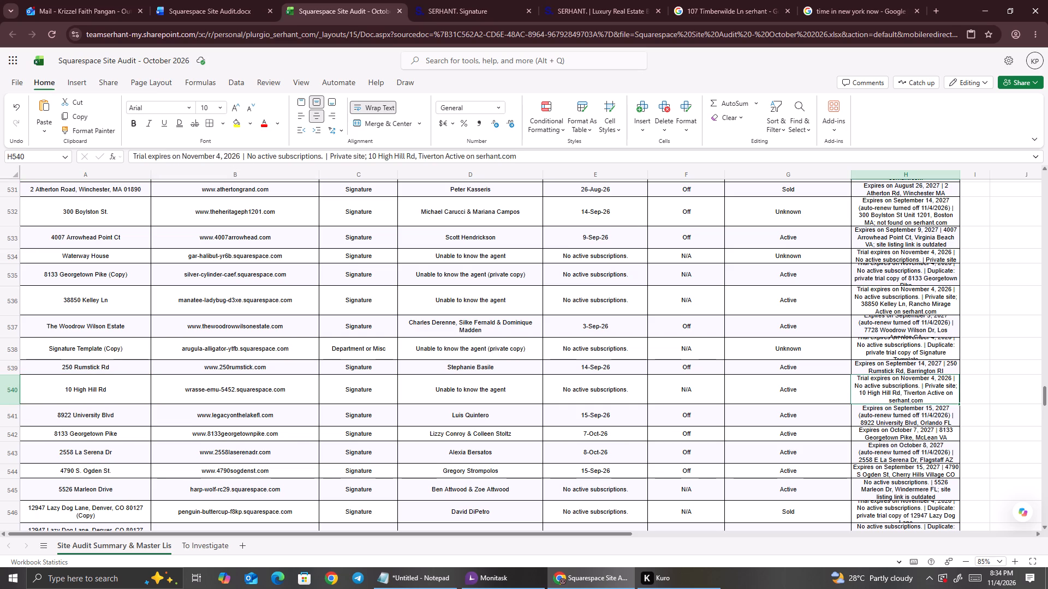
drag(243, 158, 99, 167)
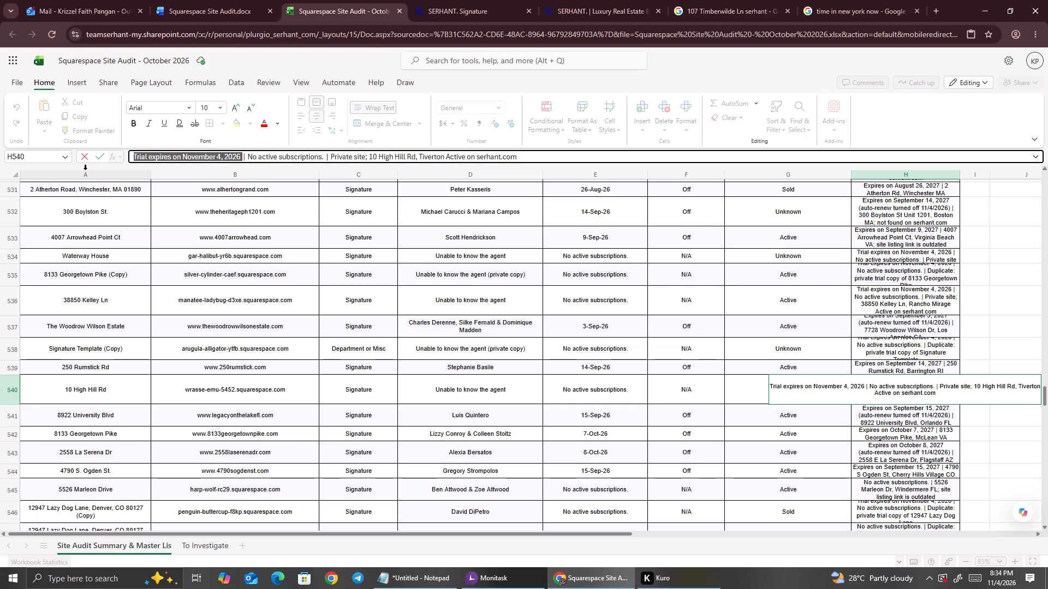
key(BackSpace)
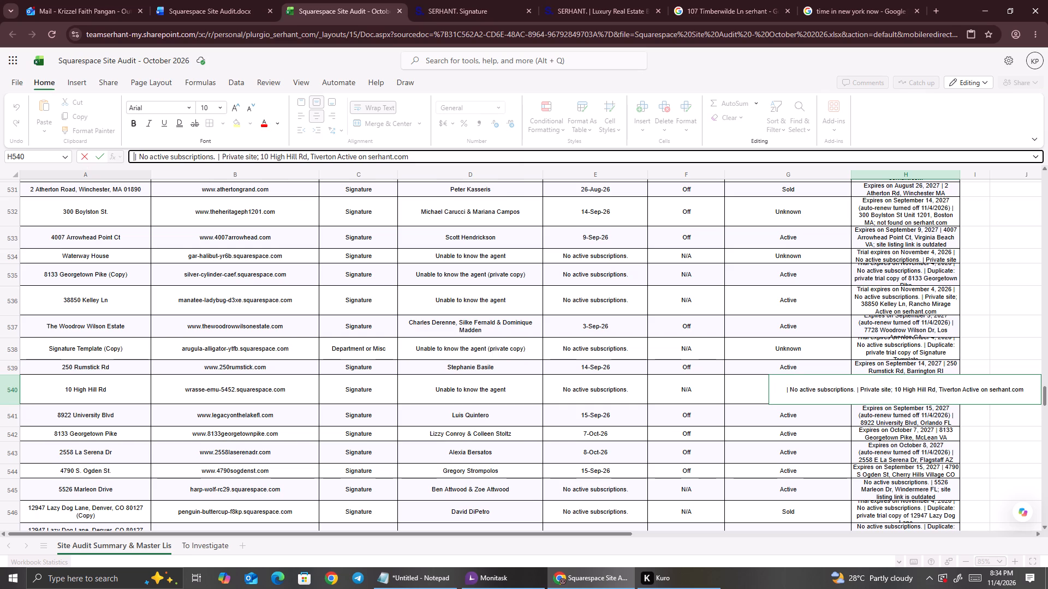
key(Right)
key(Right)
key(BackSpace)
key(BackSpace)
key(BackSpace)
key(BackSpace)
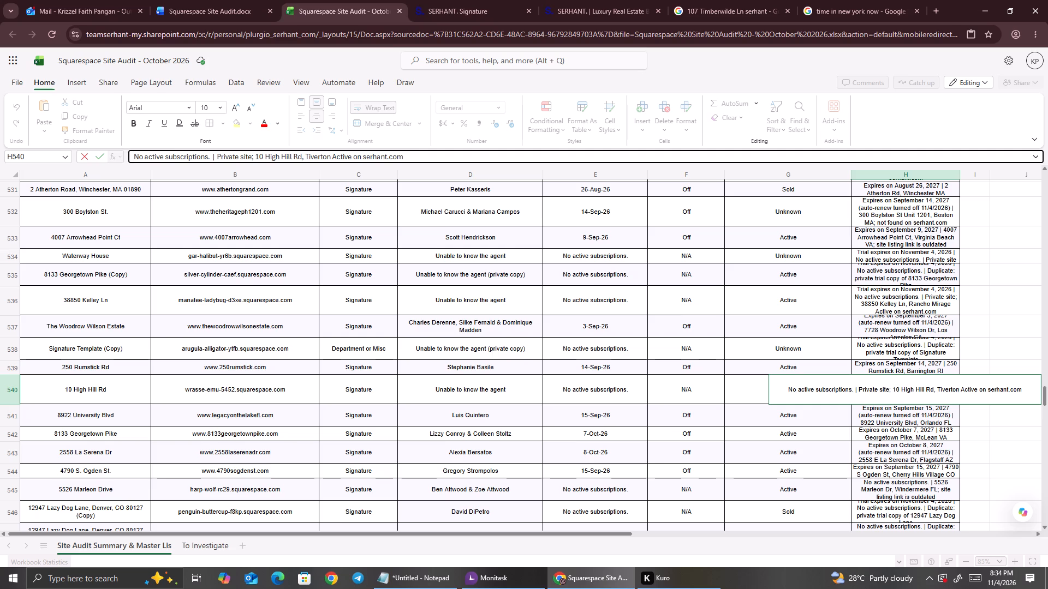
click(588, 434)
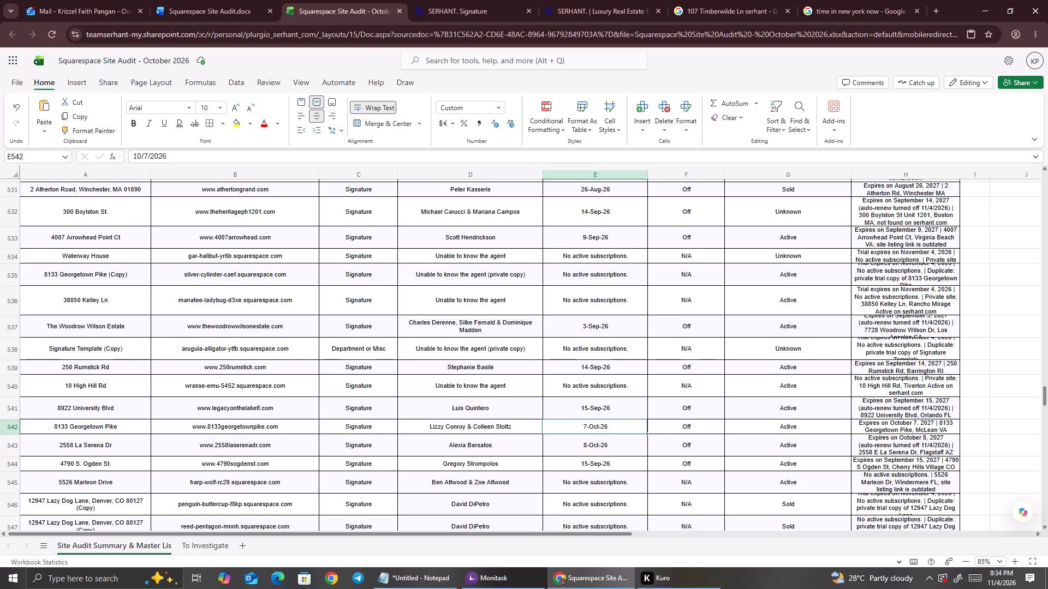
Shorten the note in H538 to "No active subscriptions. | Duplicate: private trial copy of Signature Template".
click(885, 342)
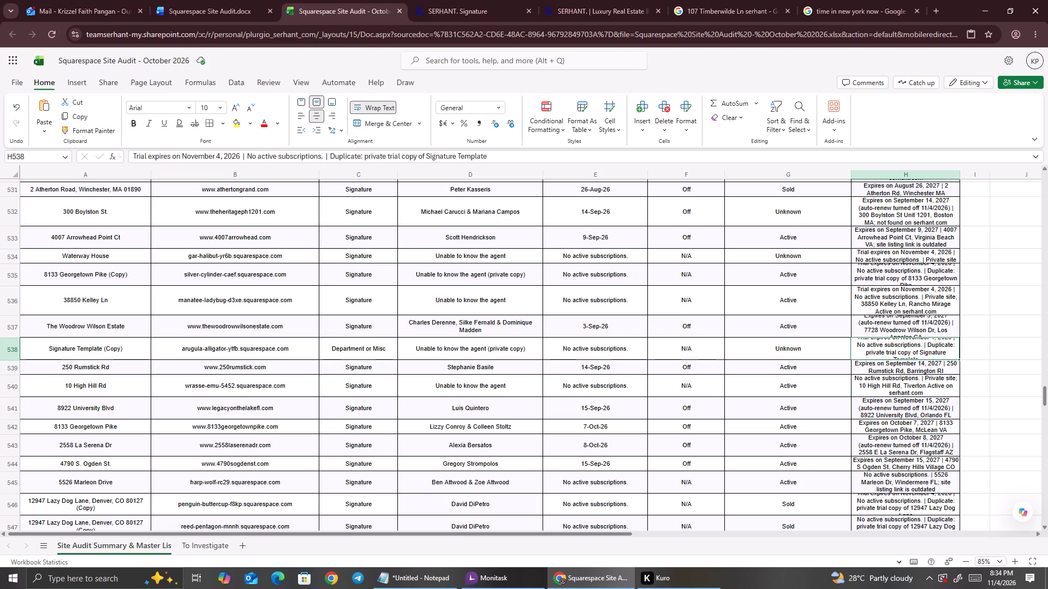
drag(246, 154, 0, 177)
key(BackSpace)
key(Right)
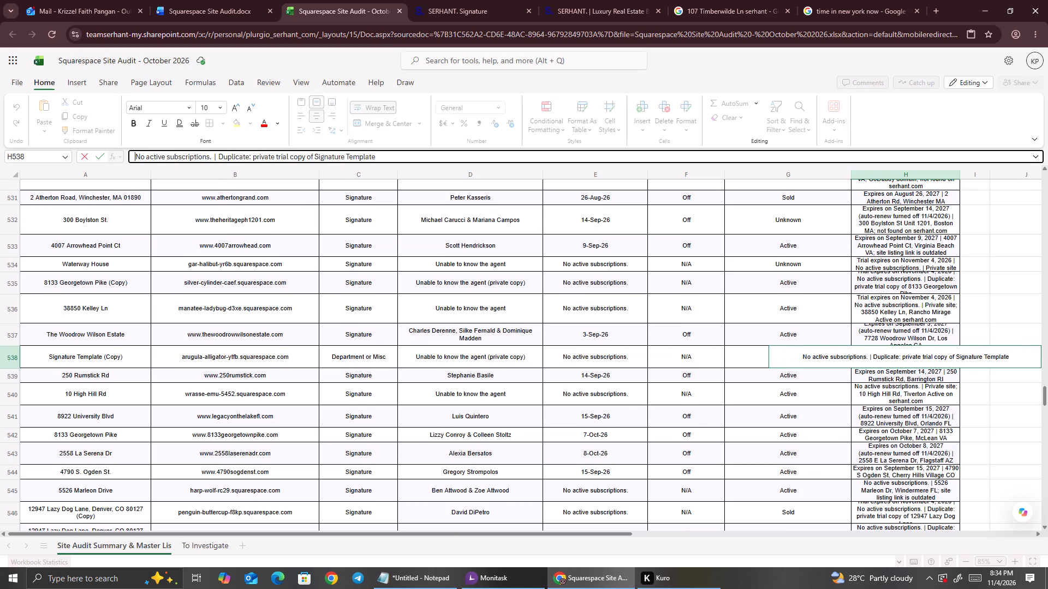
key(BackSpace)
key(BackSpace)
click(871, 430)
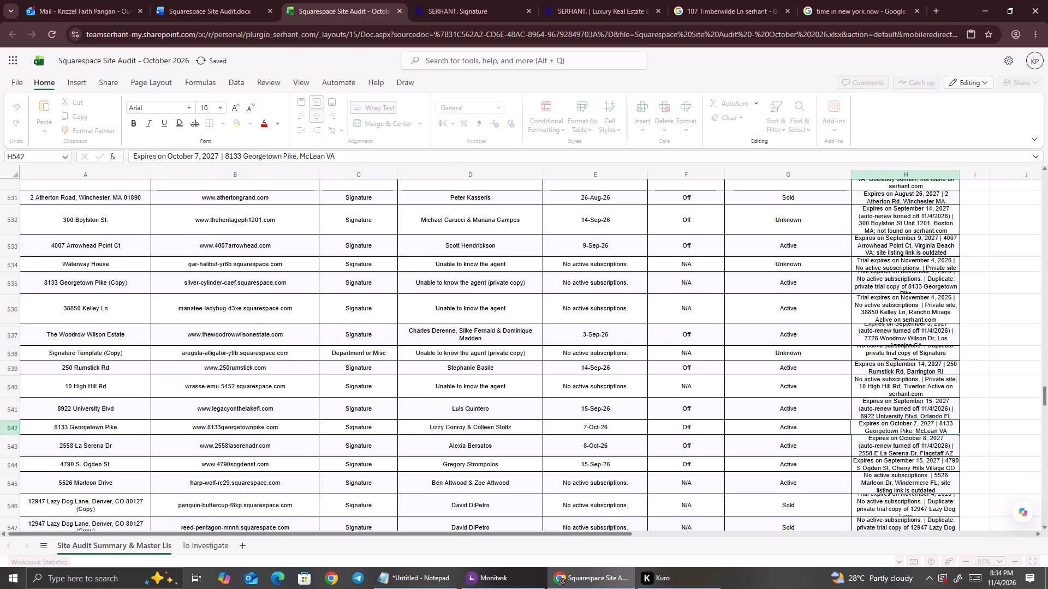
Shorten the note for The Woodrow Wilson Estate in H537 to "Expires on September 3, 2027".
click(902, 338)
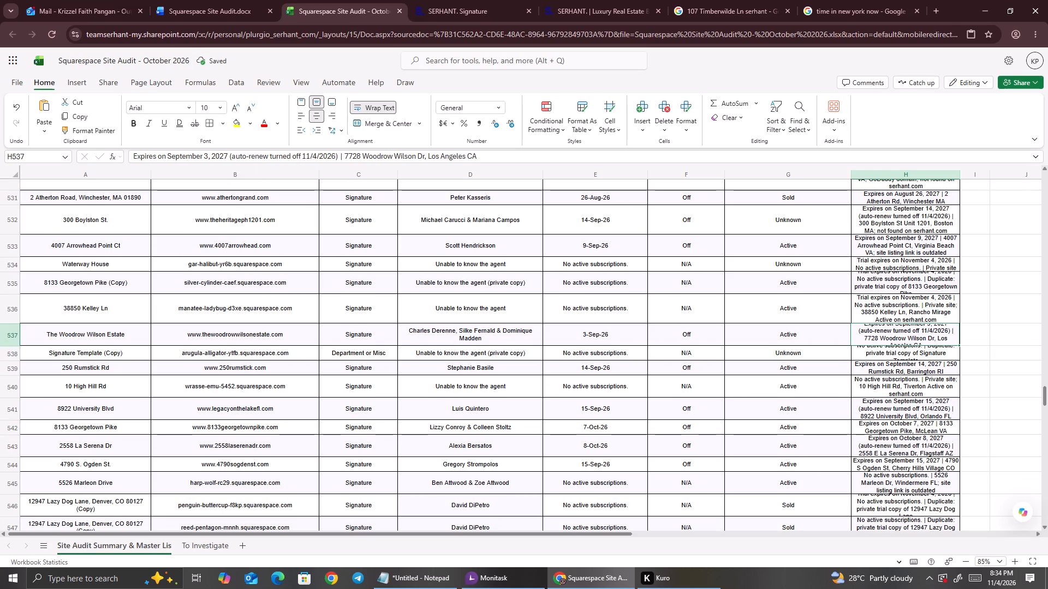
drag(227, 155, 455, 159)
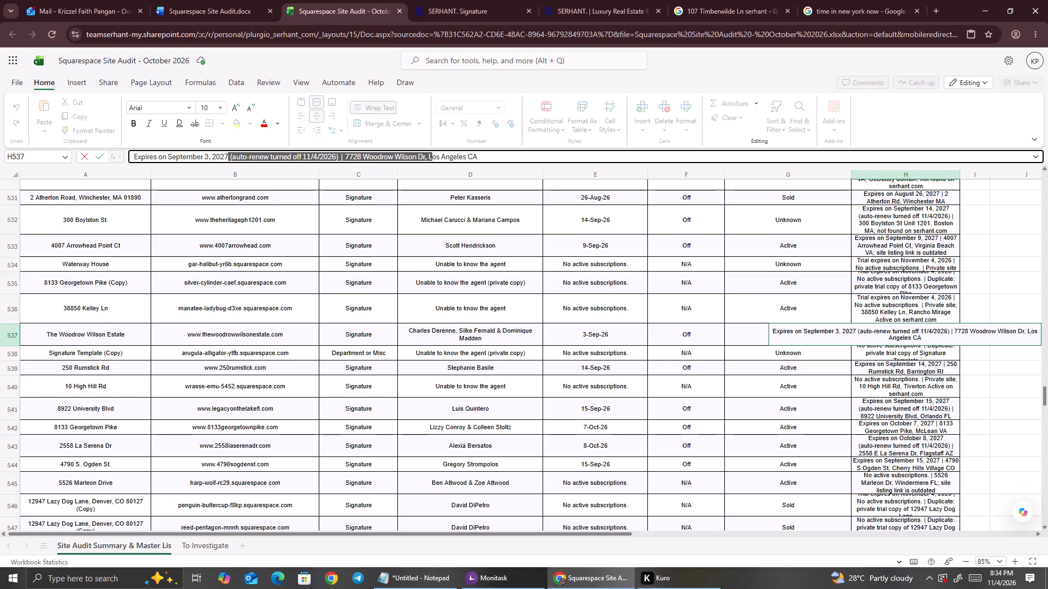
drag(455, 159, 513, 151)
key(BackSpace)
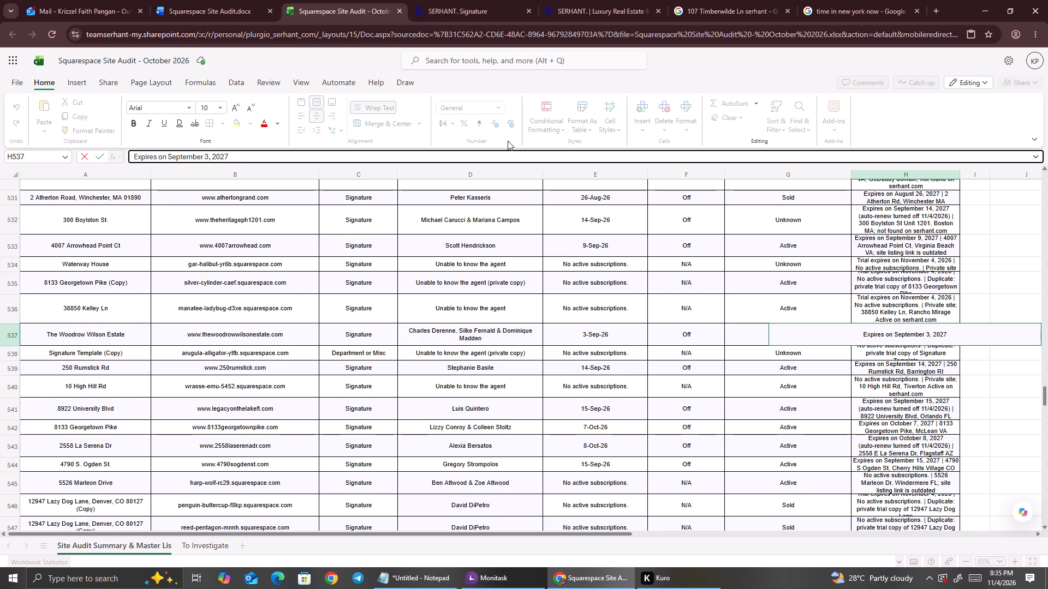
click(893, 387)
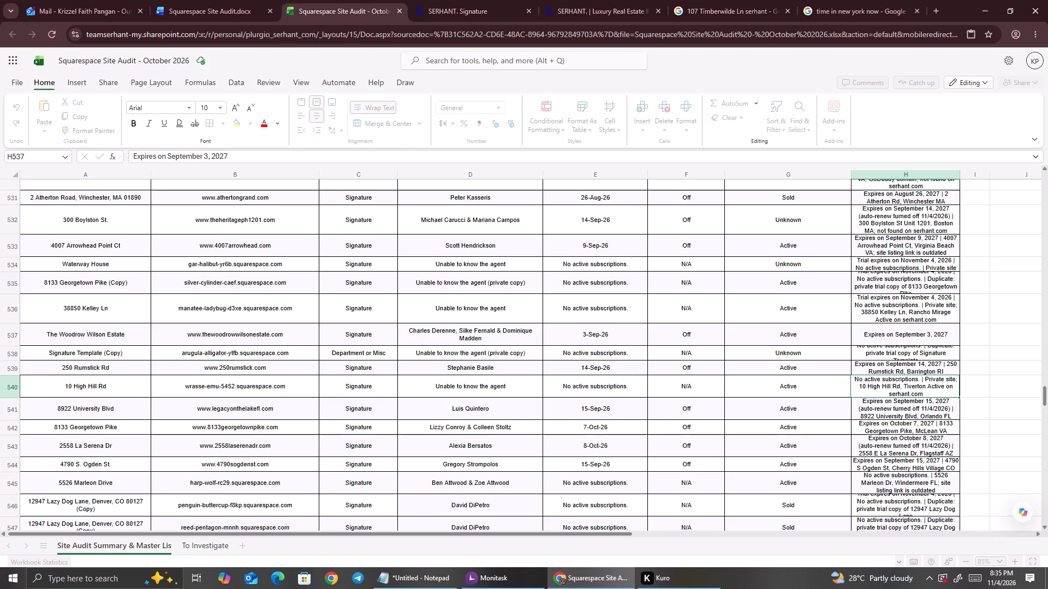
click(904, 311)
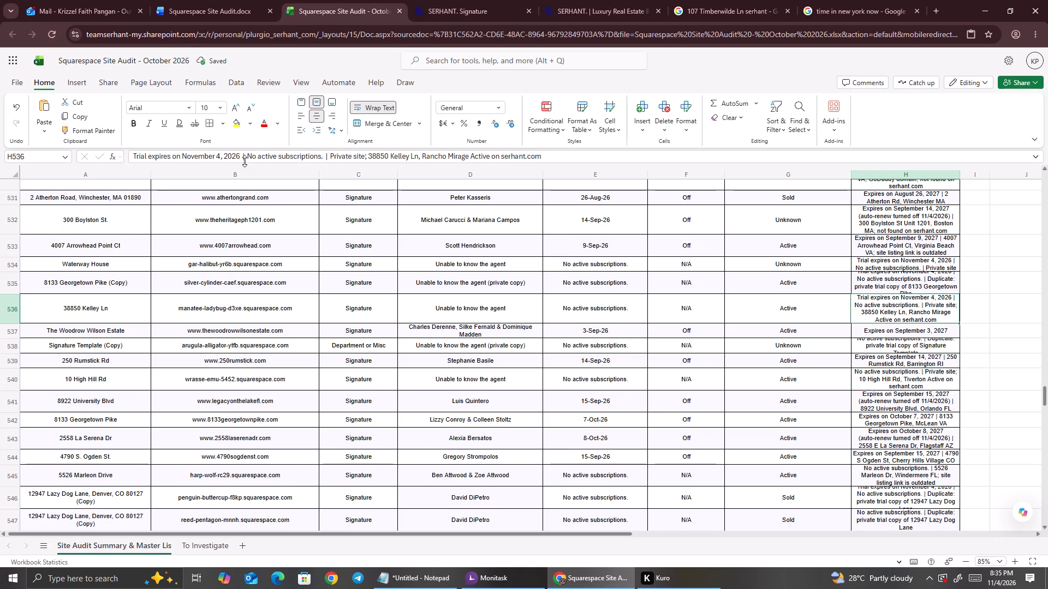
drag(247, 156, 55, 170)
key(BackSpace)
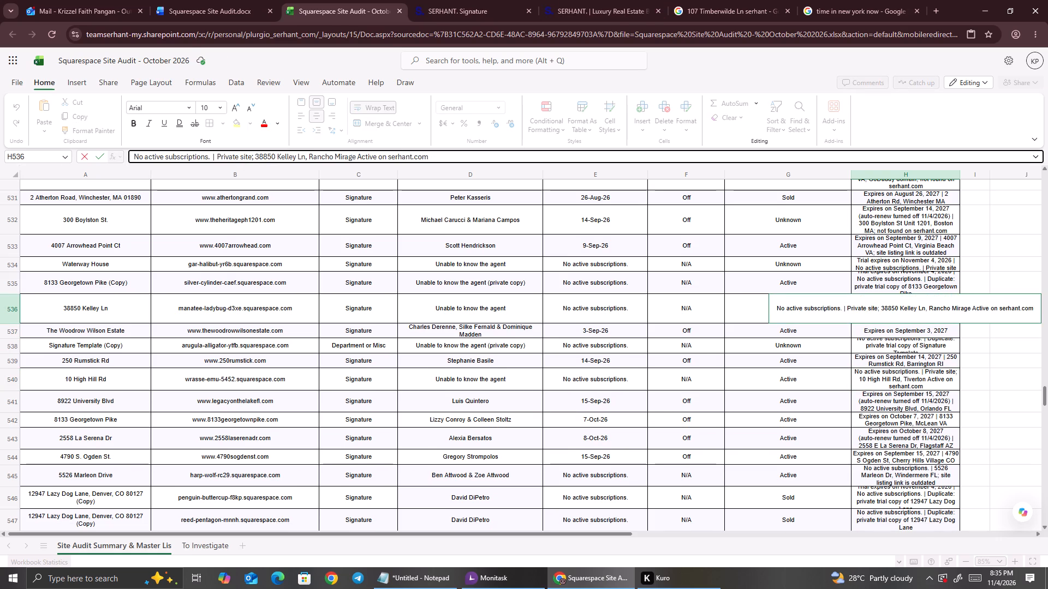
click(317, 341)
click(904, 308)
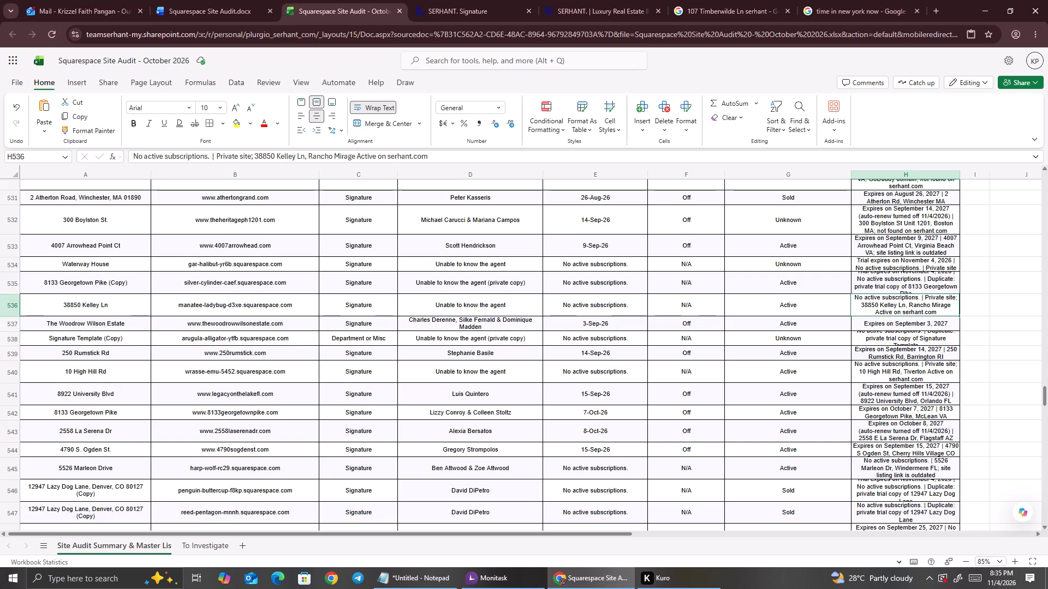
click(606, 301)
key(ctrl+c)
click(873, 304)
key(ctrl+v)
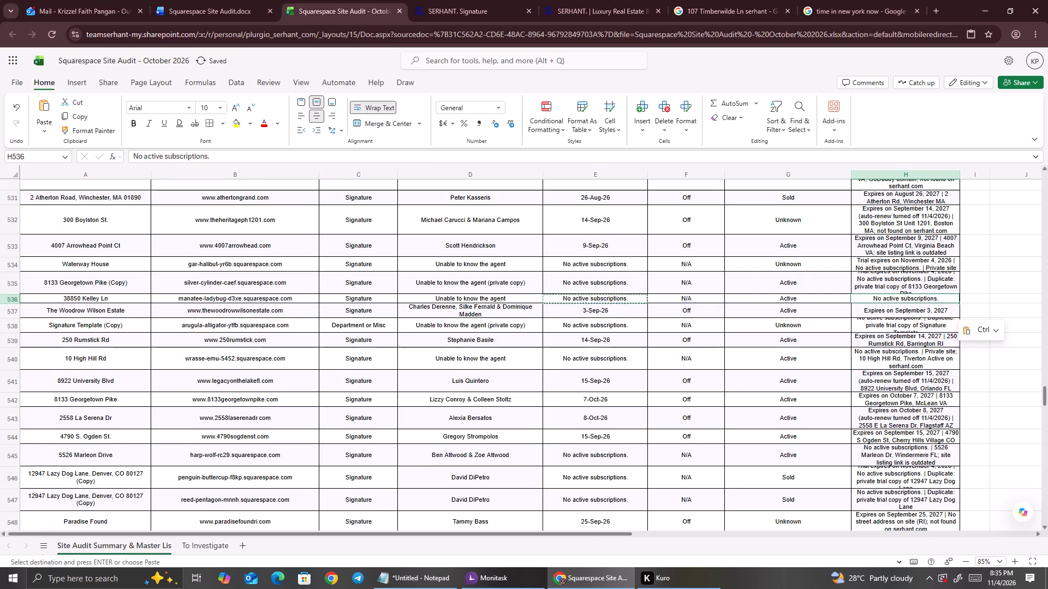
click(476, 287)
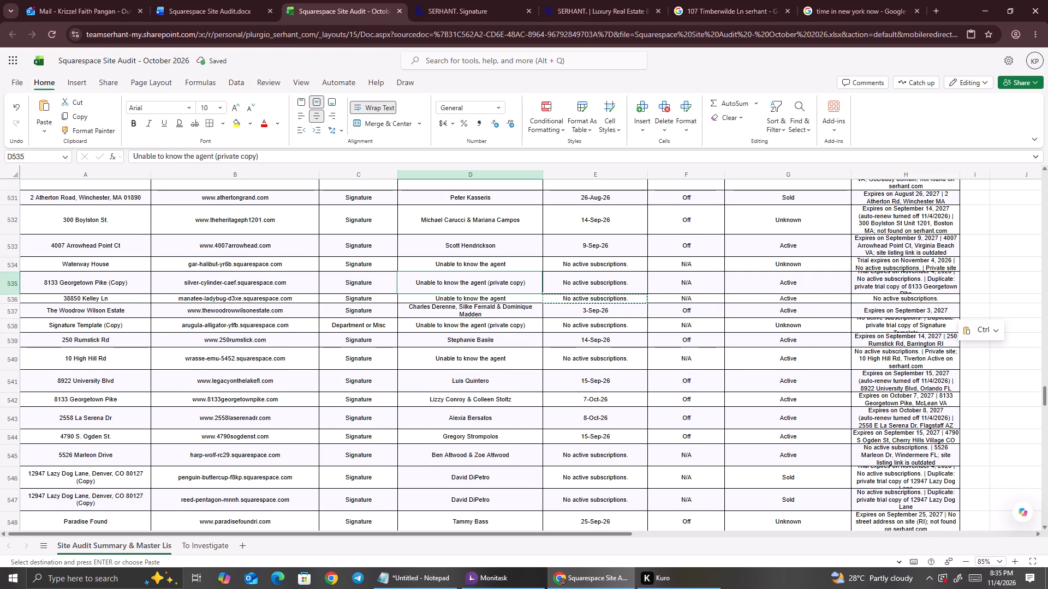
click(483, 298)
click(496, 323)
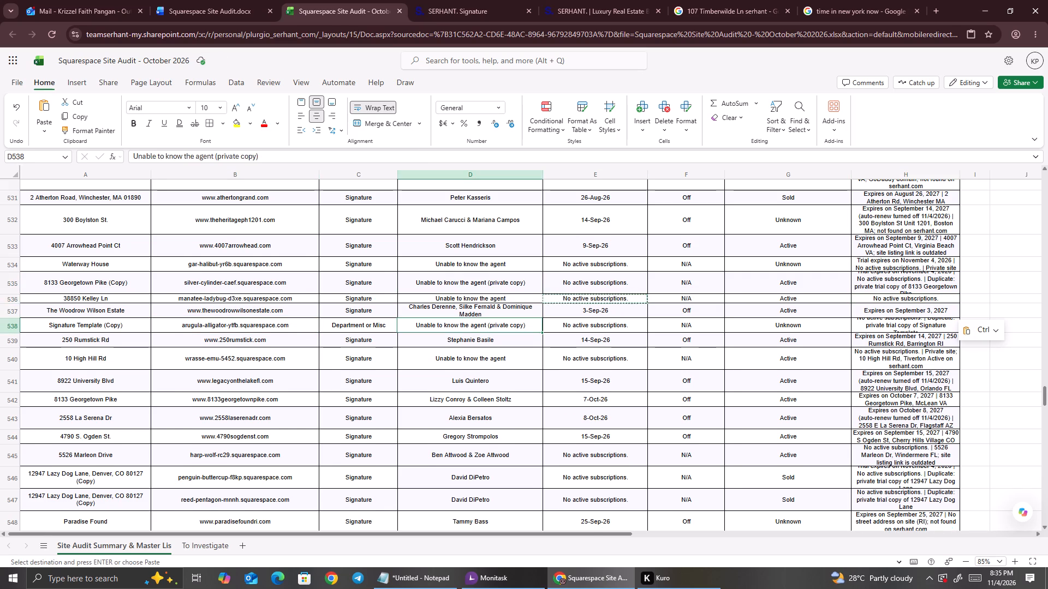
click(510, 297)
click(88, 300)
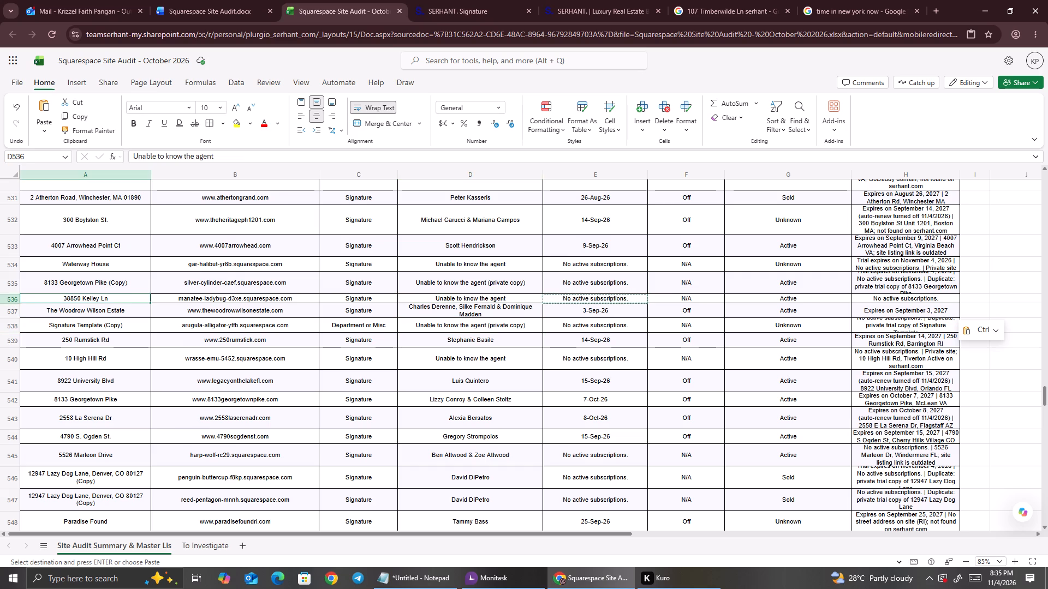
key(ctrl+c)
key(ctrl+c)
click(426, 0)
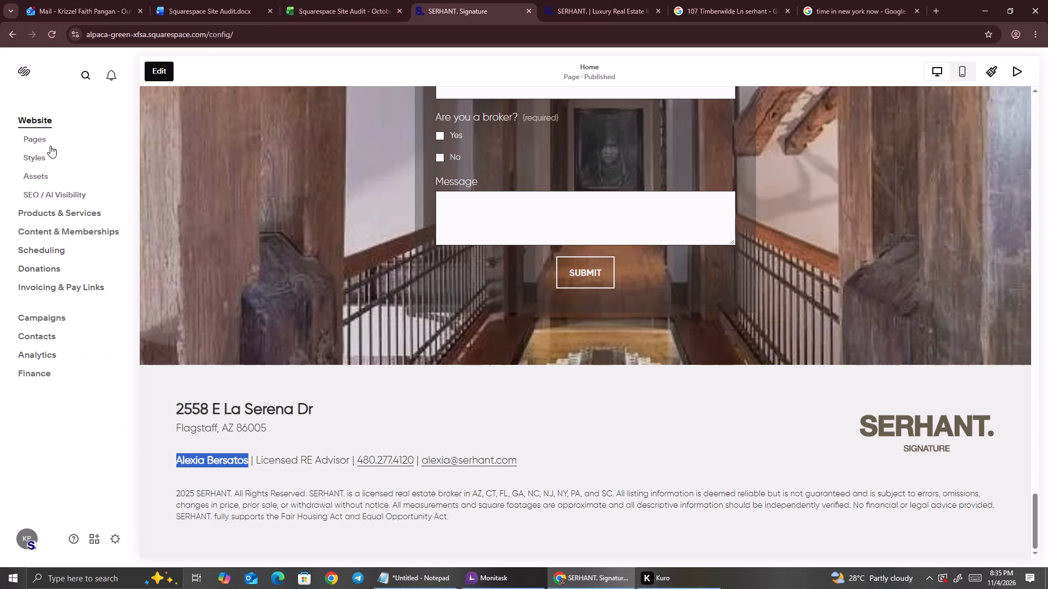
click(9, 38)
click(818, 253)
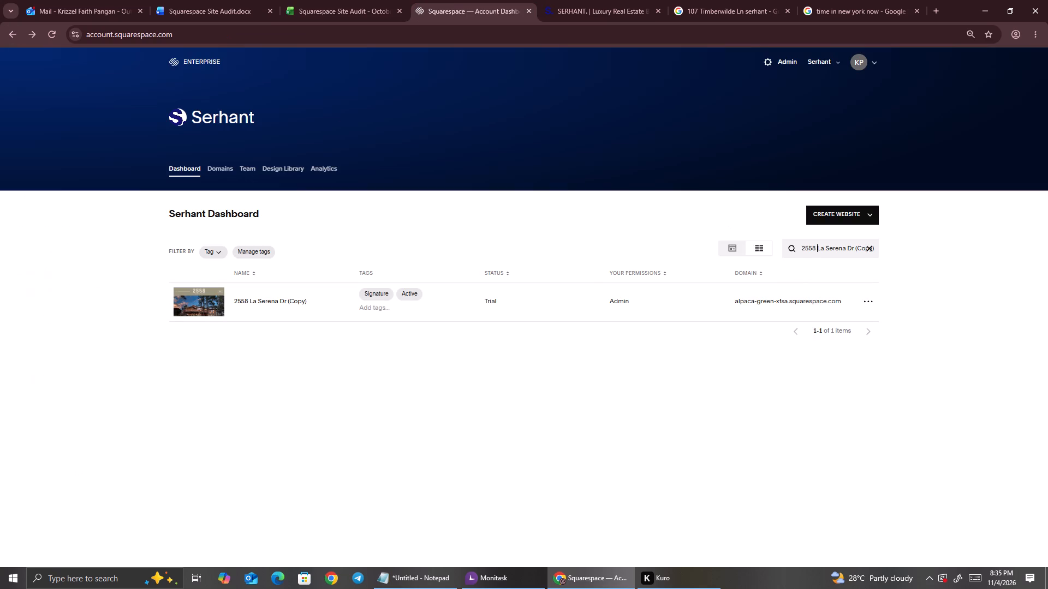
key(ctrl+a)
key(ctrl+v)
key(Return)
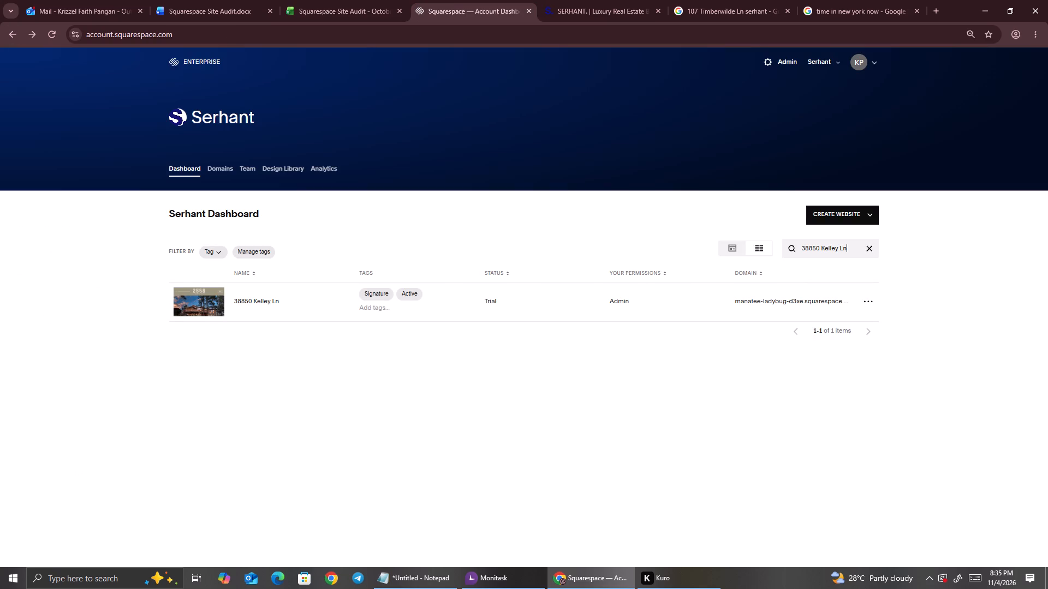
click(196, 303)
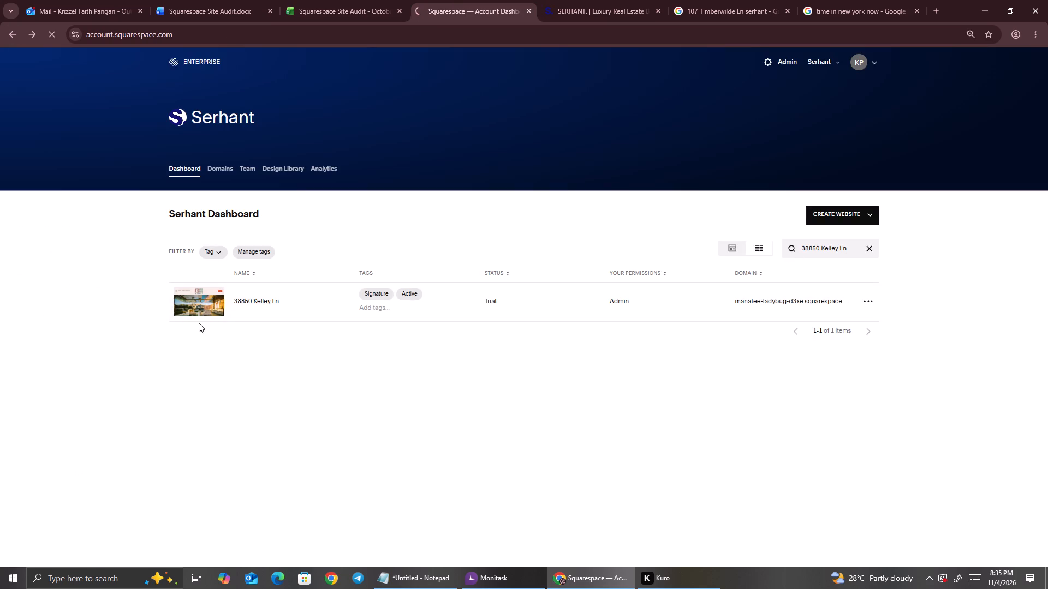
click(198, 309)
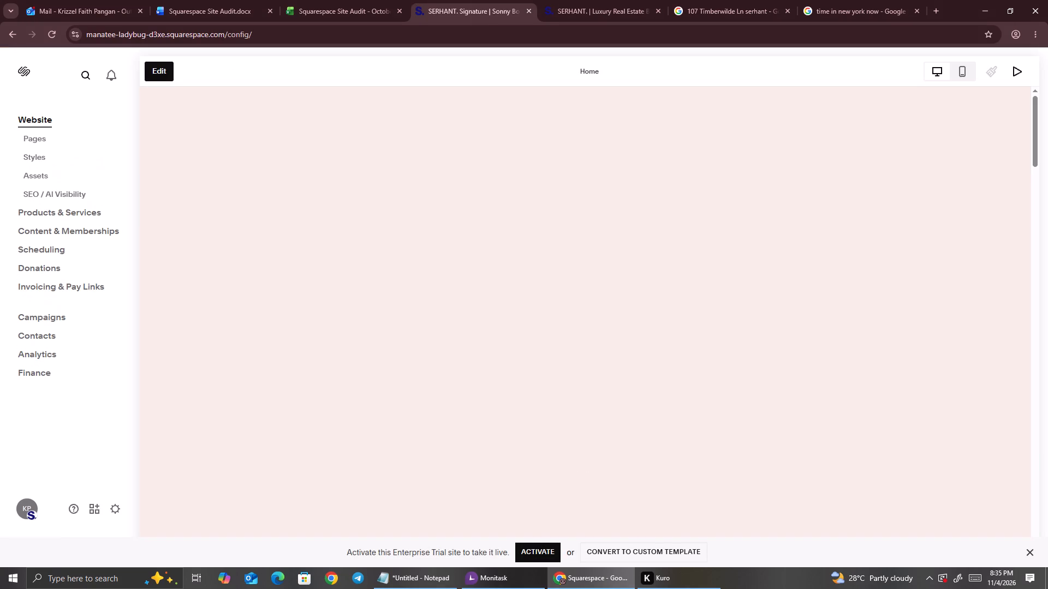
scroll(561, 448, down, 15)
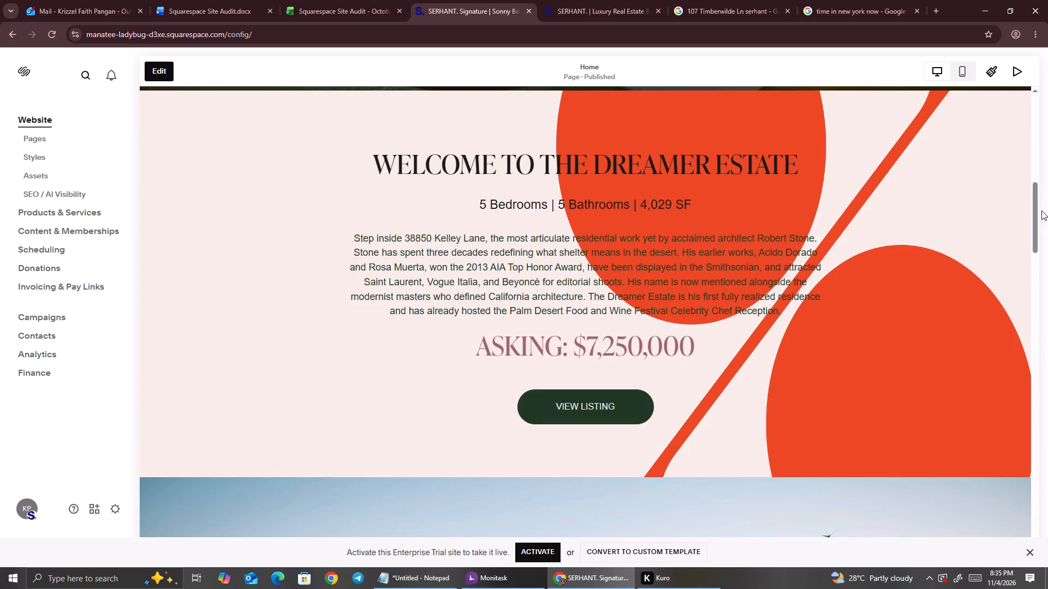
drag(1037, 218, 1047, 548)
scroll(746, 463, down, 6)
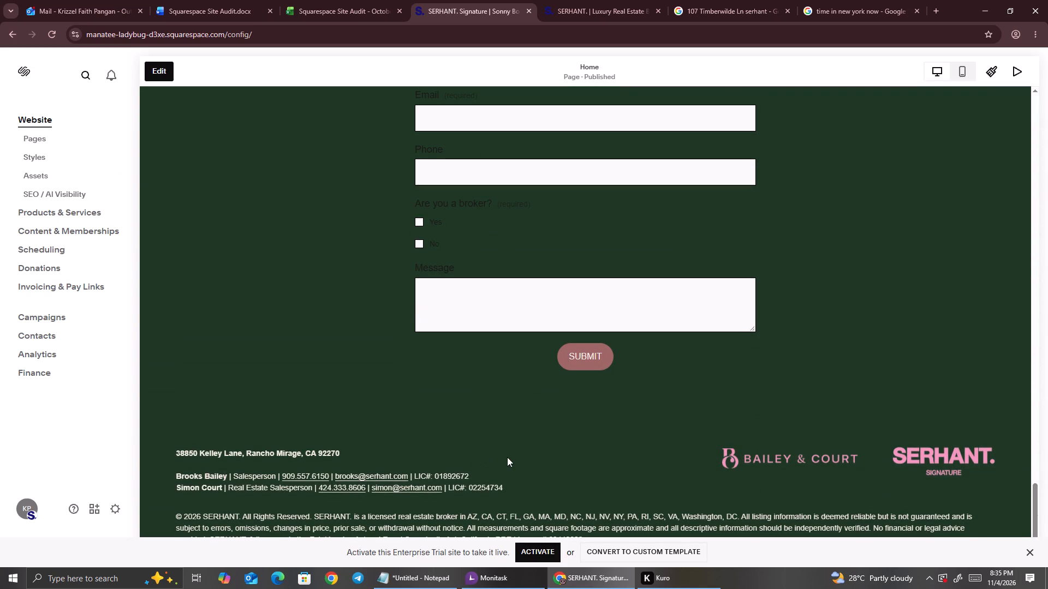
scroll(530, 488, down, 2)
drag(172, 476, 227, 476)
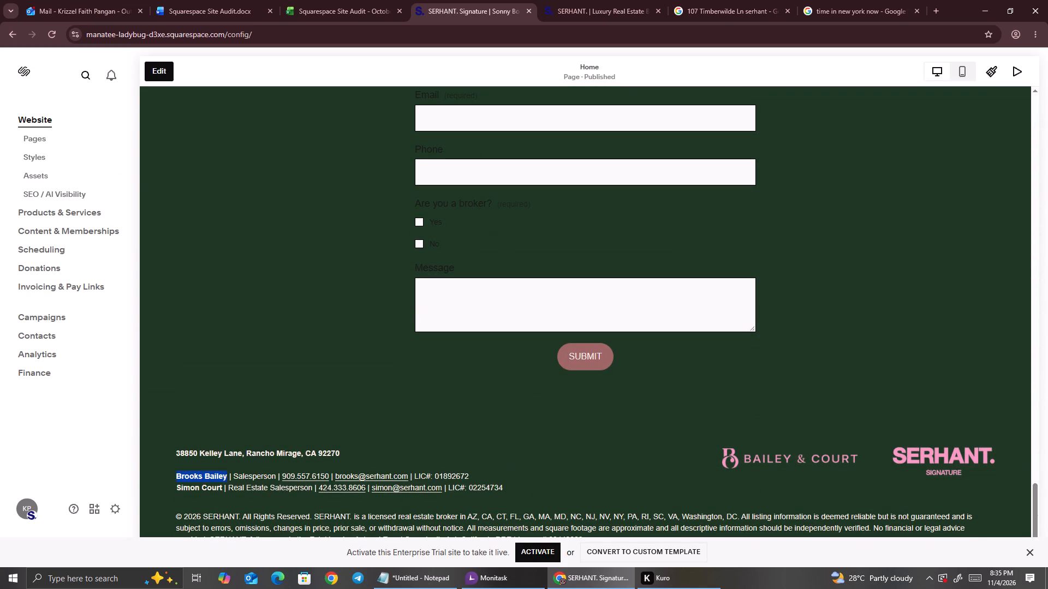
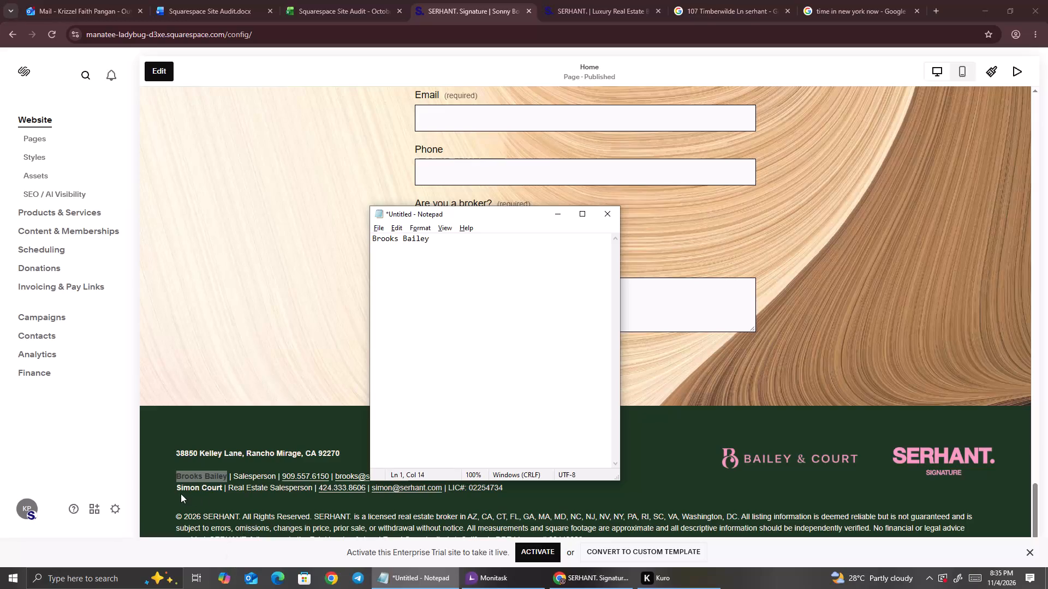
drag(171, 490, 222, 489)
key(ctrl+c)
key(alt+Tab)
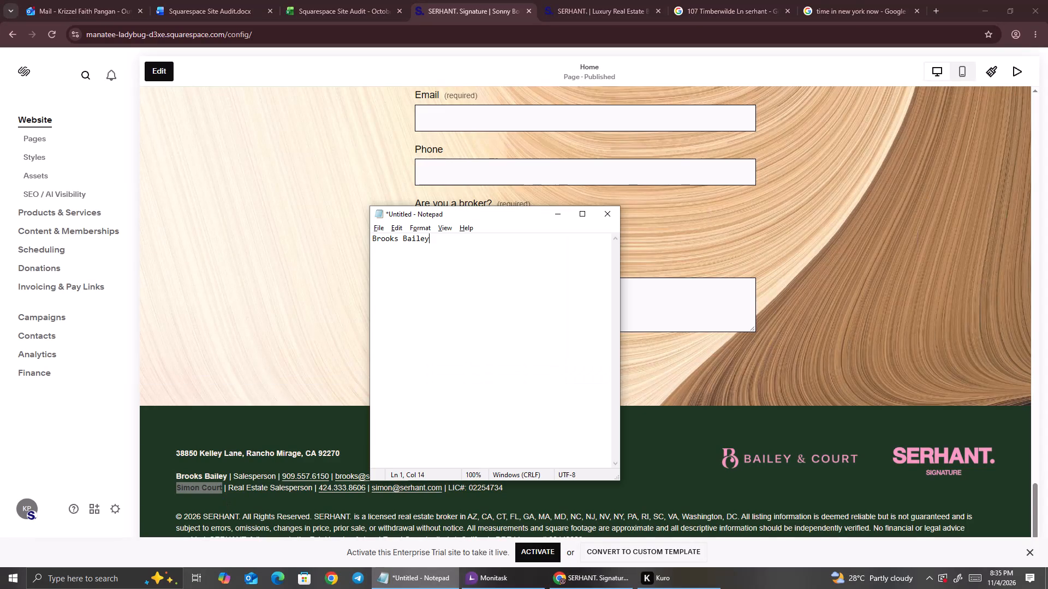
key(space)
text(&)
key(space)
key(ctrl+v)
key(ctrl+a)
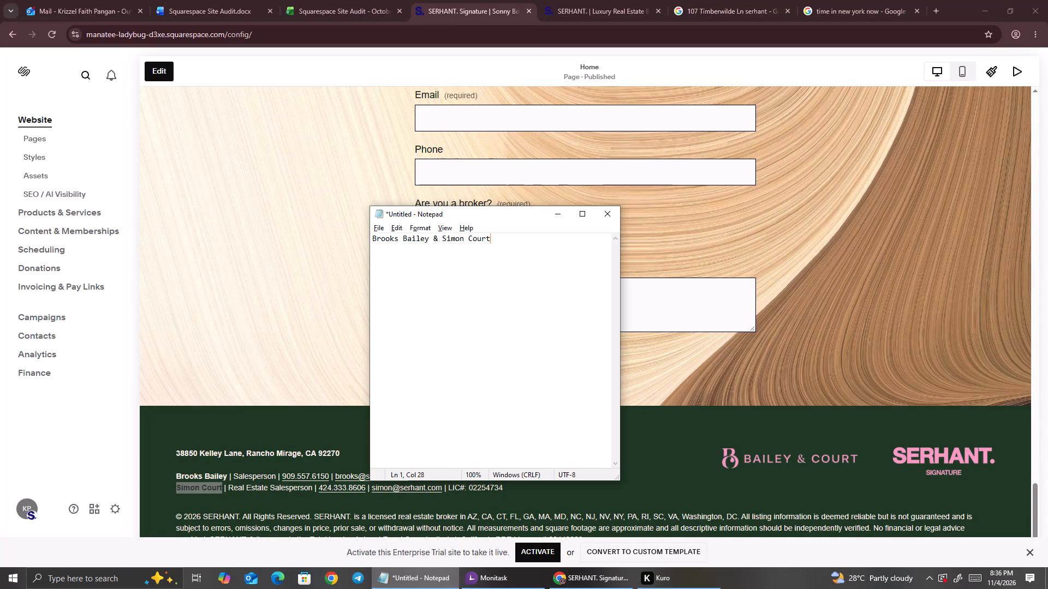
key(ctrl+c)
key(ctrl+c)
click(358, 0)
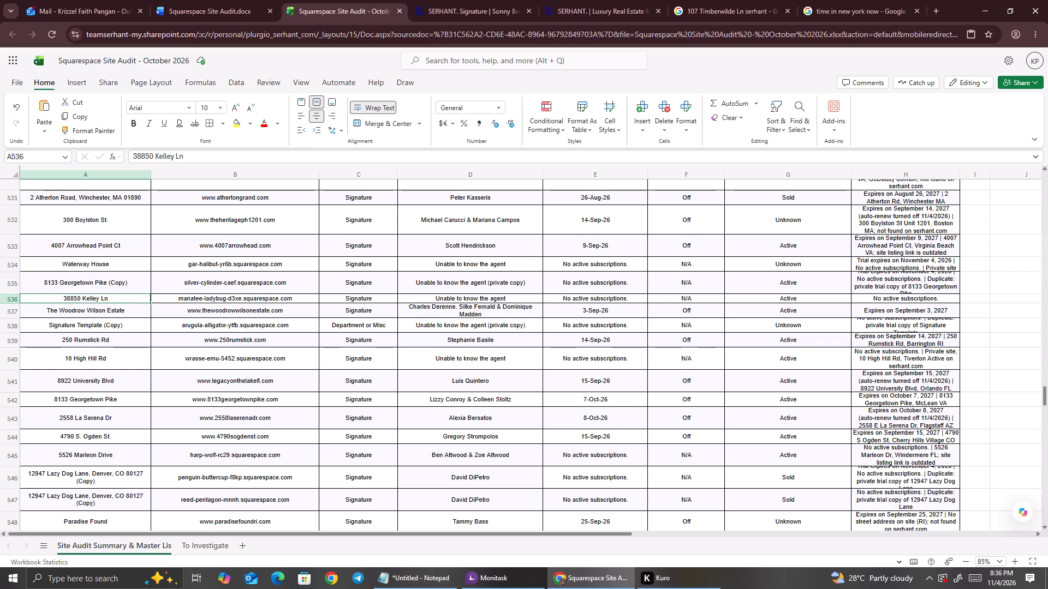
click(483, 303)
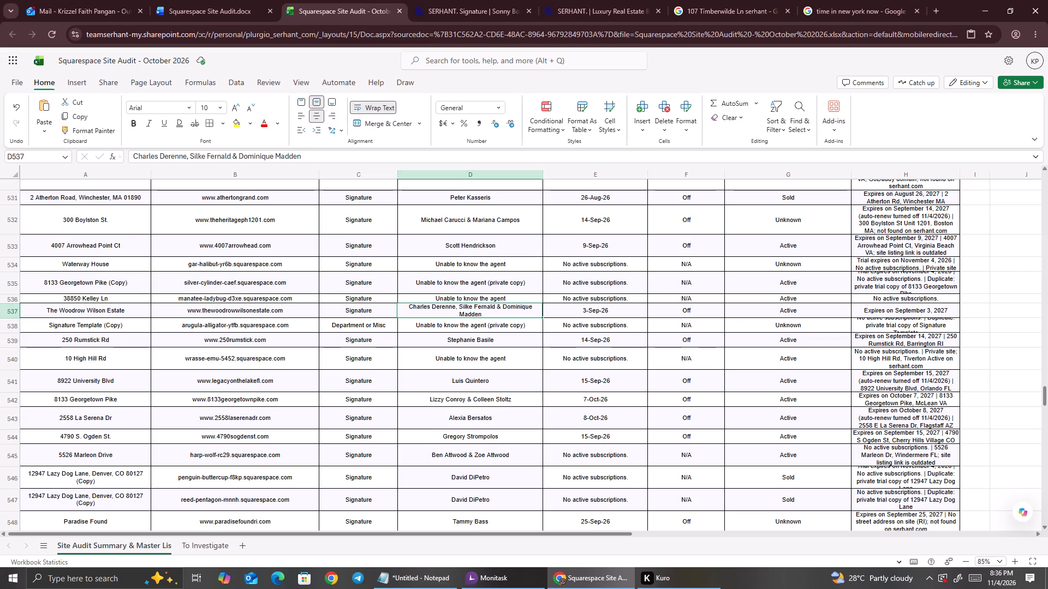
click(487, 299)
key(ctrl+v)
click(481, 264)
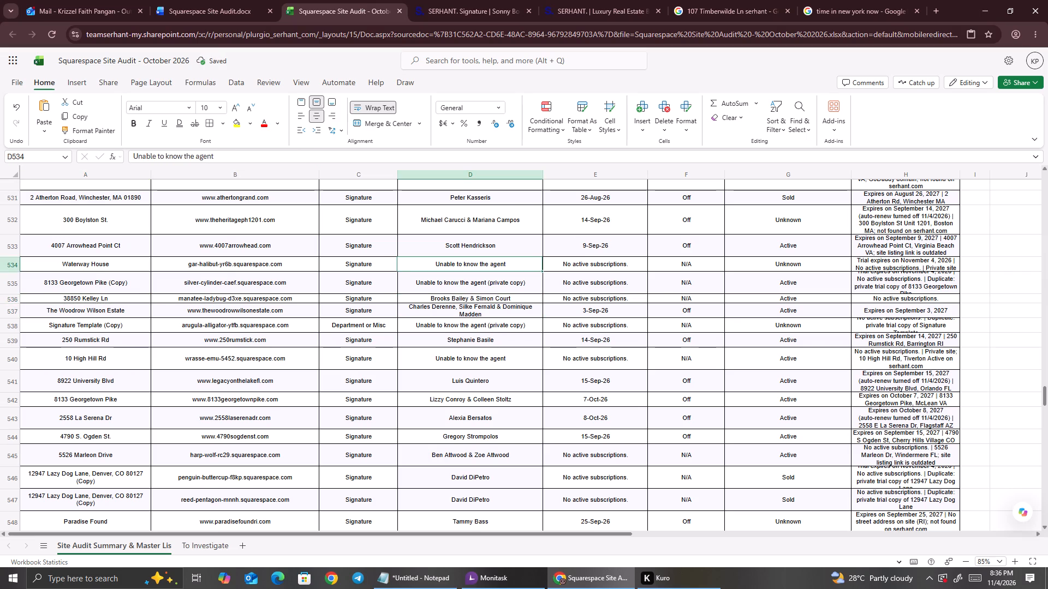
click(480, 282)
click(85, 281)
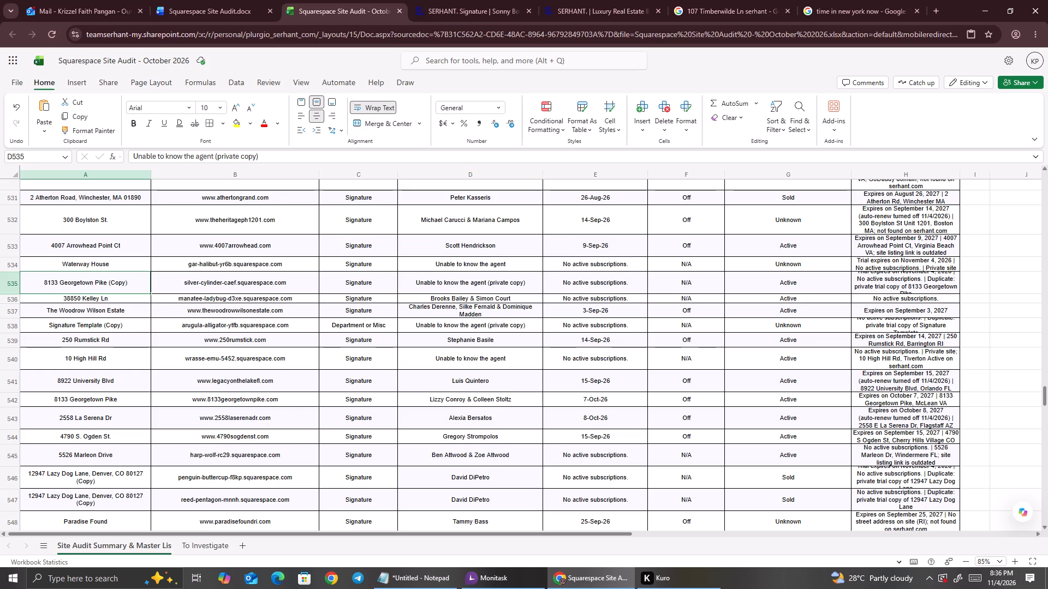
key(ctrl+f)
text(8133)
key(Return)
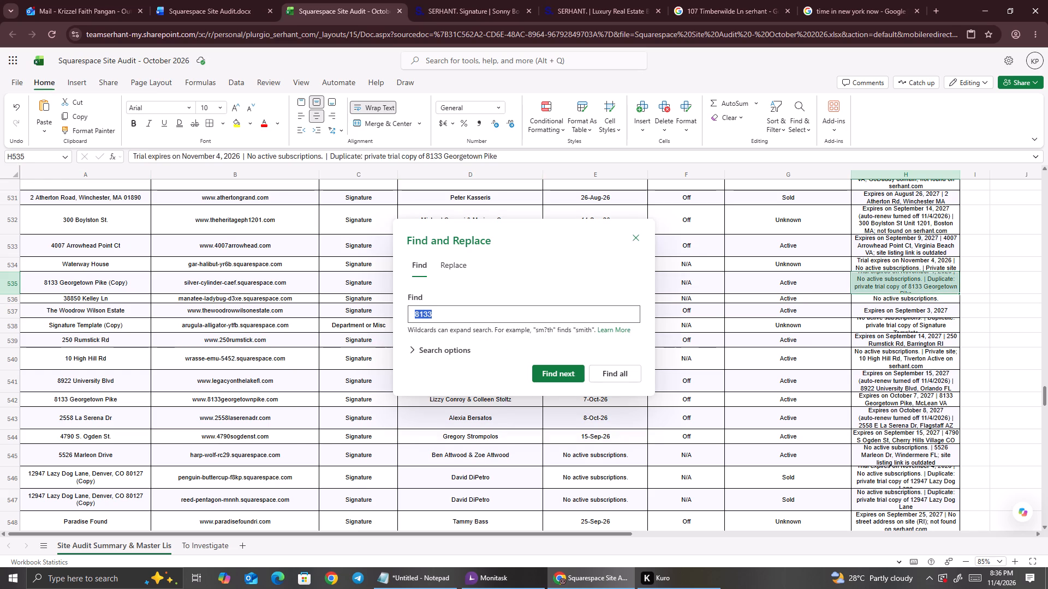
click(565, 376)
click(565, 374)
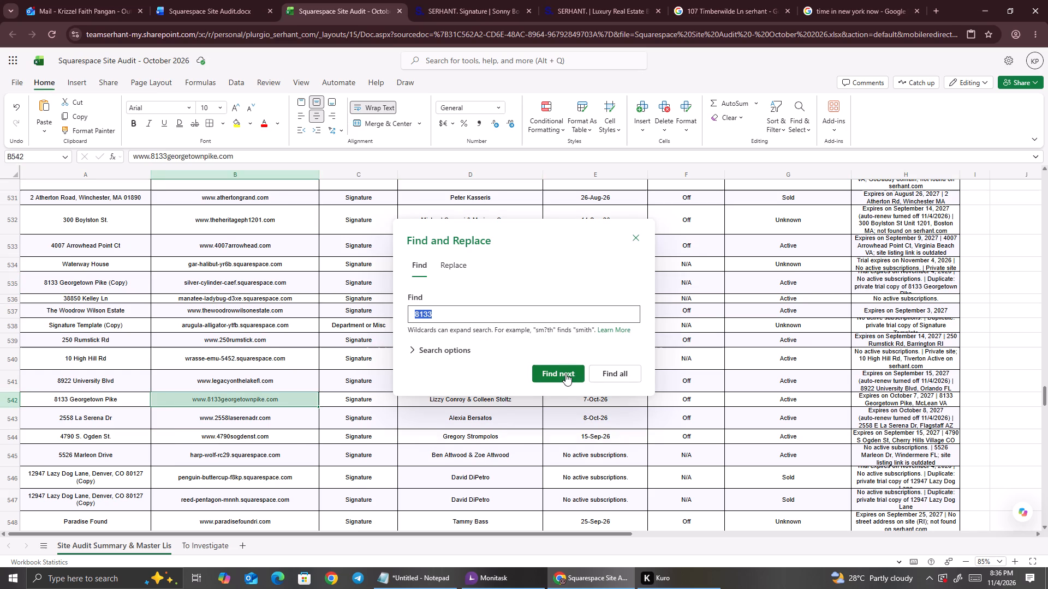
click(449, 409)
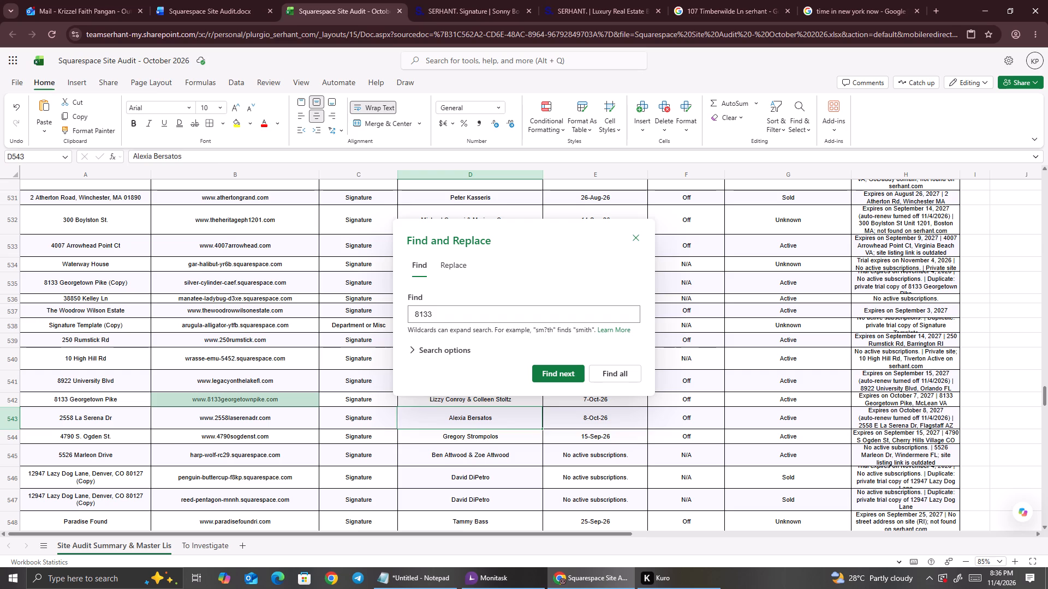
click(458, 402)
key(ctrl+c)
key(ctrl+c)
click(632, 229)
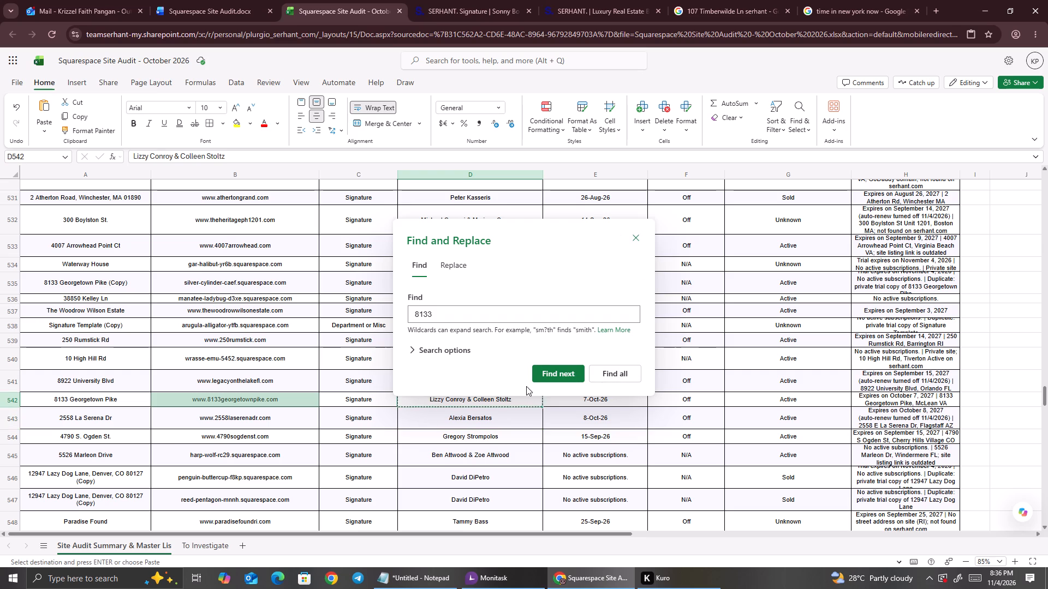
click(634, 235)
click(470, 399)
key(ctrl+c)
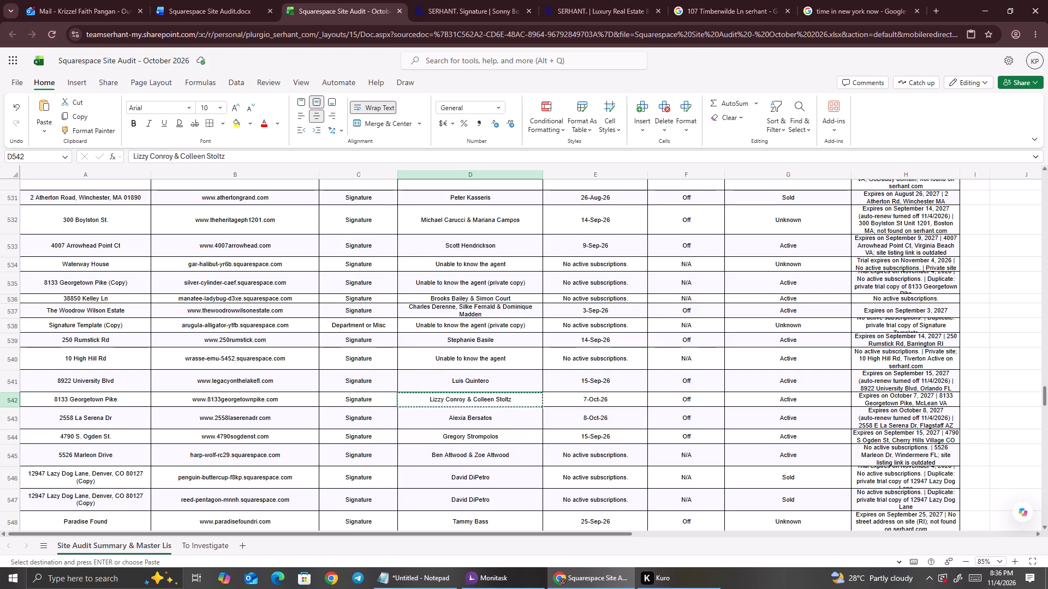
click(463, 282)
key(ctrl+v)
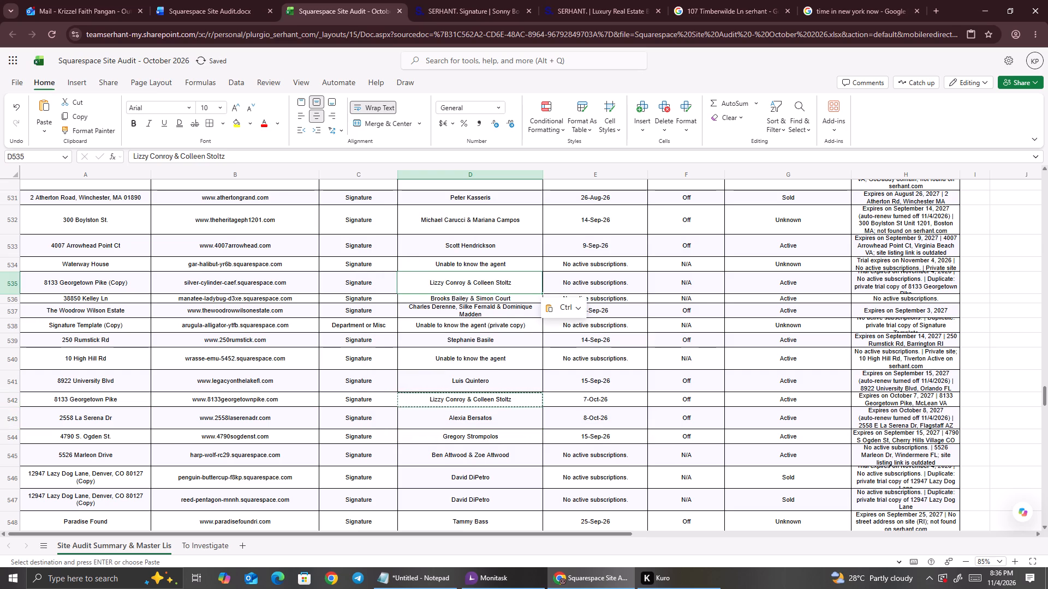
click(881, 286)
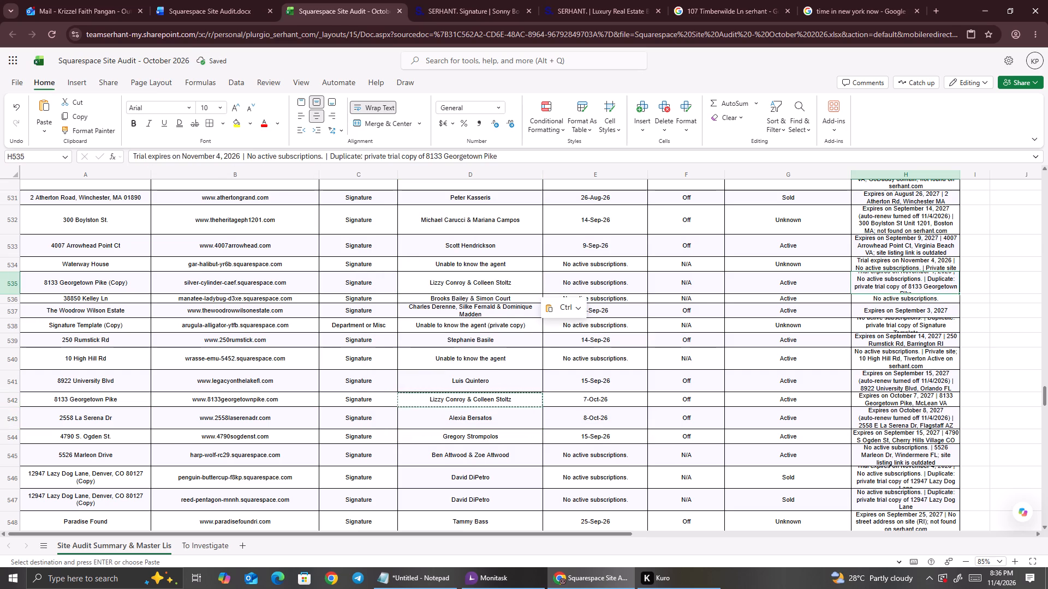
drag(243, 157, 4, 175)
key(F12)
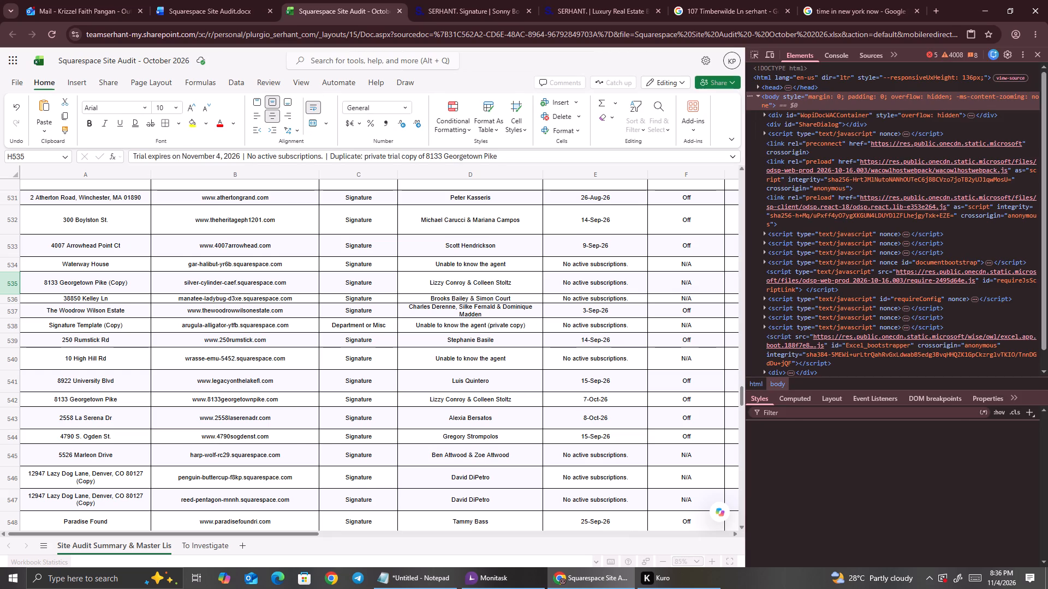
key(F11)
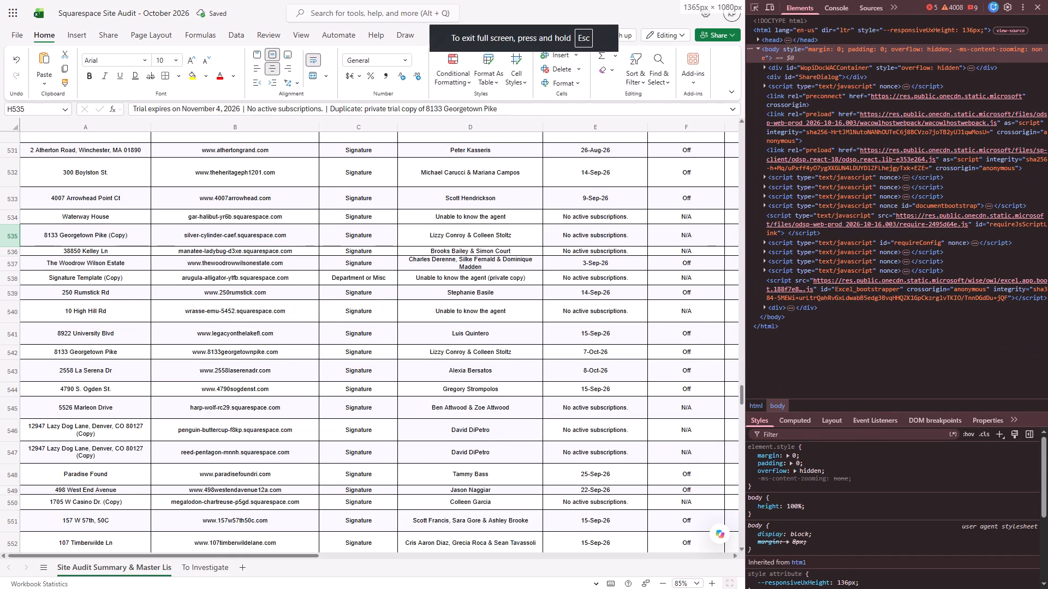
key(F11)
key(F12)
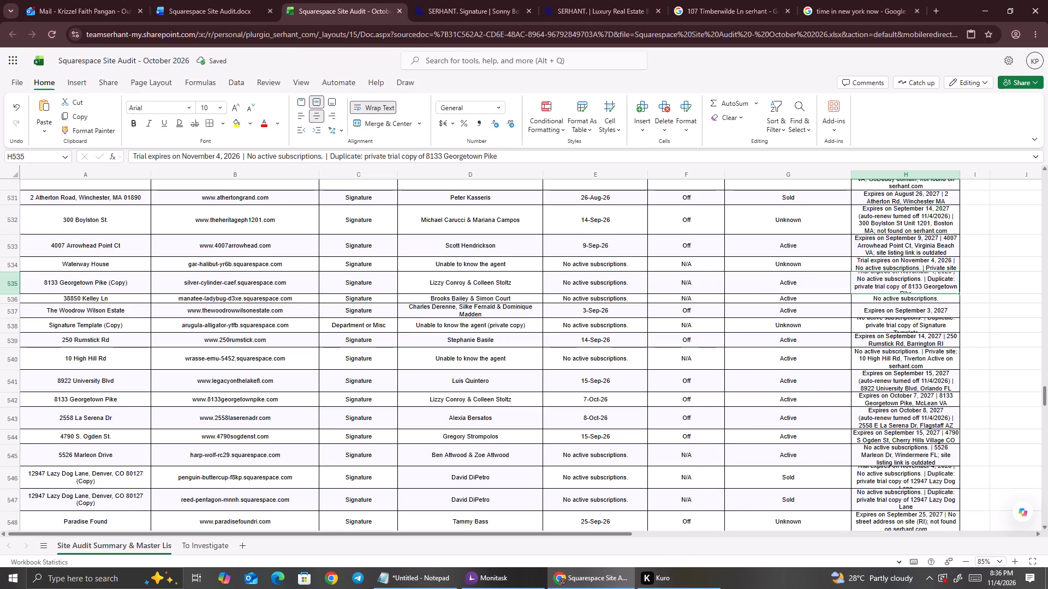
click(245, 153)
drag(247, 158, 241, 158)
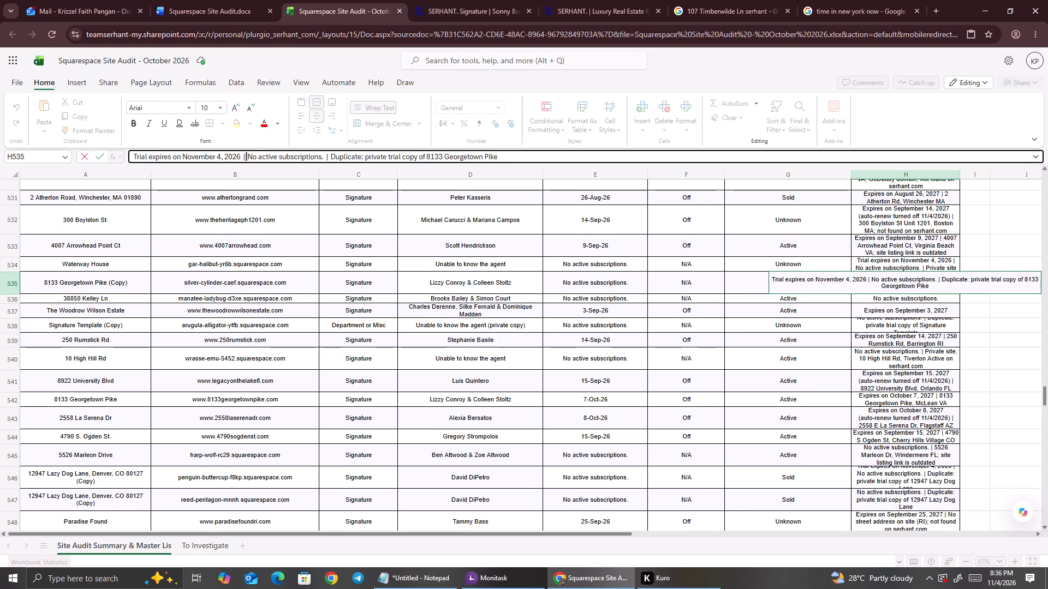
drag(241, 158, 0, 170)
key(BackSpace)
click(550, 422)
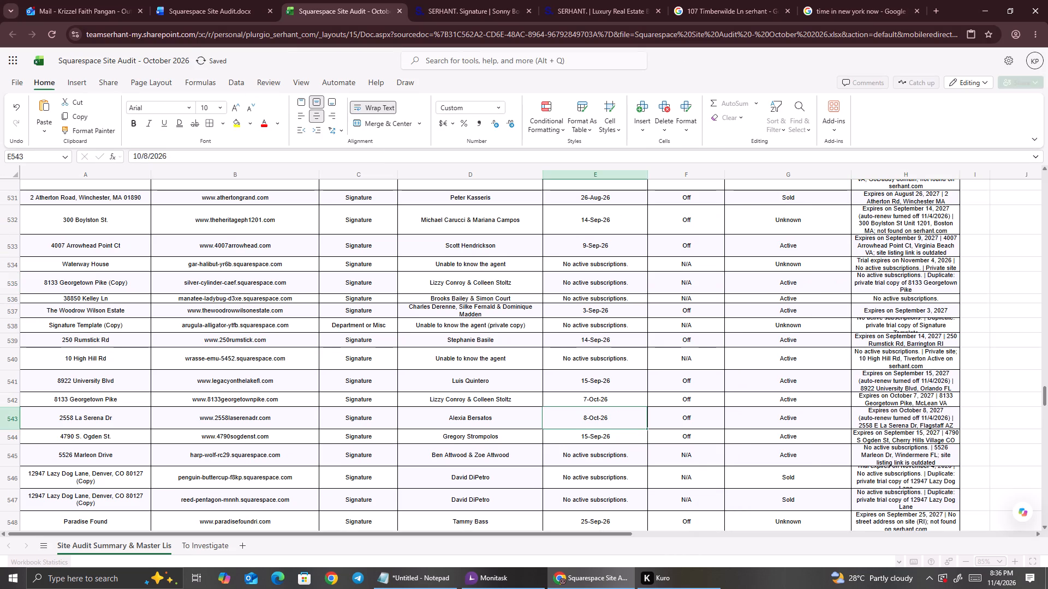
Copy the site name Waterway House from A534 and search the Squarespace dashboard for it.
click(498, 266)
click(86, 265)
key(ctrl+c)
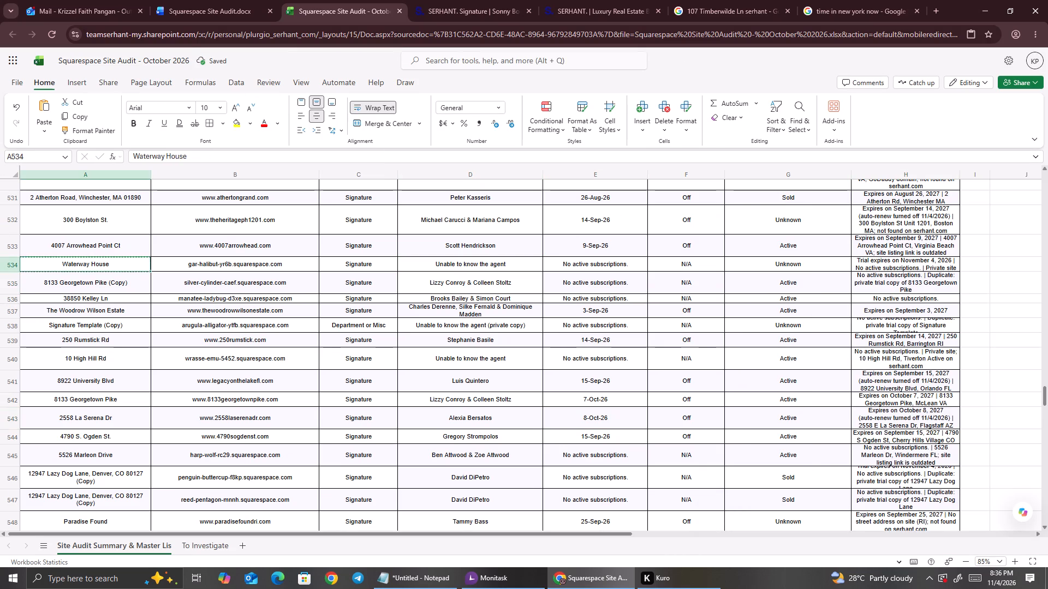
key(ctrl+c)
click(902, 257)
click(902, 284)
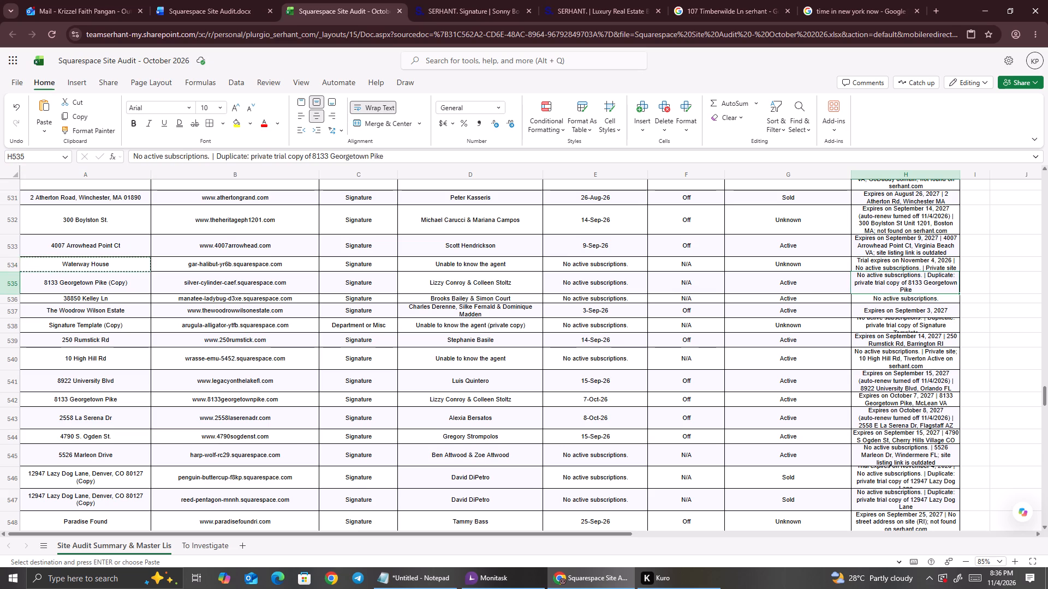
click(428, 0)
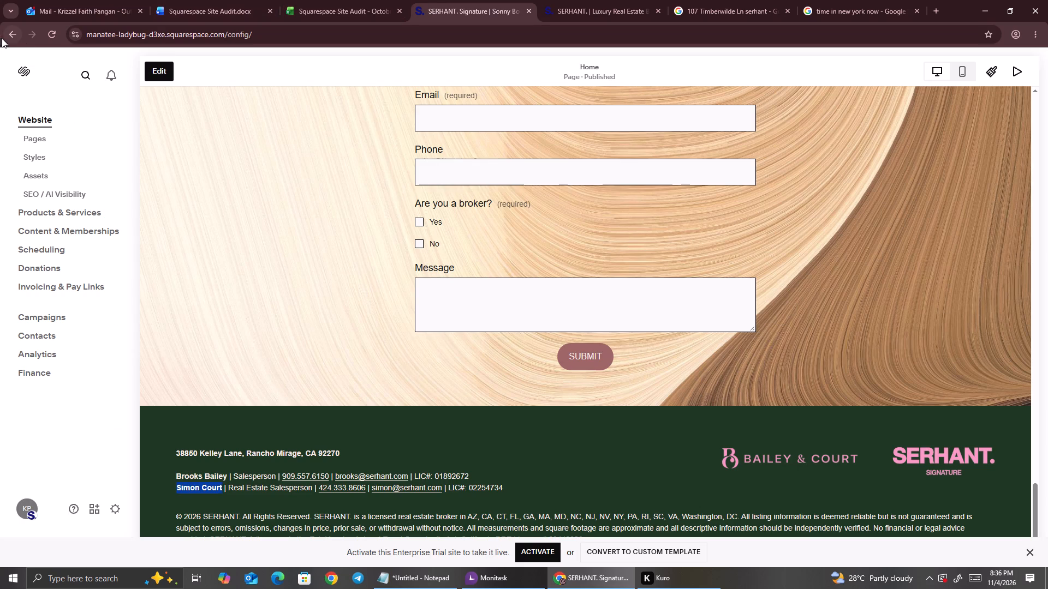
click(12, 31)
click(790, 245)
click(809, 244)
key(ctrl+a)
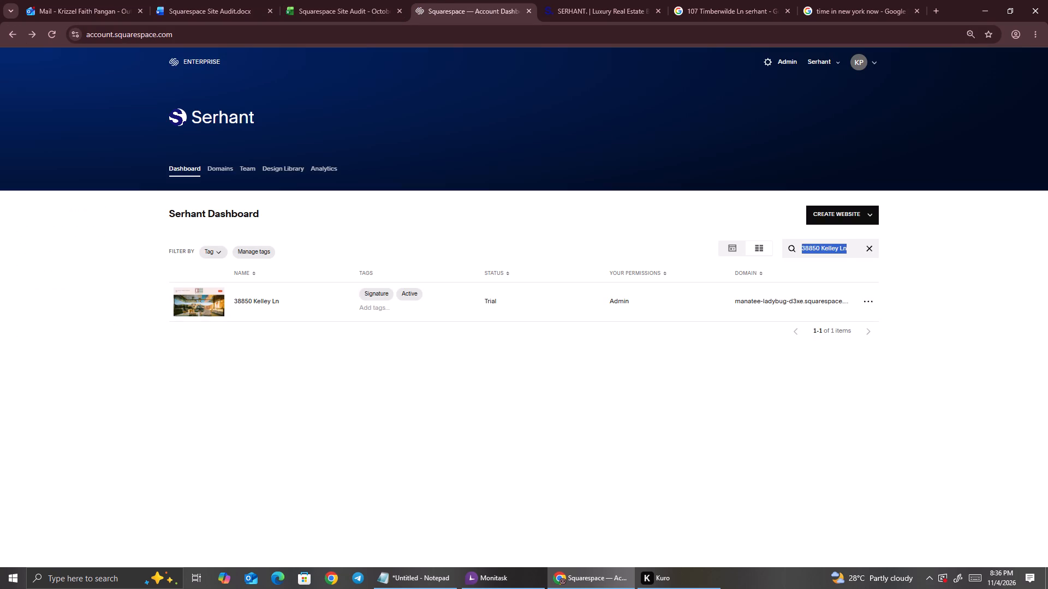
key(ctrl+v)
key(Return)
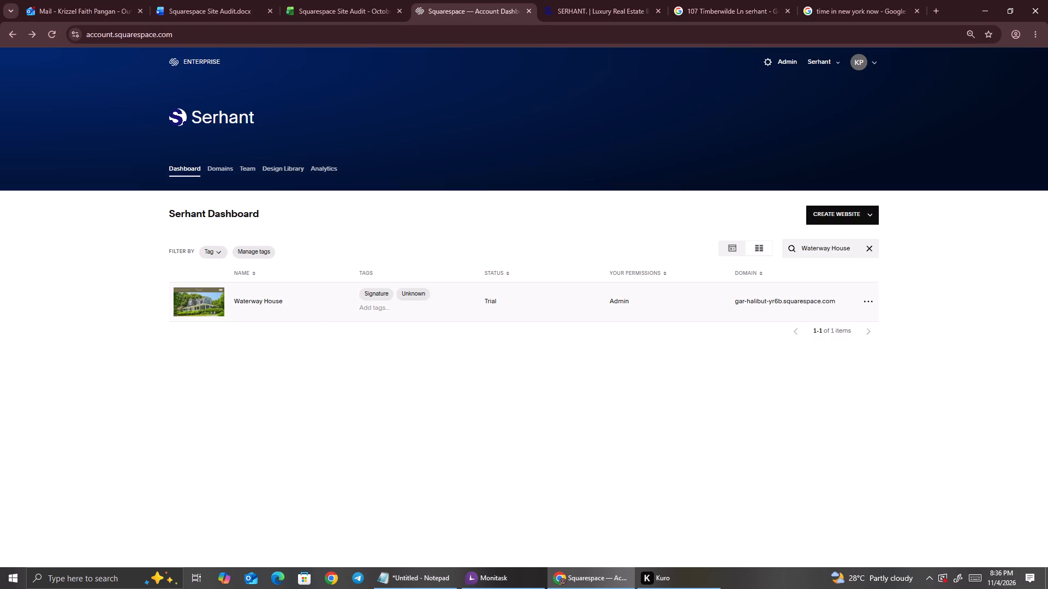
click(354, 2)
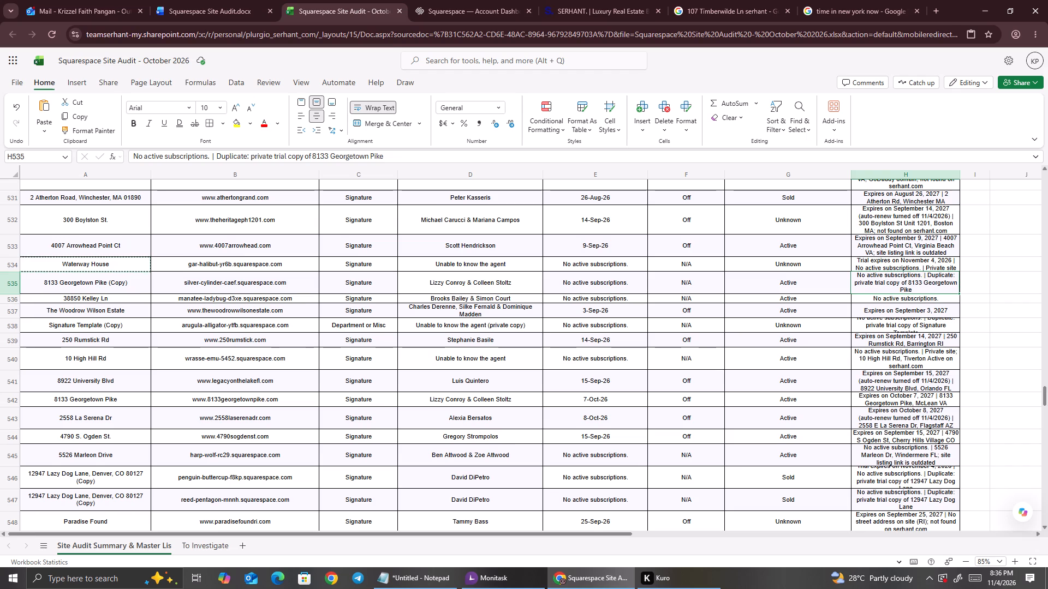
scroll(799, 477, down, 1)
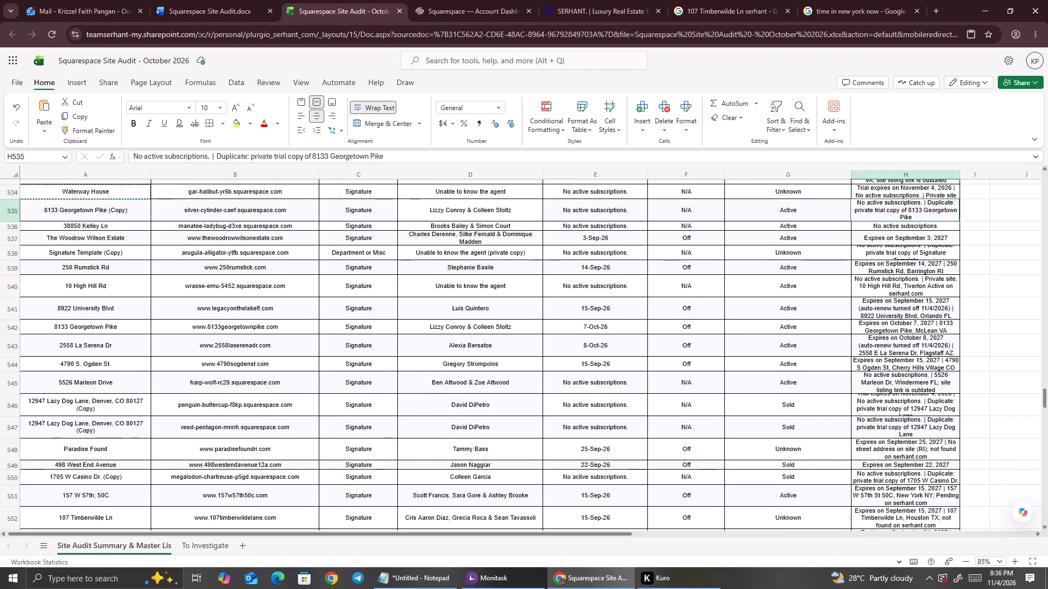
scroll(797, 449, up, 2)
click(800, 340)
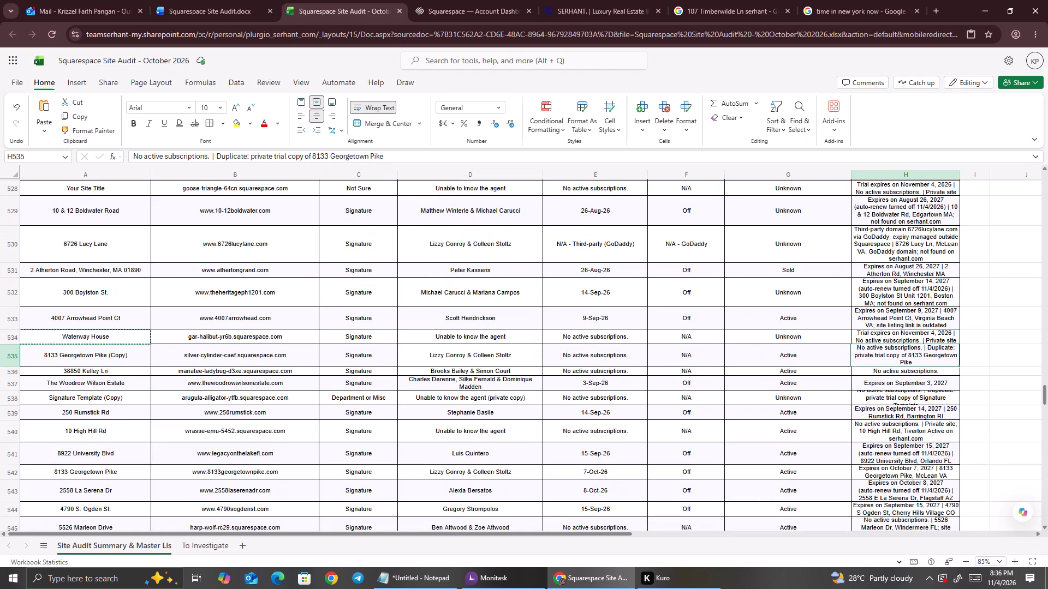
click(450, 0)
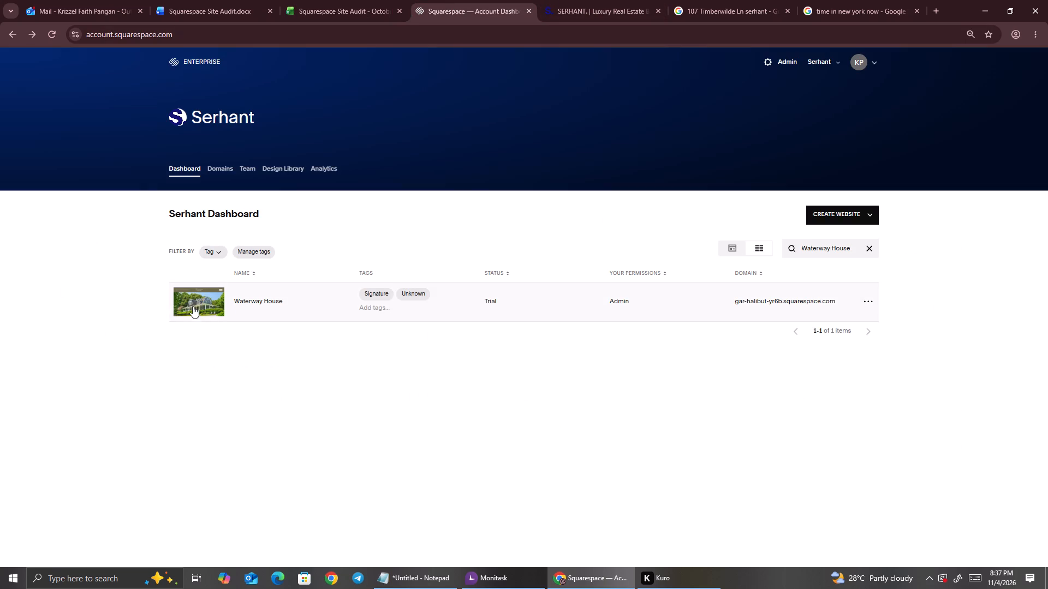
Open the Waterway House site from the dashboard and examine its home page down to the agent profiles.
drag(192, 306, 198, 305)
click(206, 301)
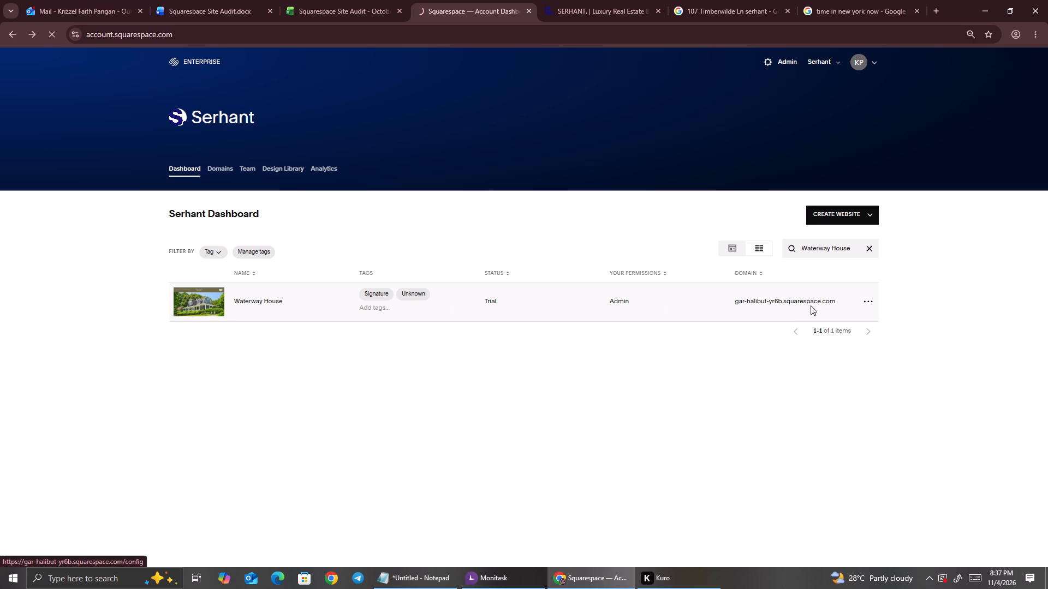
scroll(606, 375, down, 4)
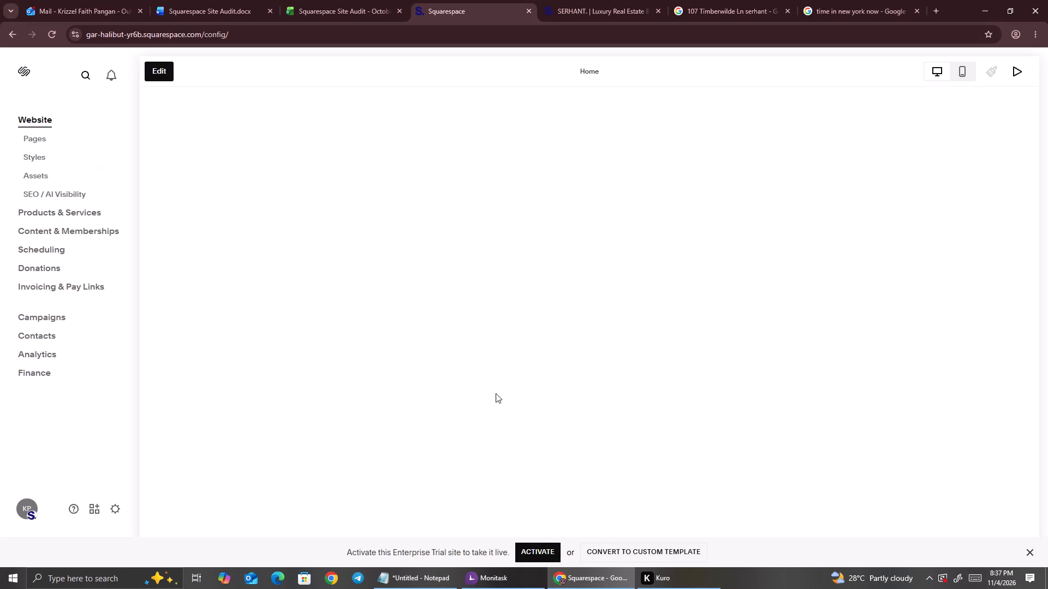
scroll(372, 415, down, 4)
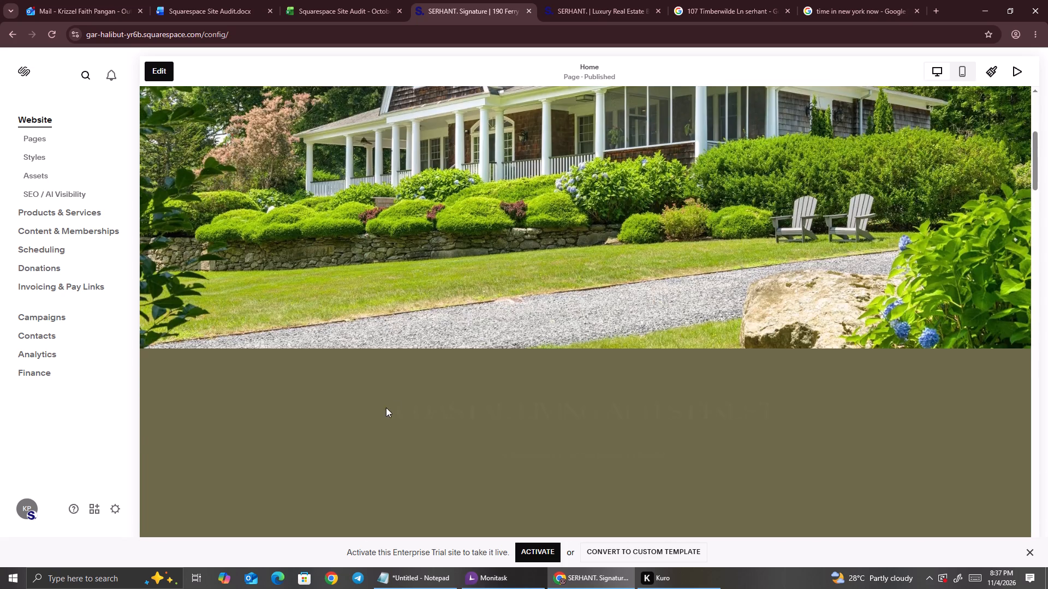
scroll(417, 402, down, 20)
scroll(417, 402, down, 7)
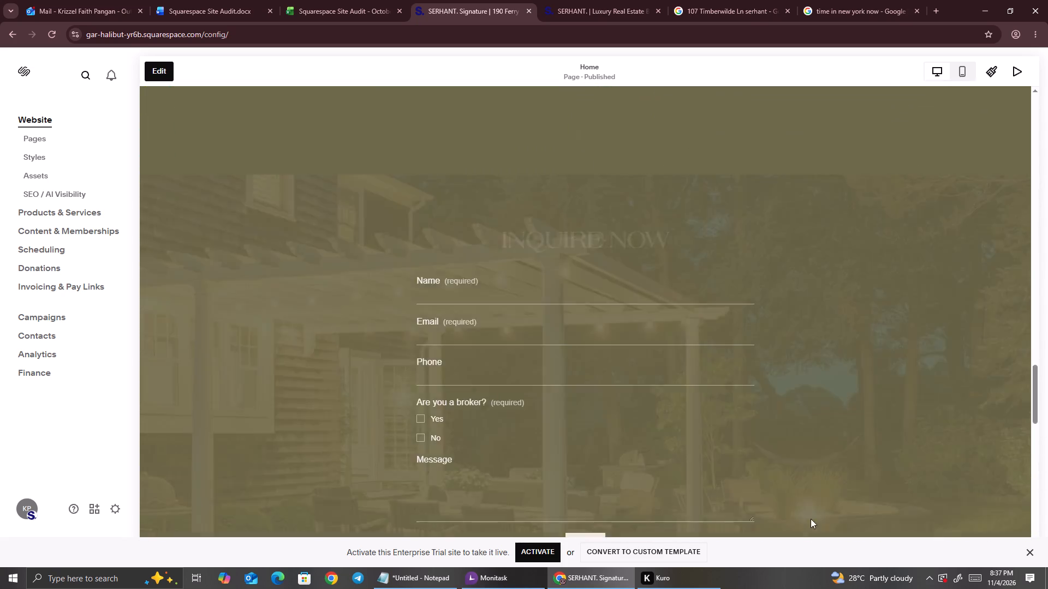
scroll(811, 519, down, 5)
scroll(679, 314, down, 5)
scroll(662, 357, down, 6)
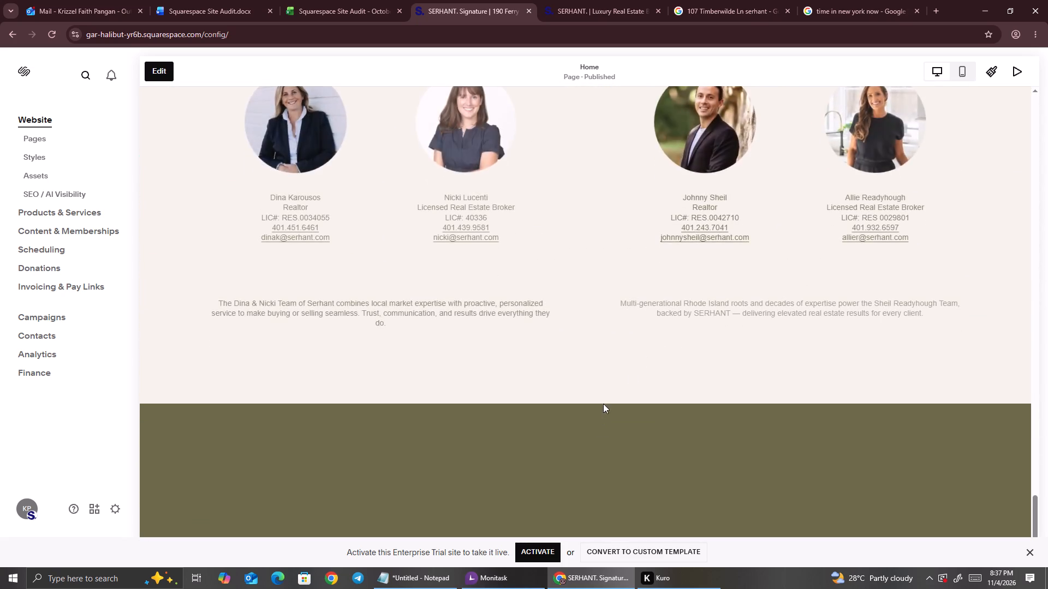
scroll(598, 393, up, 2)
Copy the names of the first two Waterway House agents from the site into Notepad, separated by commas.
drag(259, 344, 344, 347)
key(ctrl+c)
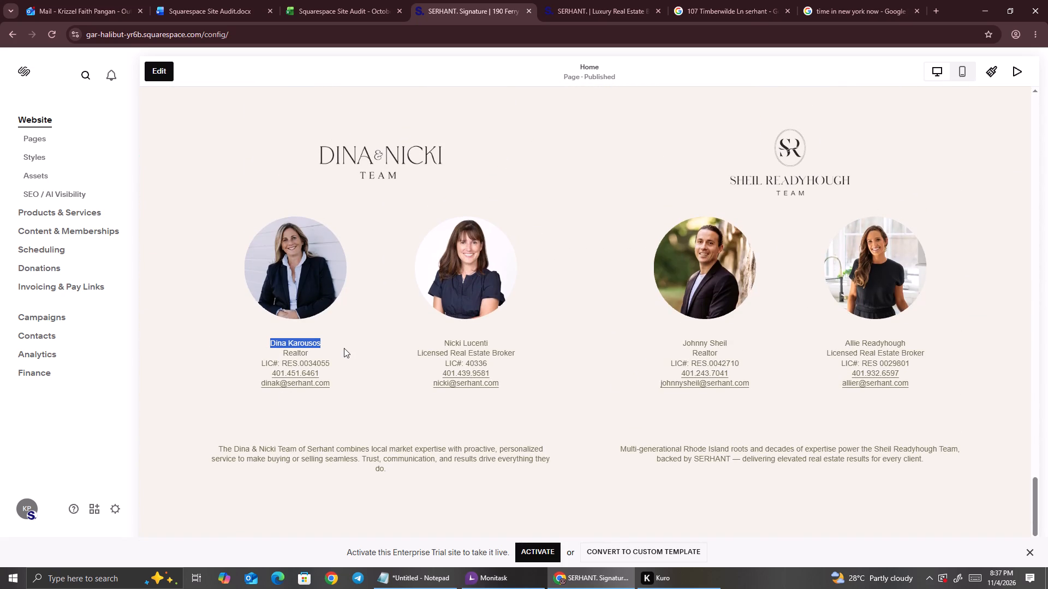
key(alt+Tab)
key(ctrl+v)
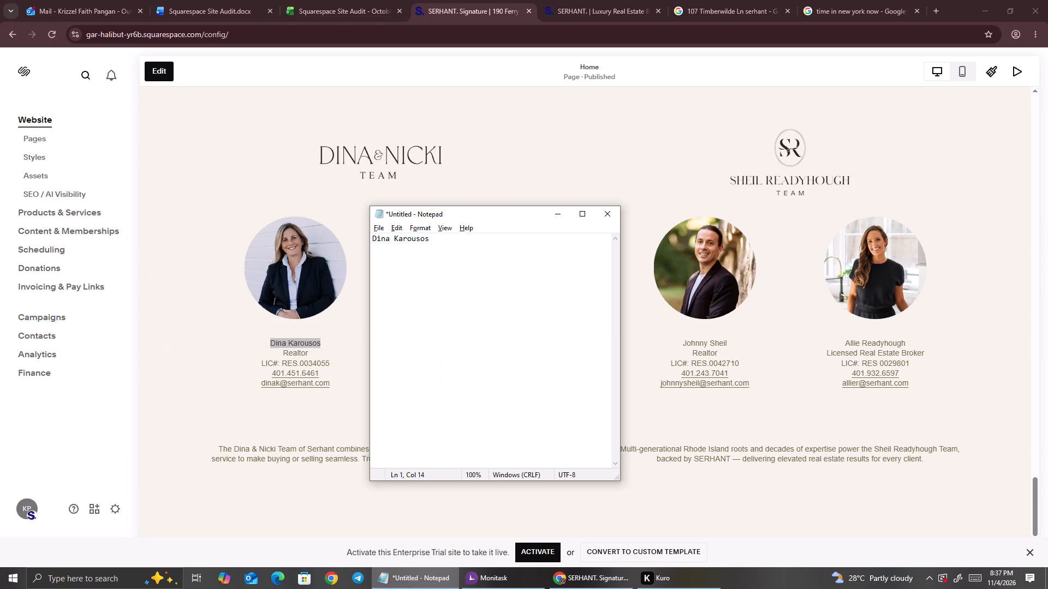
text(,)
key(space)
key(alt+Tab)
drag(443, 344, 510, 341)
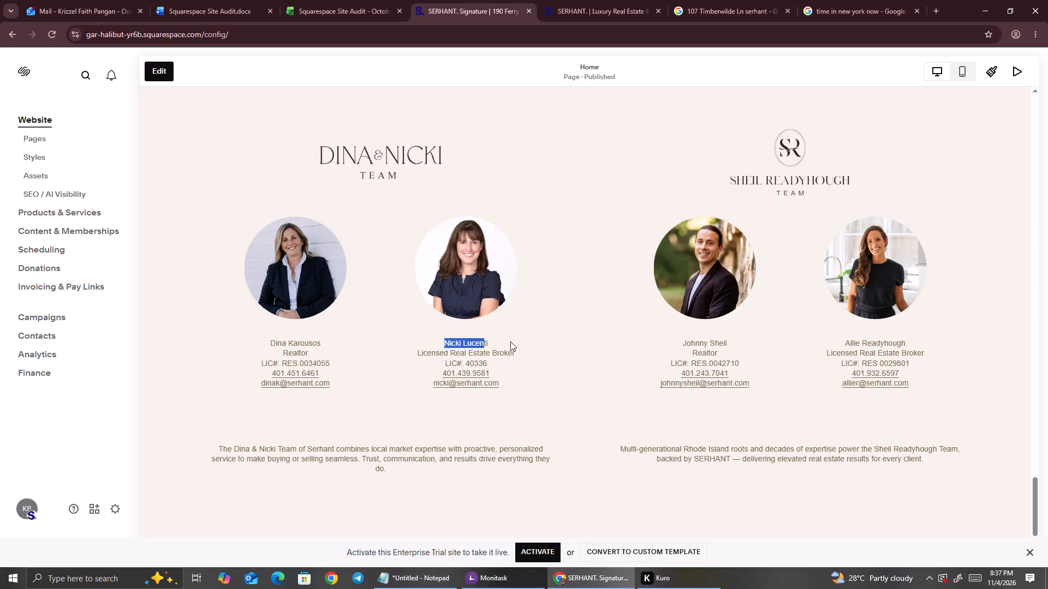
key(ctrl+c)
key(alt+Tab)
key(ctrl+v)
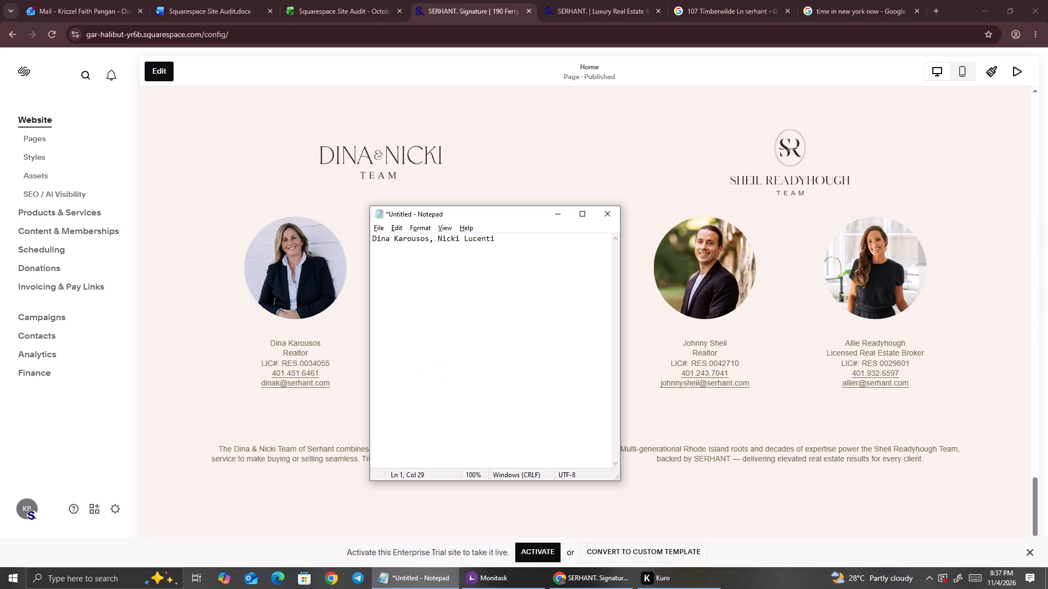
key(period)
key(BackSpace)
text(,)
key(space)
Append the names of the other two Waterway House agents to the comma-separated list in Notepad.
drag(670, 344, 748, 344)
key(ctrl+c)
key(alt+Tab)
key(ctrl+v)
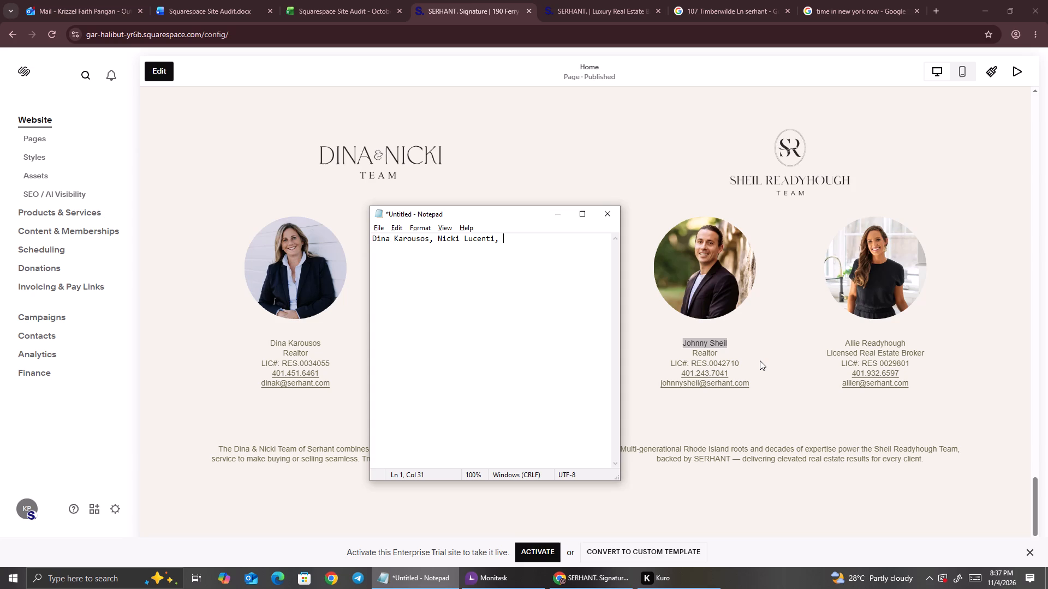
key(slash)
key(BackSpace)
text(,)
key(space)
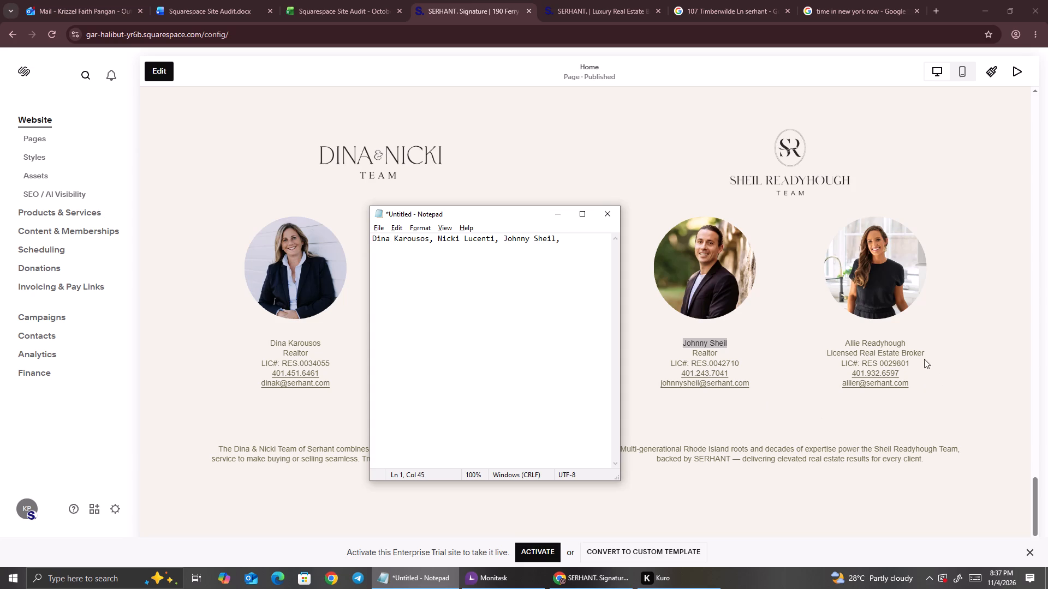
drag(839, 342, 932, 340)
key(ctrl+c)
key(alt+Tab)
key(ctrl+v)
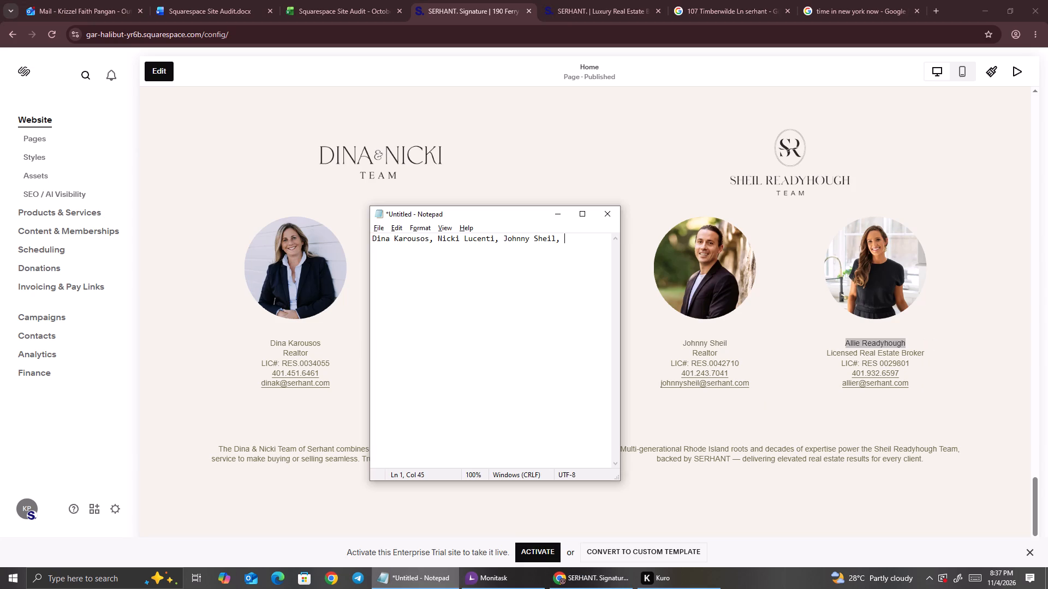
Reopen the Waterway House site from the Squarespace dashboard and copy only the street address from its footer.
click(10, 34)
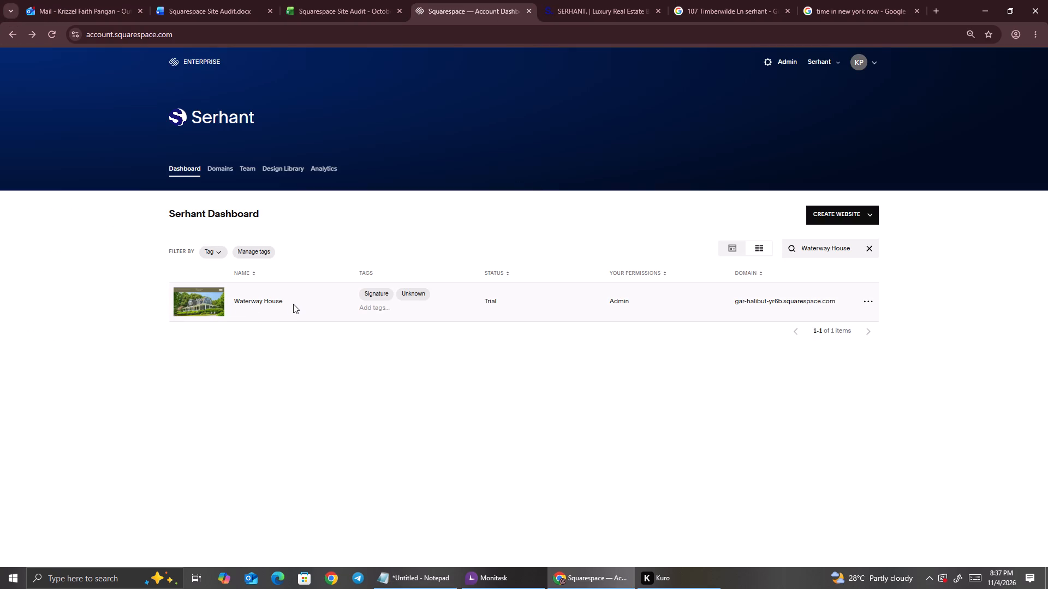
click(203, 306)
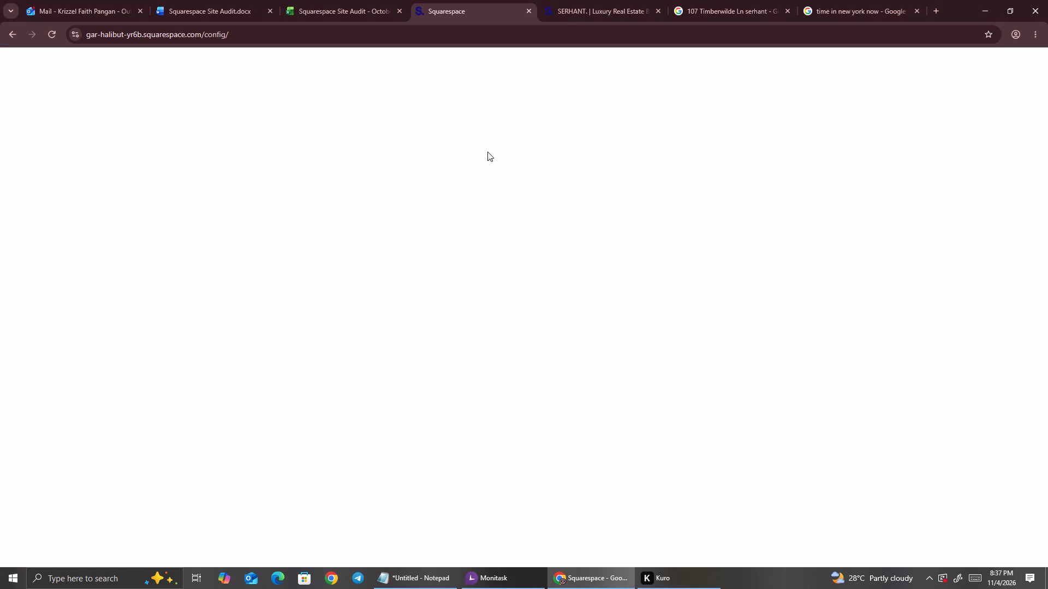
scroll(354, 290, down, 3)
scroll(749, 223, down, 8)
scroll(896, 266, down, 8)
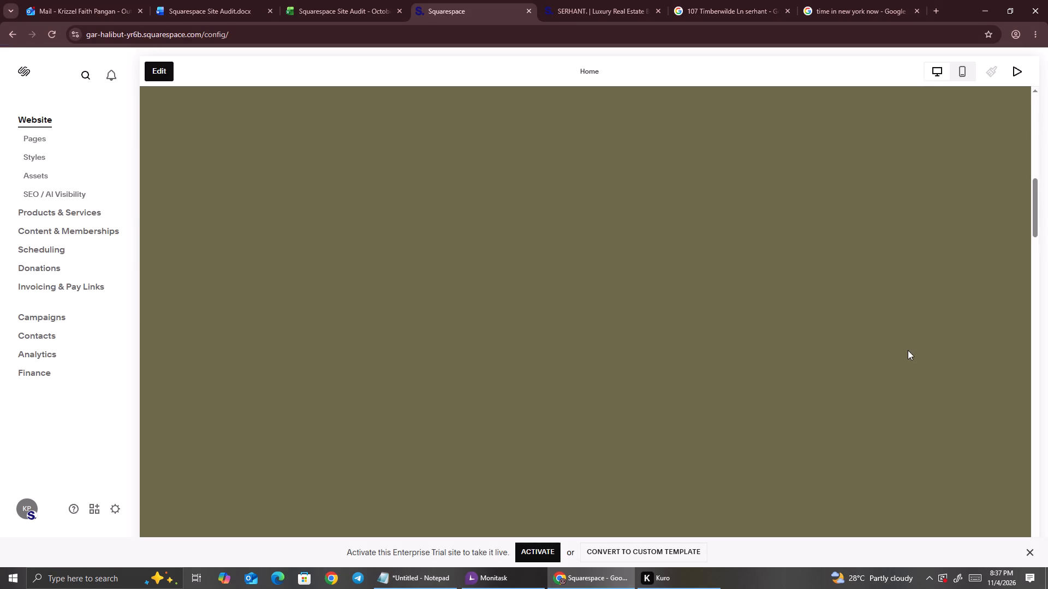
scroll(908, 350, down, 20)
scroll(908, 350, down, 12)
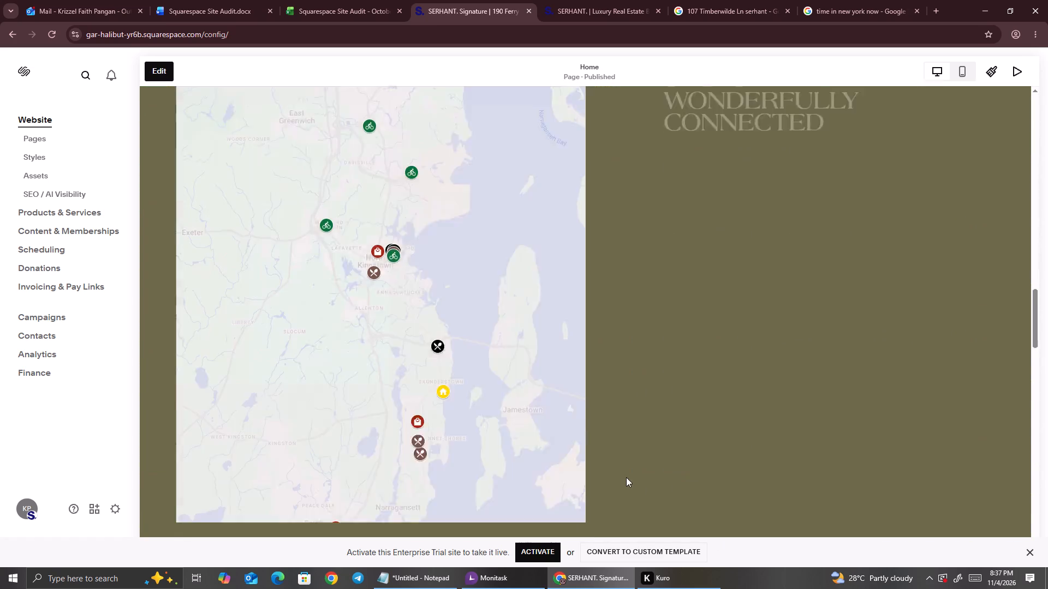
scroll(626, 477, down, 20)
scroll(626, 477, down, 4)
scroll(497, 430, down, 3)
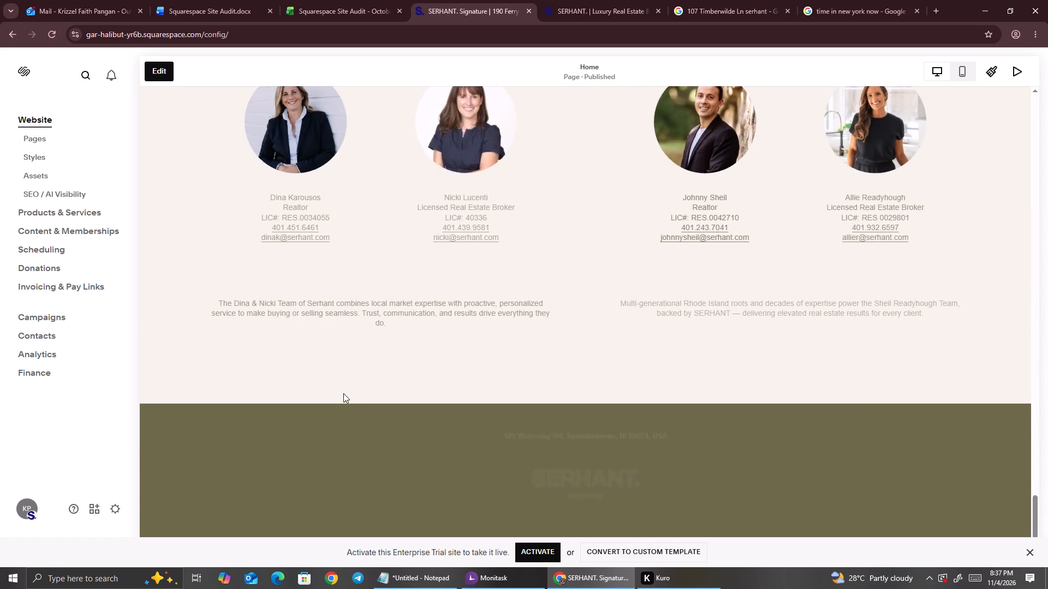
drag(490, 438, 687, 436)
key(ctrl+c)
click(479, 444)
drag(483, 435, 563, 435)
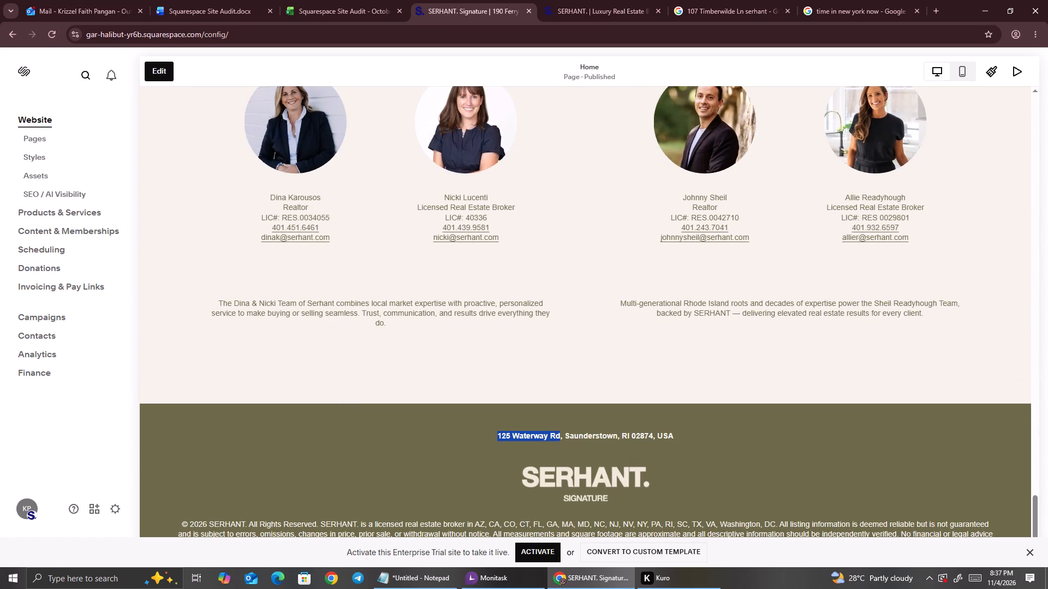
drag(563, 435, 561, 435)
key(ctrl+c)
Search serhant.com for the copied Waterway House street address and review the suggested places.
click(609, 0)
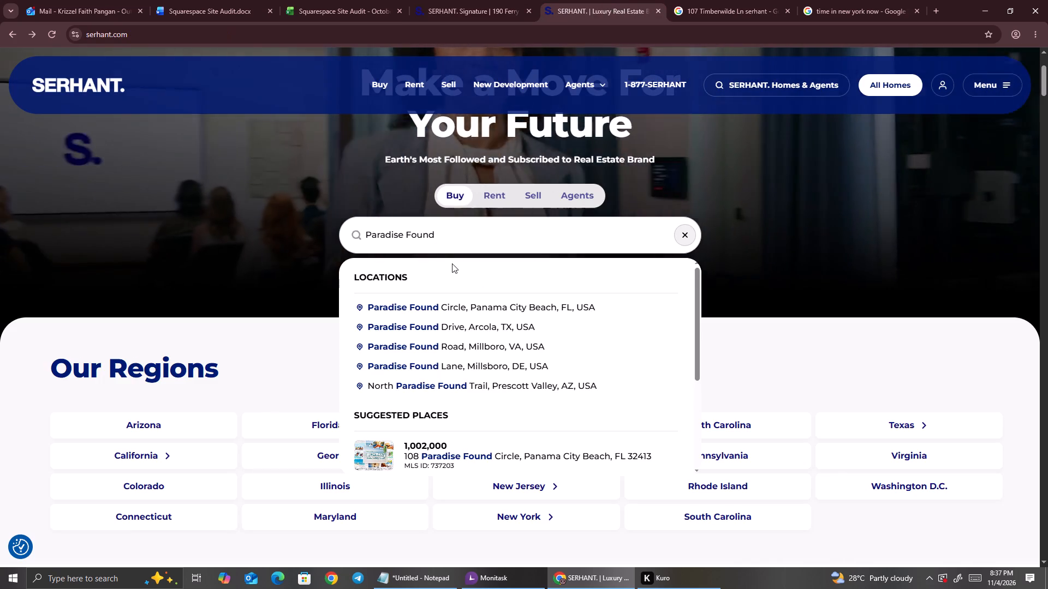
key(ctrl+a)
key(ctrl+v)
key(Return)
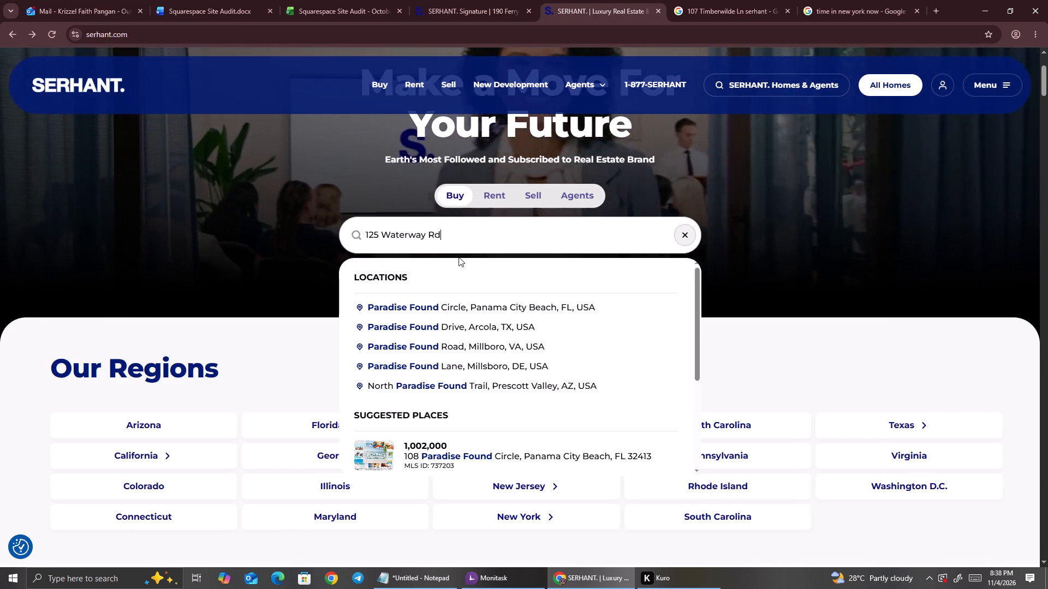
key(BackSpace)
key(Return)
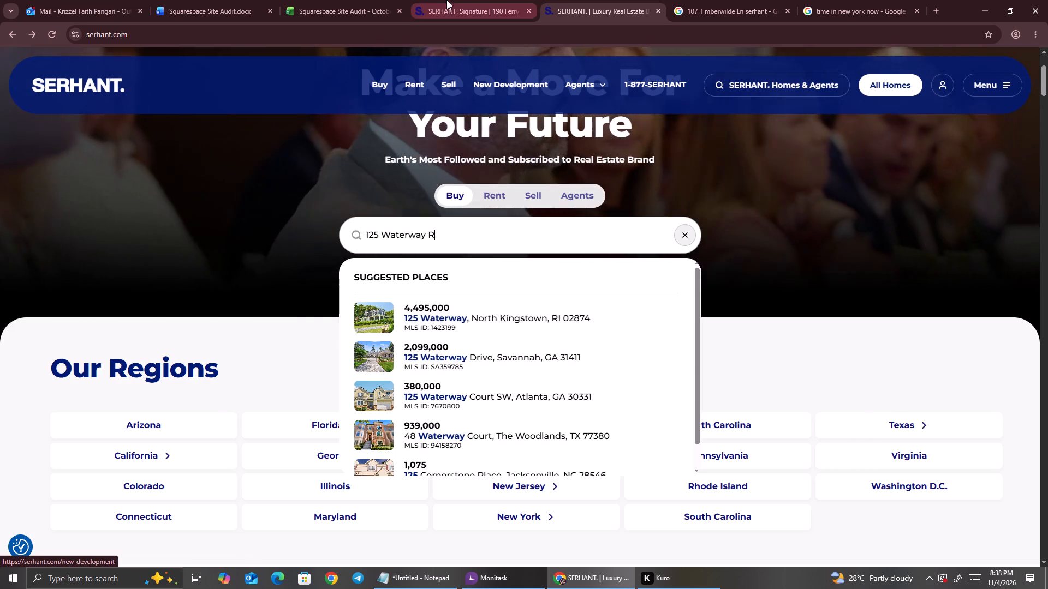
click(456, 0)
click(602, 3)
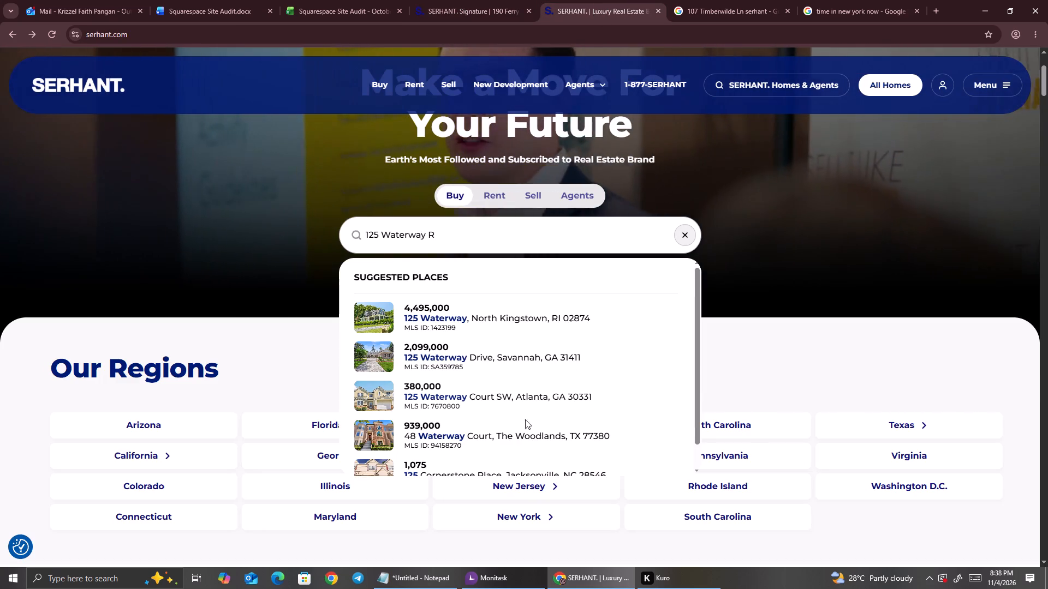
scroll(522, 422, down, 2)
scroll(522, 419, up, 2)
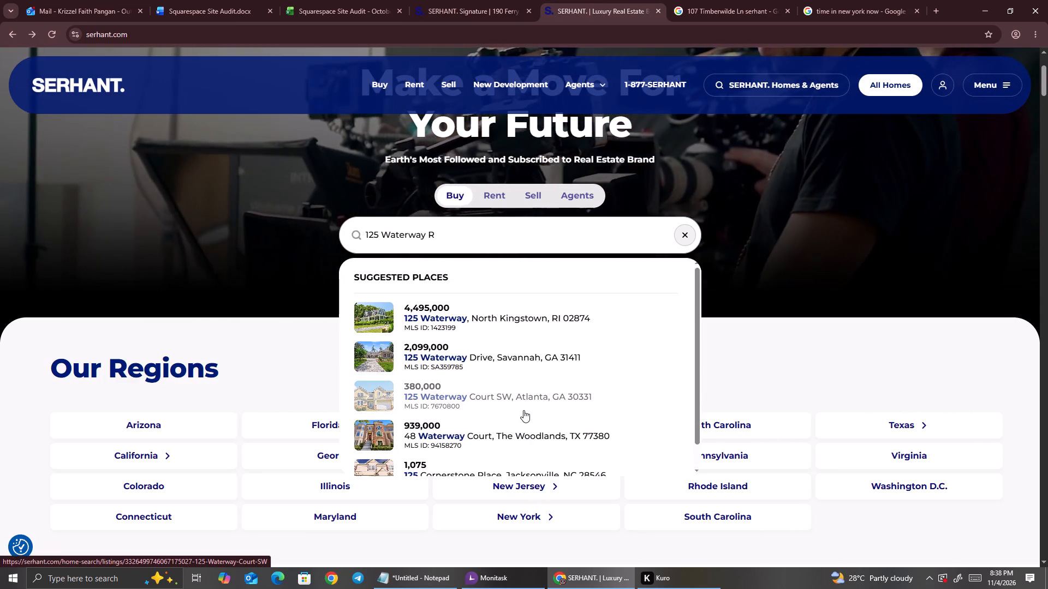
Search Google for the copied street address plus "serhant" and open the Waterway House listing on serhant.com.
click(705, 0)
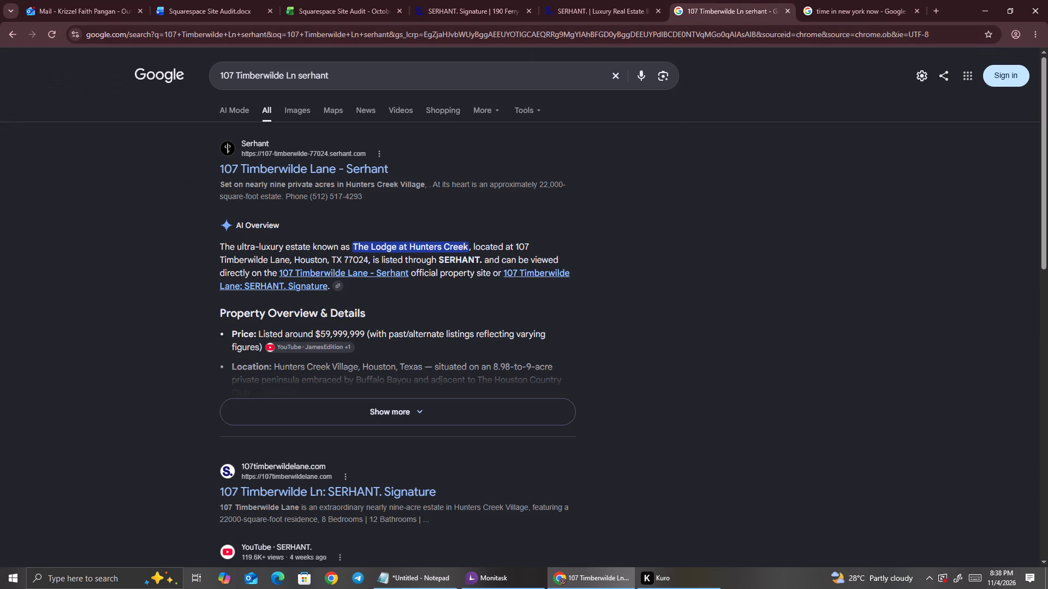
click(407, 79)
key(ctrl+a)
key(ctrl+v)
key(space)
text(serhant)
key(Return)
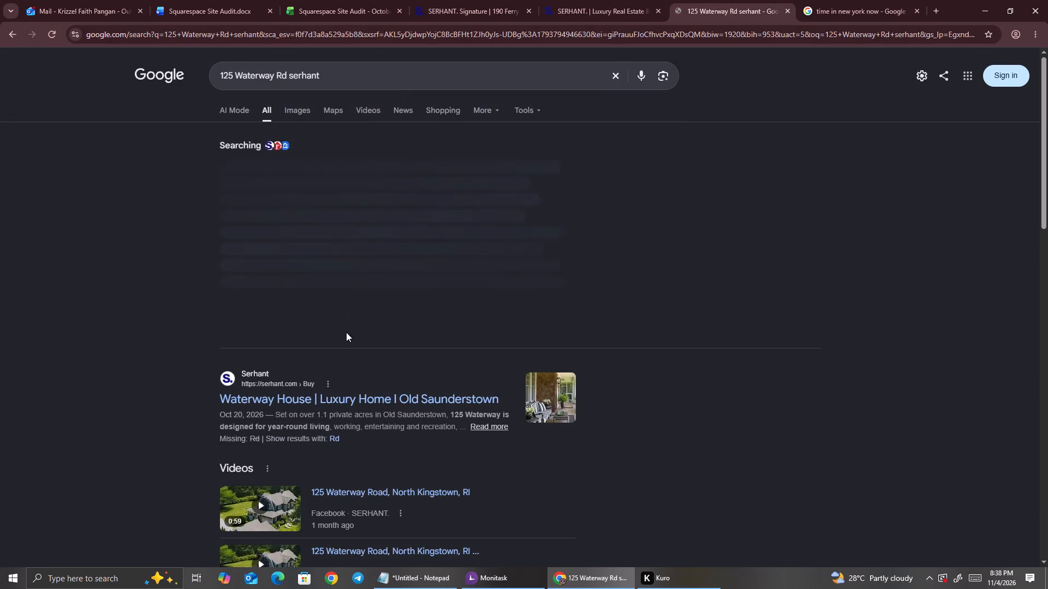
click(374, 401)
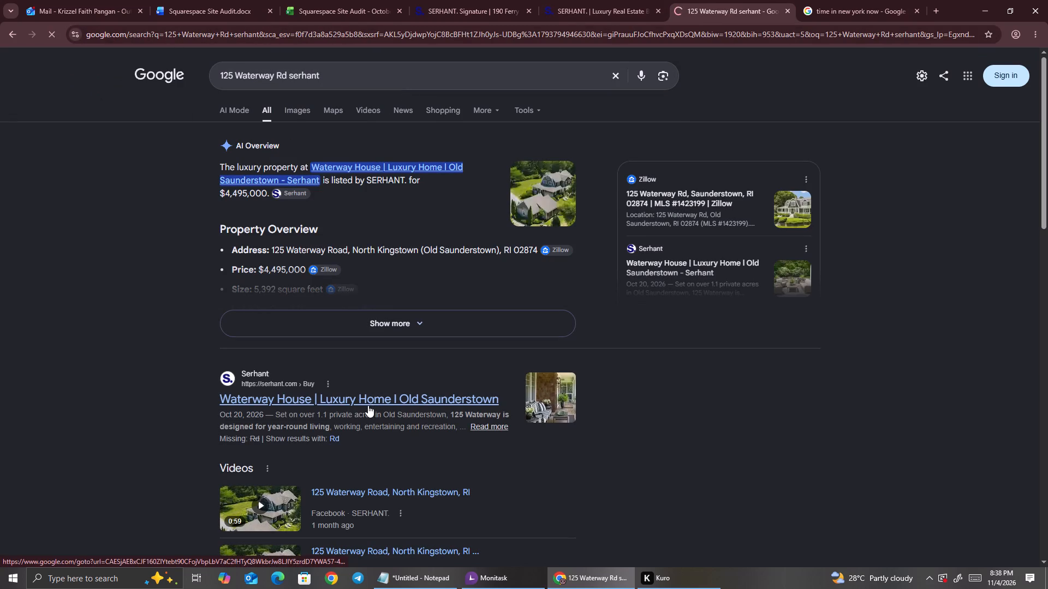
click(366, 404)
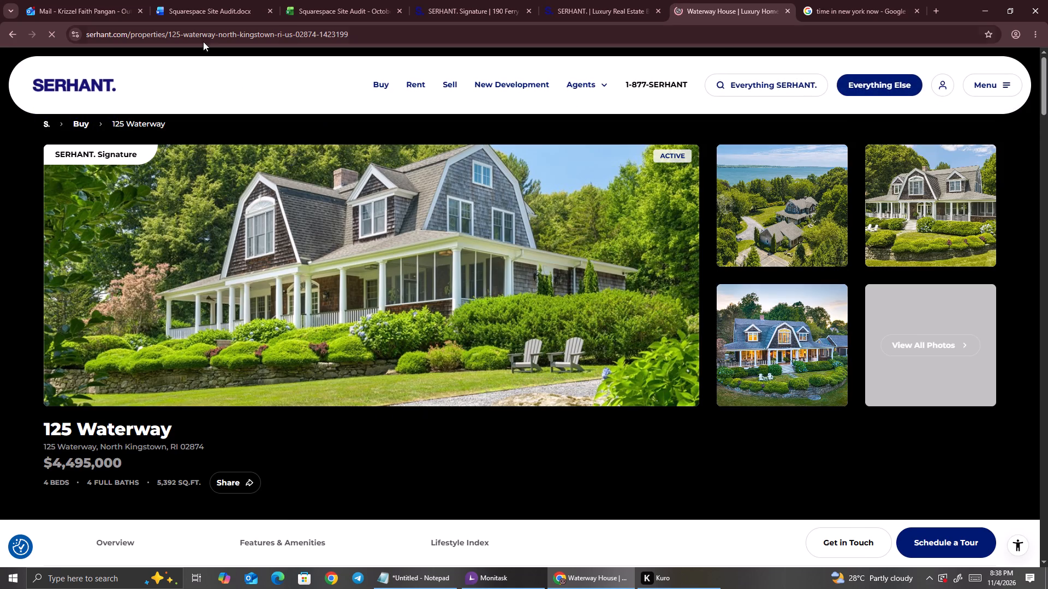
In the site audit workbook, copy the Active status from G533 into the Waterway House status cell G534.
click(194, 0)
click(340, 0)
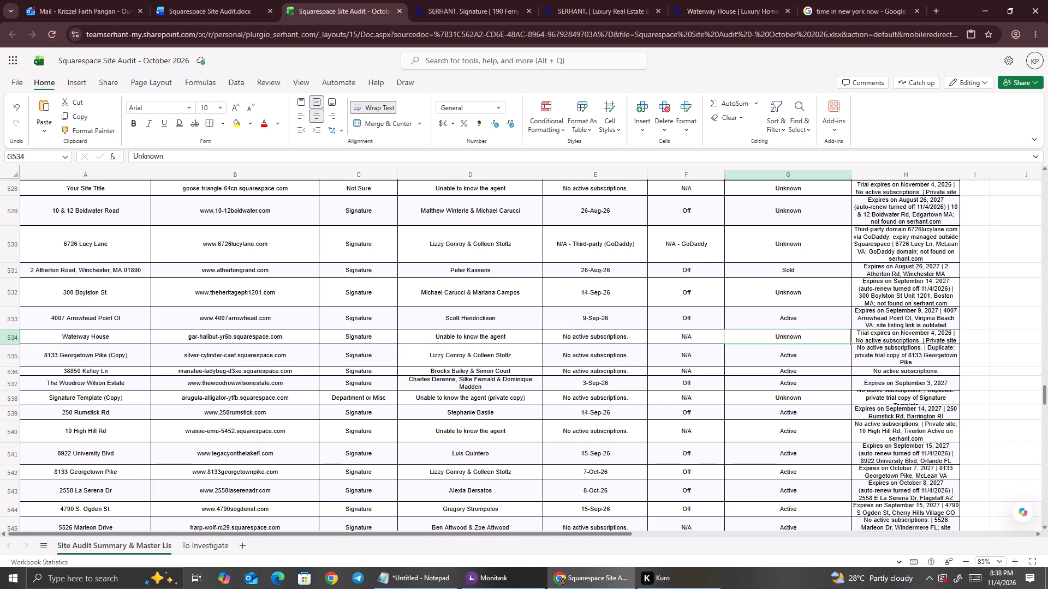
click(798, 322)
key(ctrl+c)
click(794, 339)
key(ctrl+v)
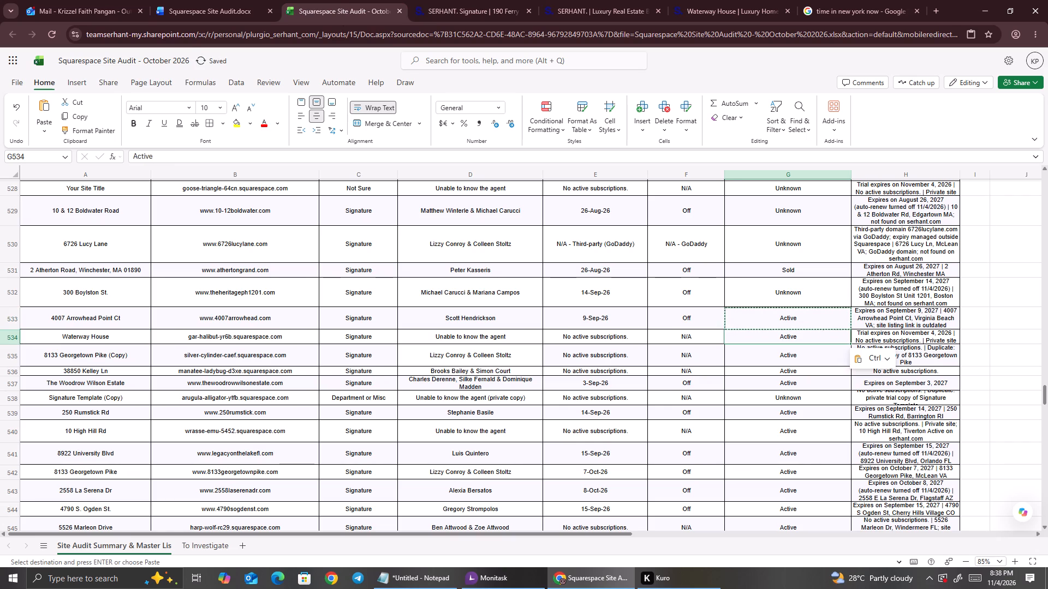
Replace the agent entry for Waterway House in D534 with the four agent names collected in Notepad.
click(474, 336)
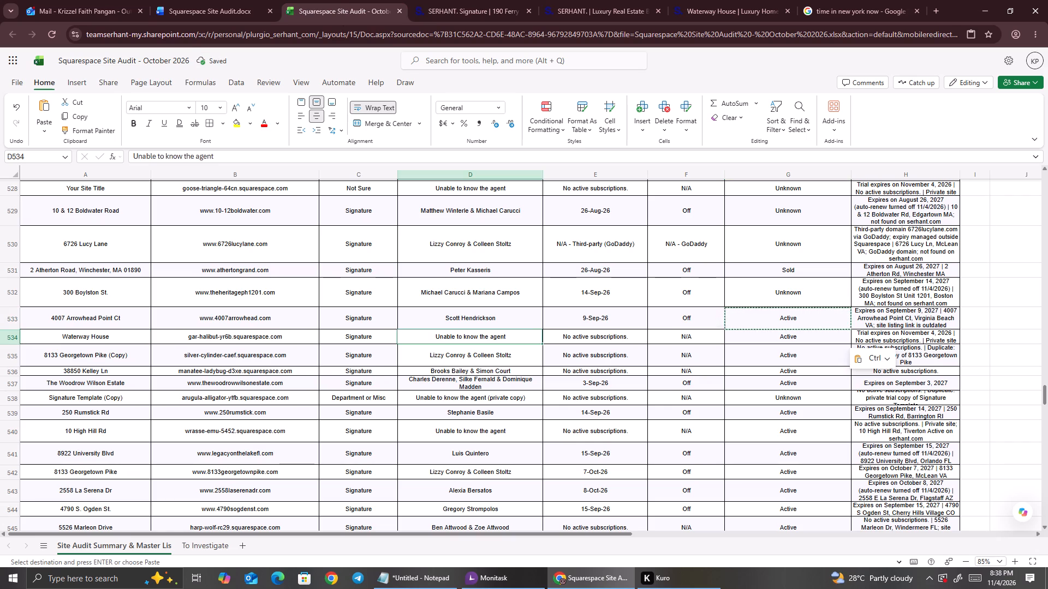
key(alt+Tab)
key(ctrl+a)
key(ctrl+c)
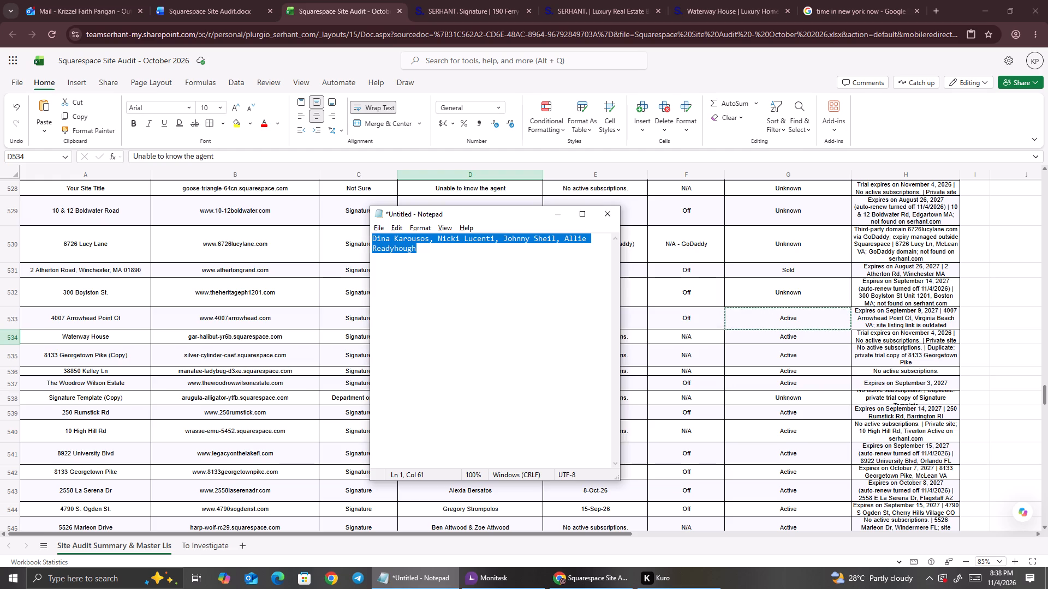
key(alt+Tab)
click(491, 346)
click(499, 339)
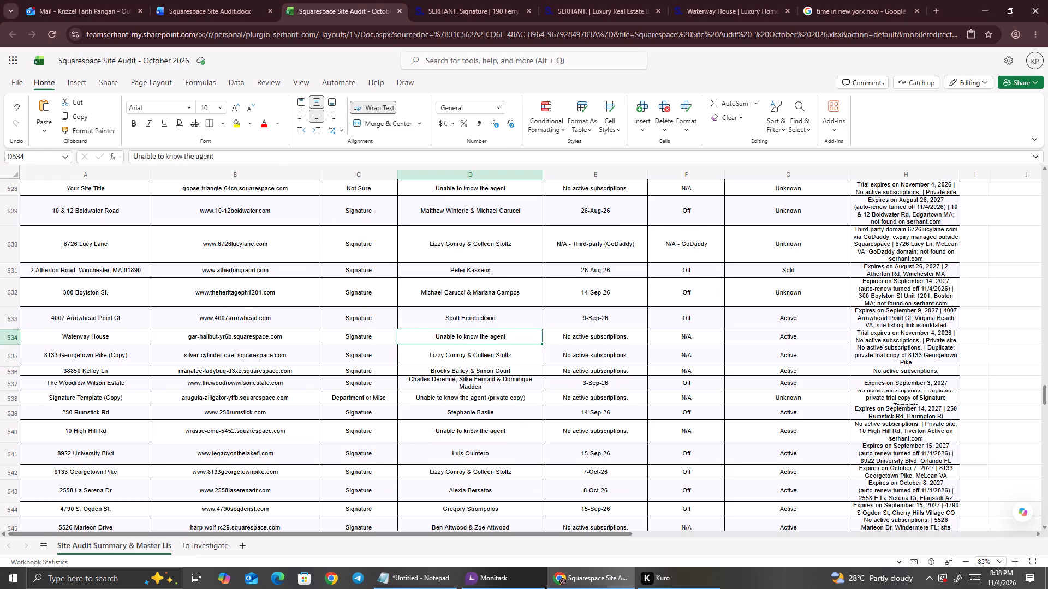
key(ctrl+v)
On the Squarespace dashboard, replace the Unknown tag on the Waterway House site with the Active tag.
click(472, 0)
click(339, 0)
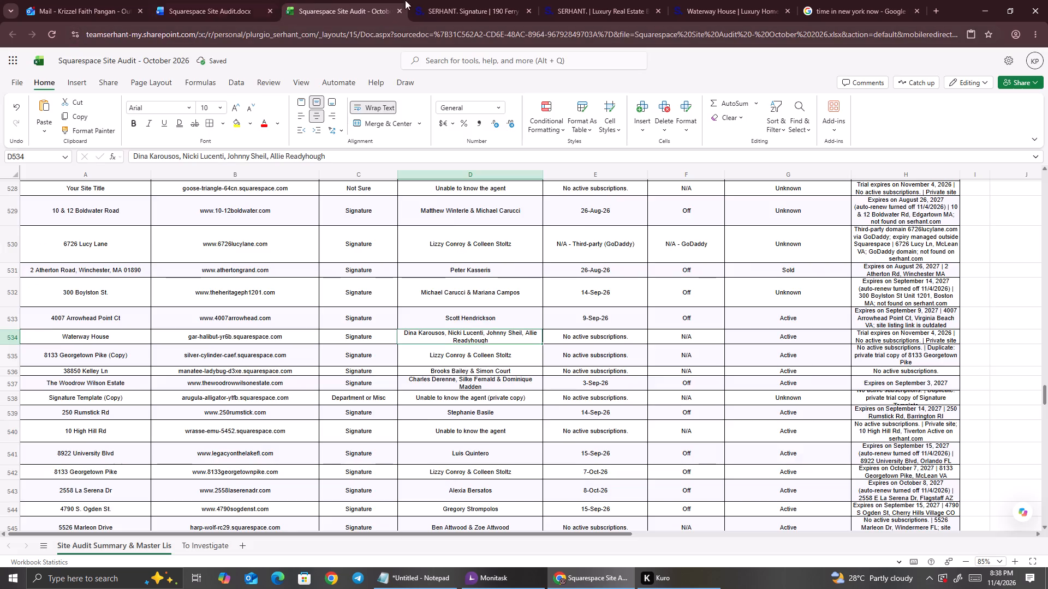
drag(459, 0, 454, 1)
click(16, 35)
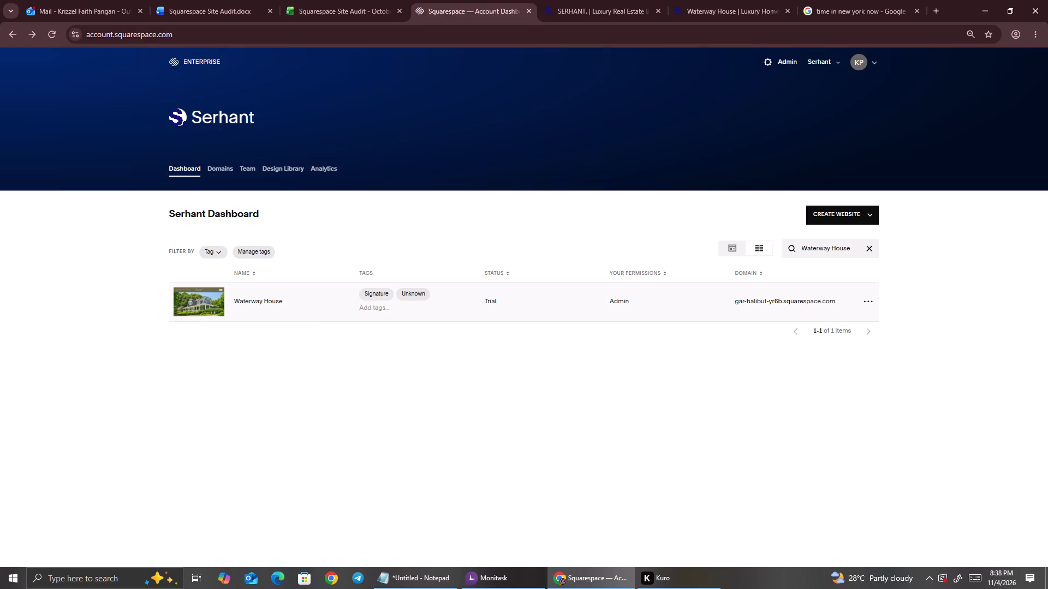
click(426, 294)
click(377, 312)
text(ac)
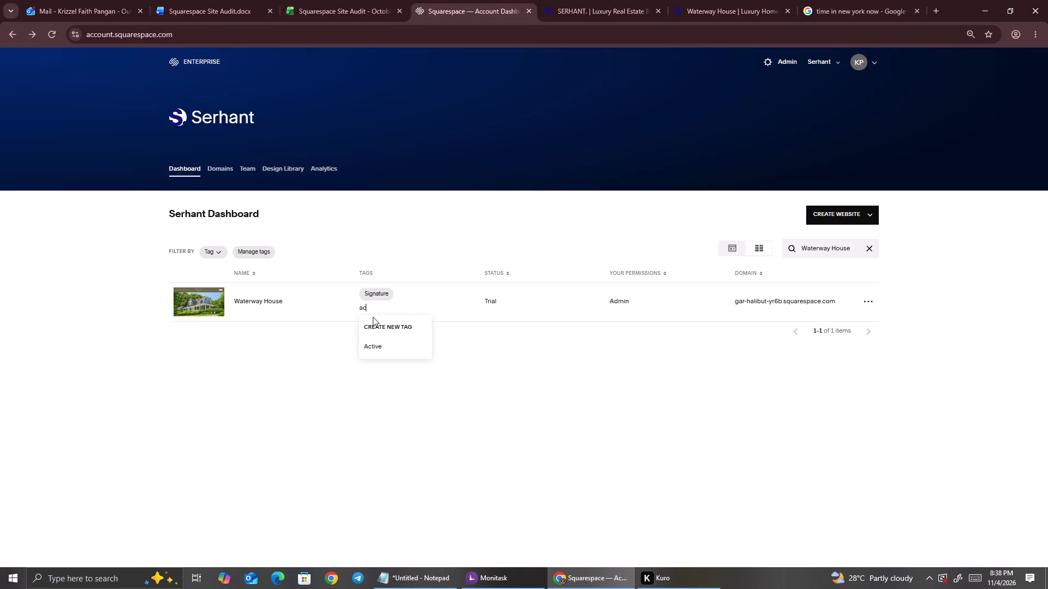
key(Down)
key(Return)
click(438, 380)
Copy the site name 300 Boylston St. from A532 of the site audit workbook and search for it on serhant.com.
click(346, 0)
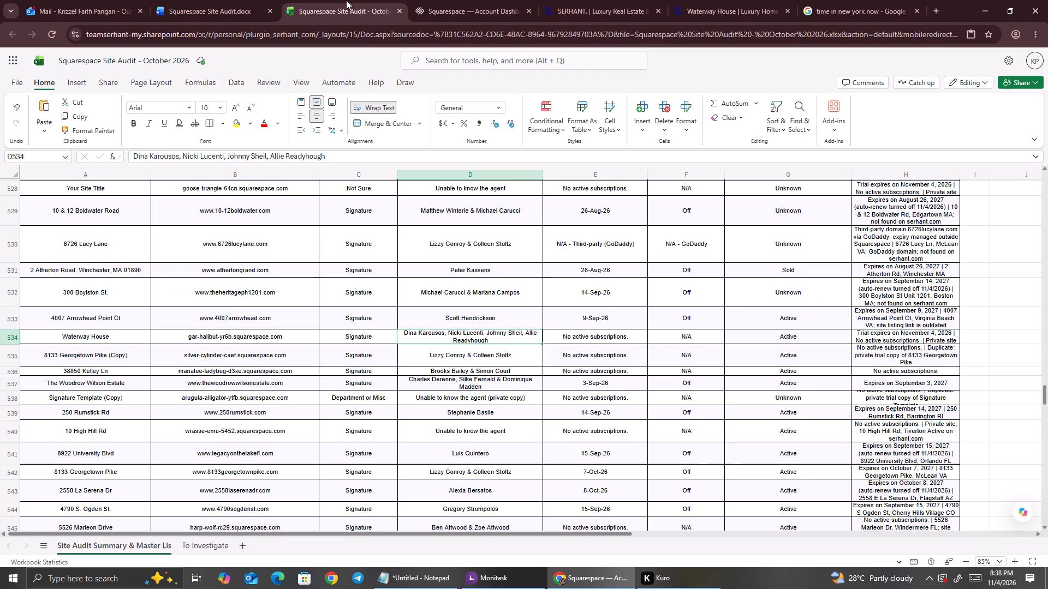
click(493, 374)
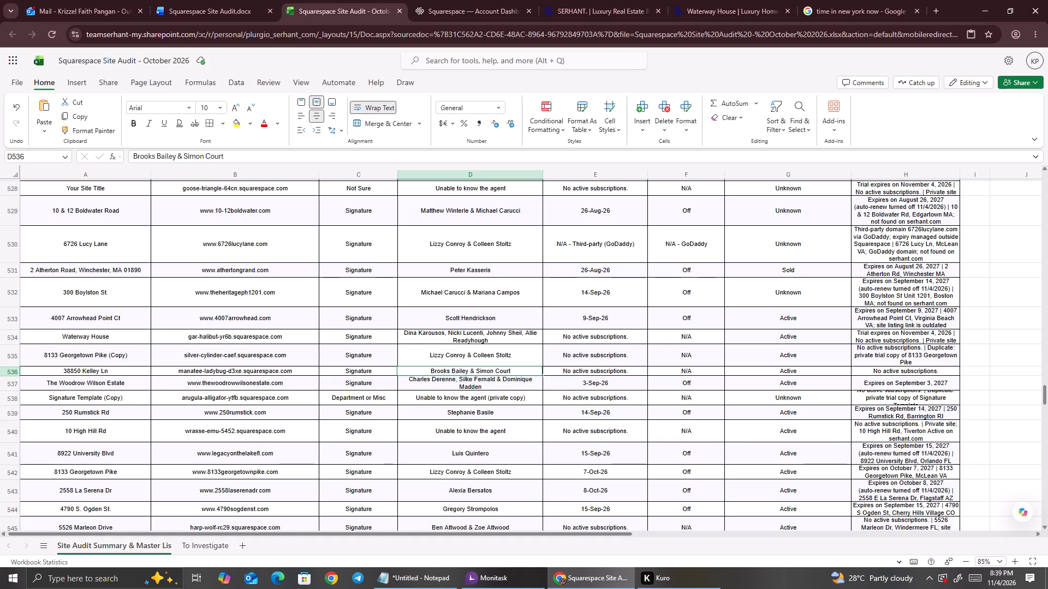
click(792, 297)
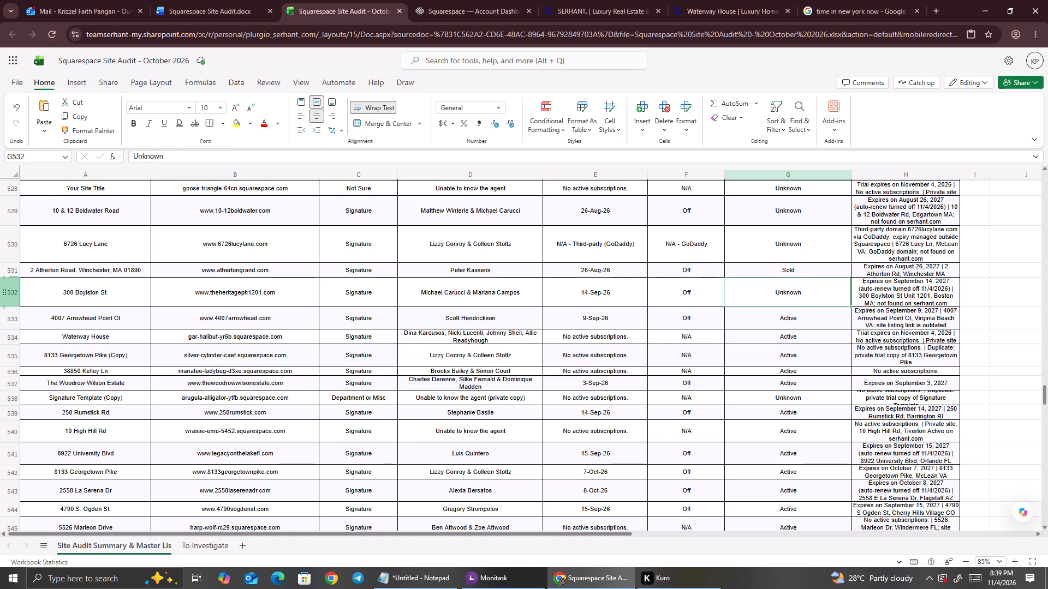
click(69, 292)
key(ctrl+c)
key(ctrl+c)
click(882, 323)
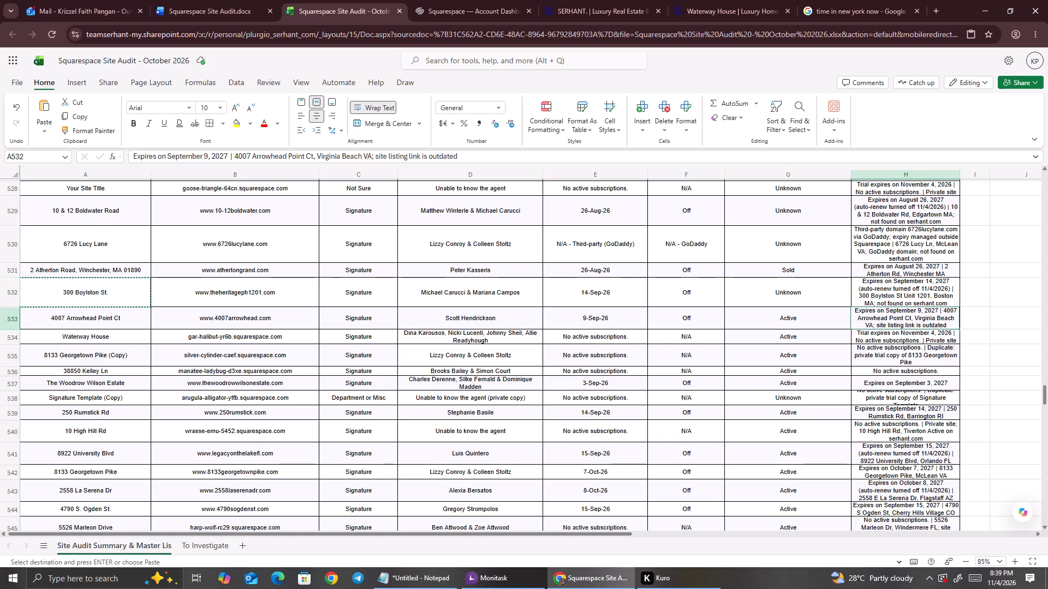
click(104, 291)
key(ctrl+c)
click(478, 0)
click(585, 0)
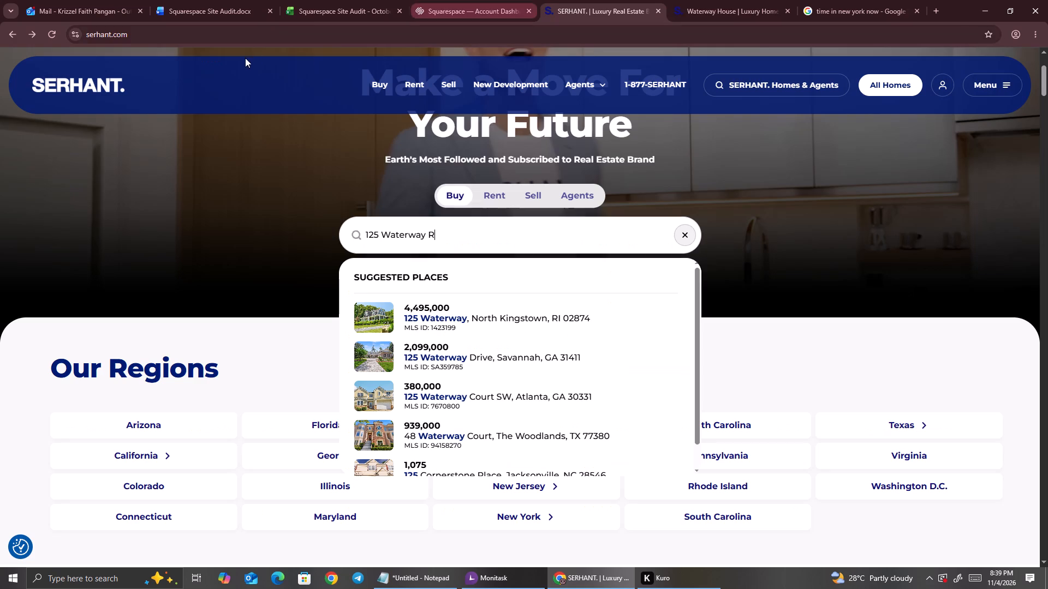
click(420, 232)
key(ctrl+a)
key(ctrl+v)
key(Return)
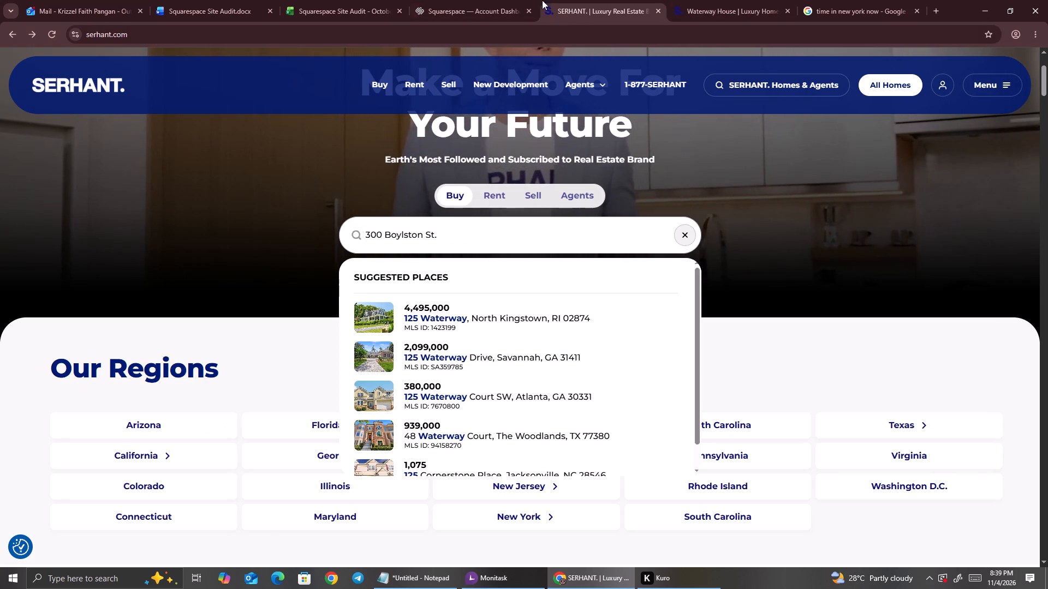
Search the Squarespace dashboard for 300 Boylston St. and open its site.
click(485, 0)
click(828, 248)
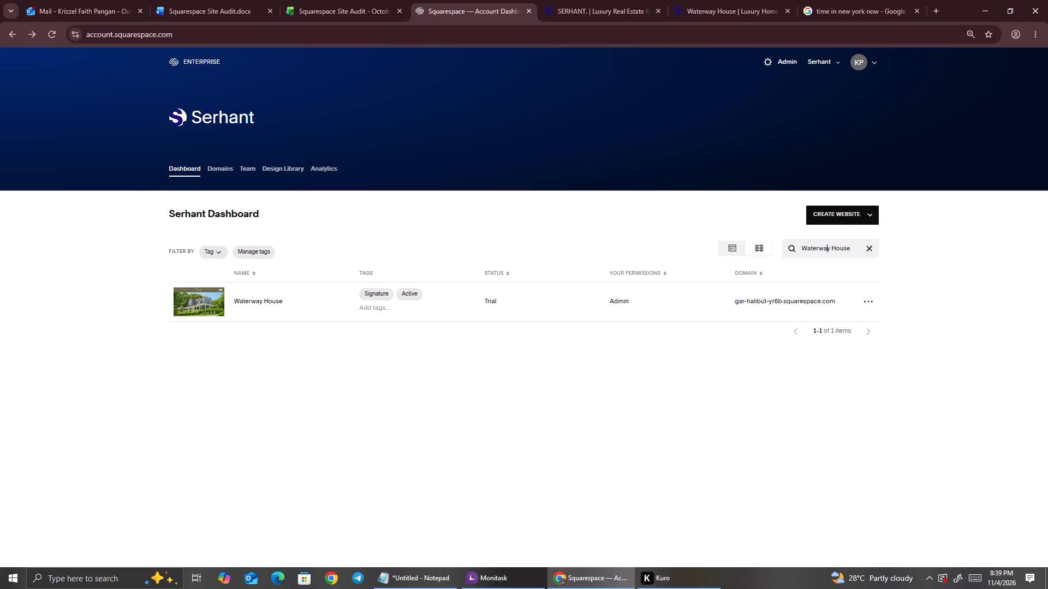
key(ctrl+a)
key(ctrl+v)
key(Return)
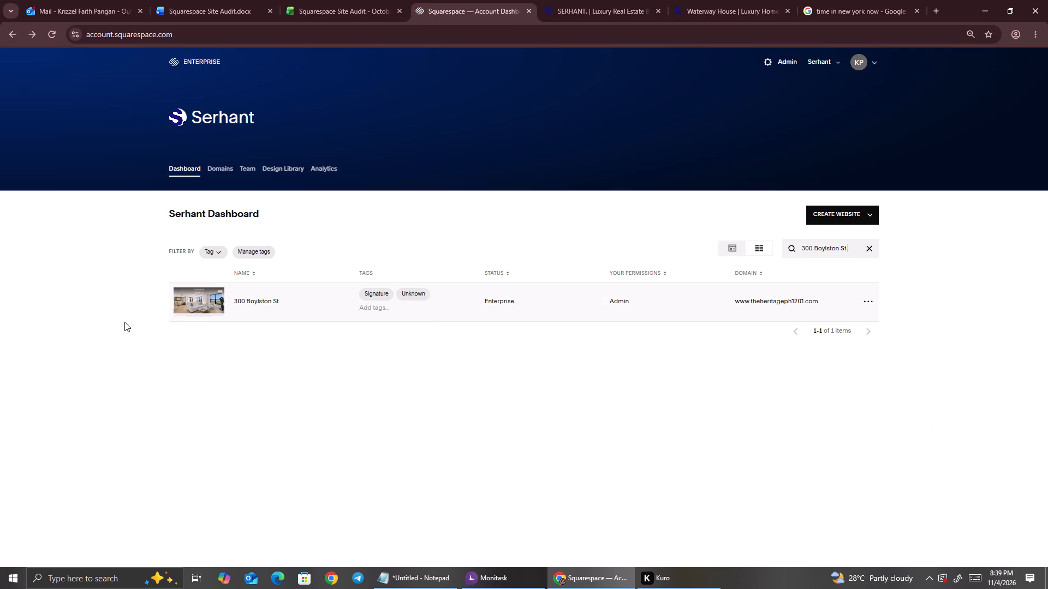
click(164, 313)
click(187, 311)
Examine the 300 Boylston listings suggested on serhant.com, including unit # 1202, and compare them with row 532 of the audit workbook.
click(620, 0)
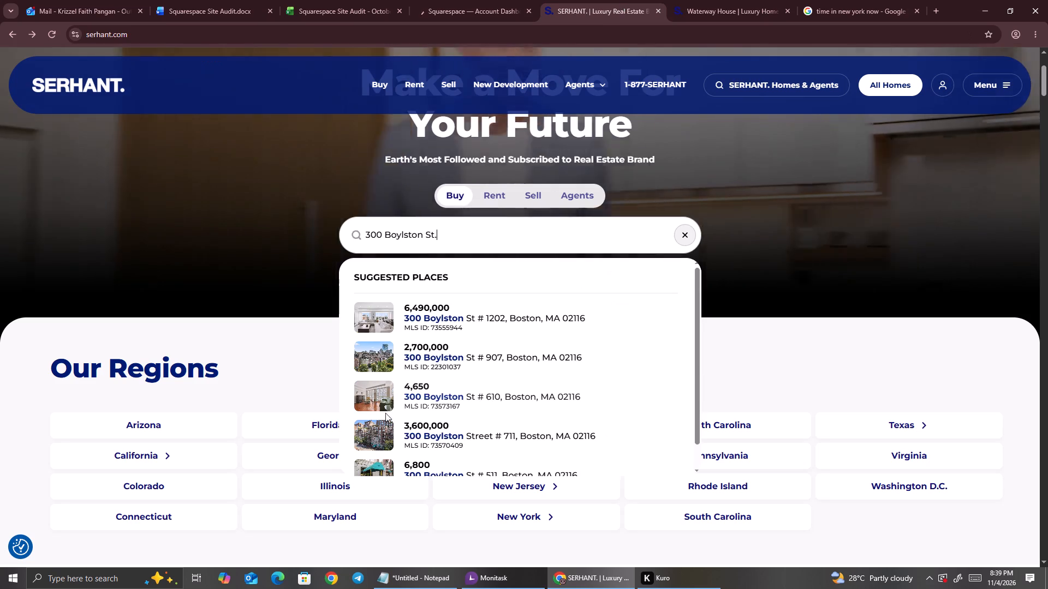
click(382, 314)
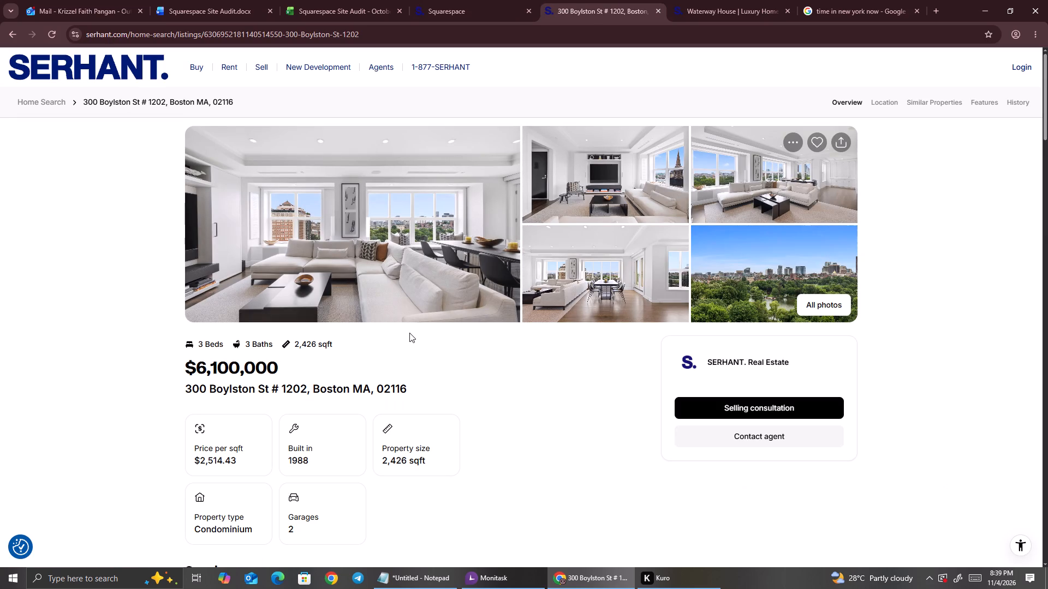
scroll(443, 369, down, 3)
click(456, 0)
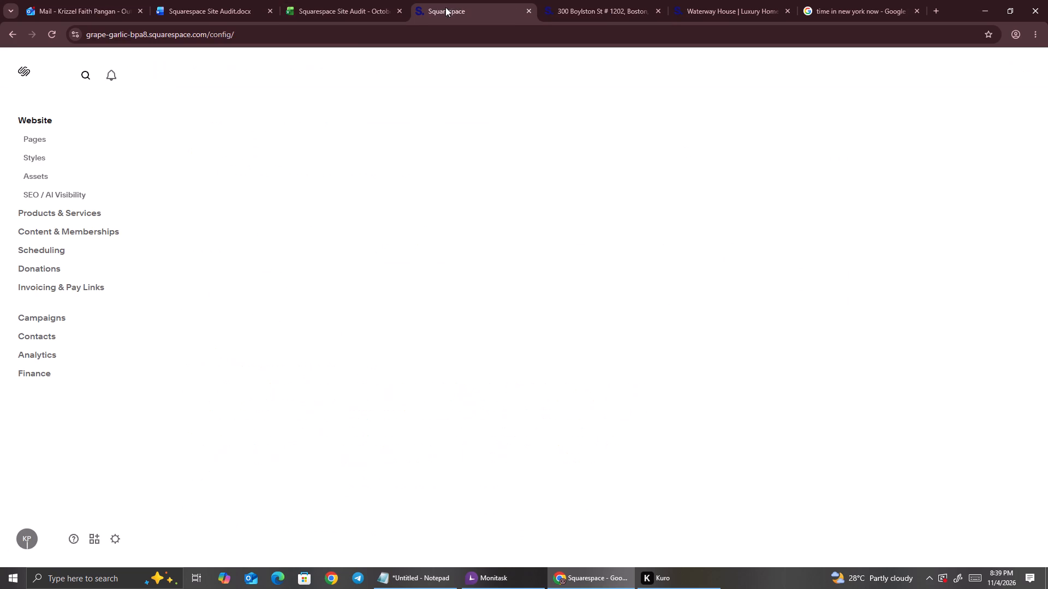
click(354, 0)
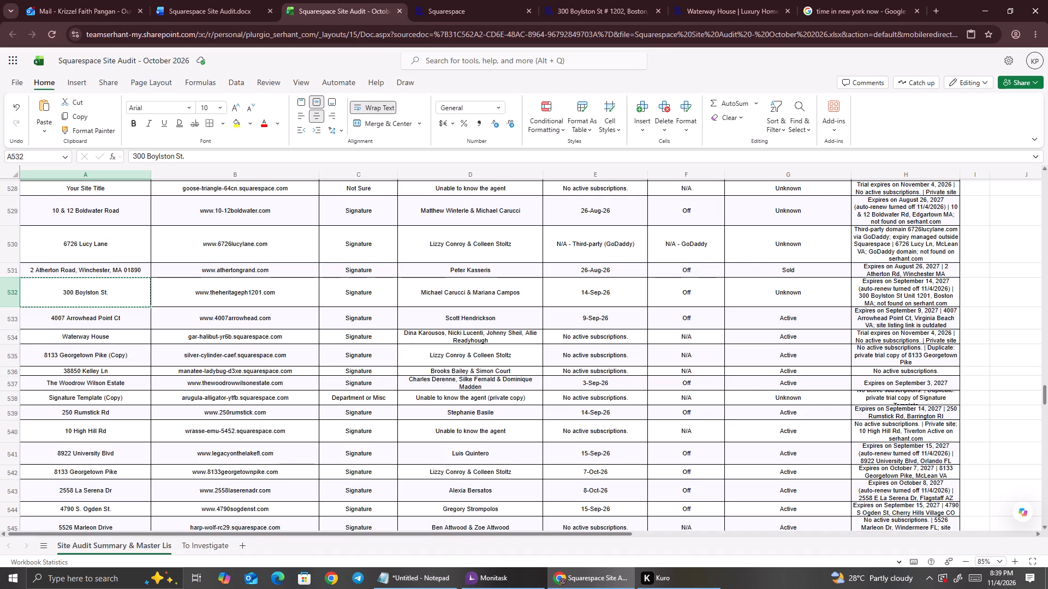
click(785, 292)
click(798, 267)
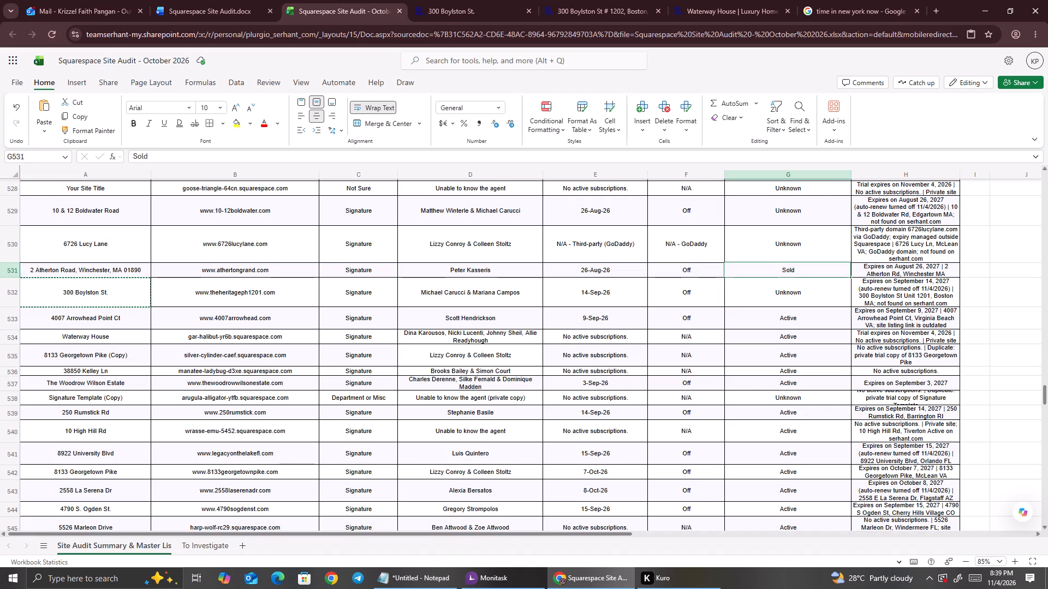
click(589, 0)
scroll(204, 226, up, 3)
click(5, 29)
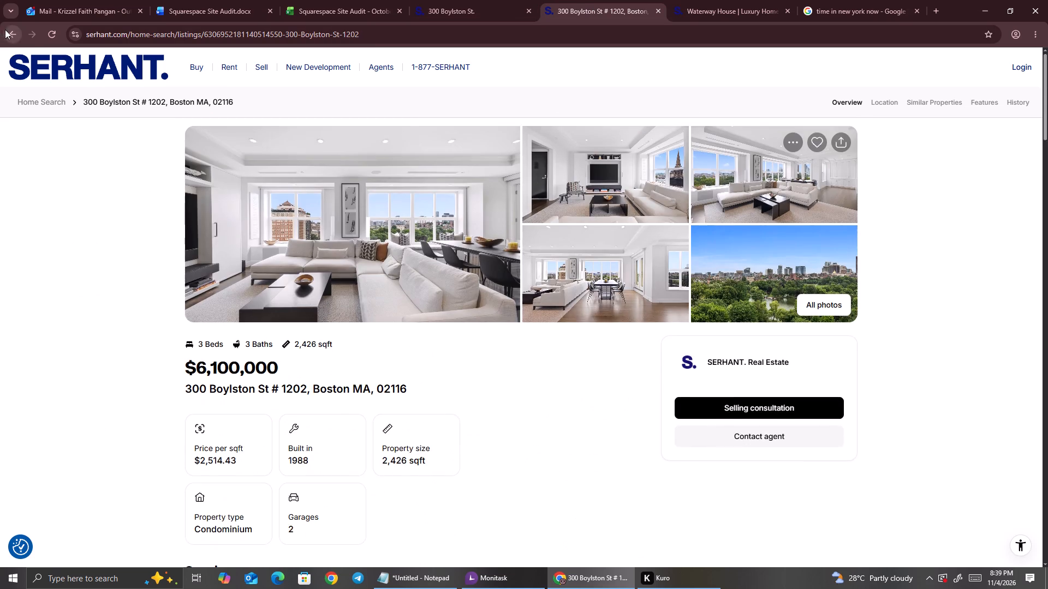
scroll(542, 364, up, 1)
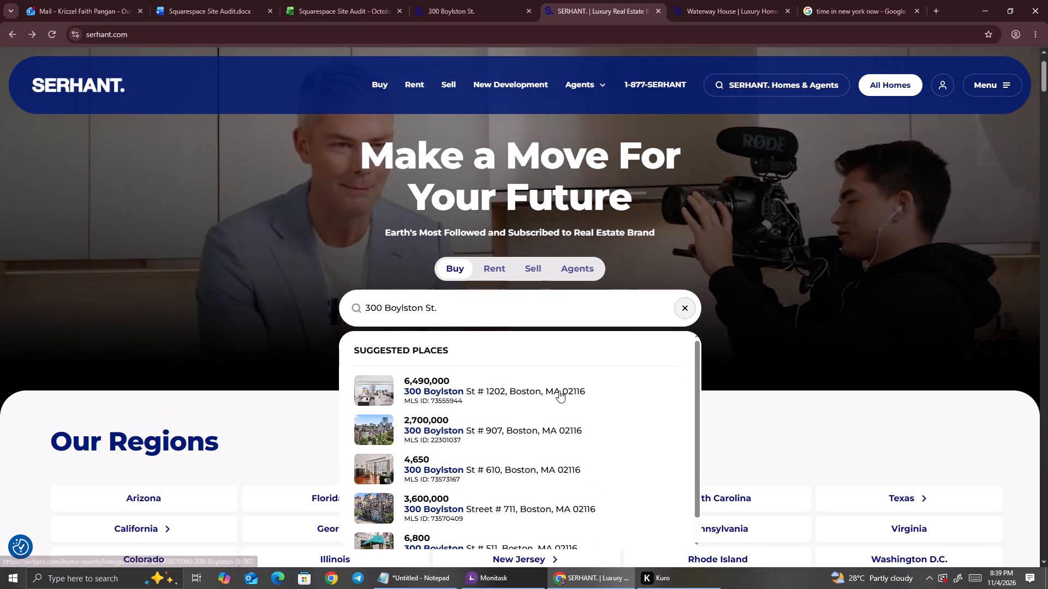
scroll(564, 399, down, 2)
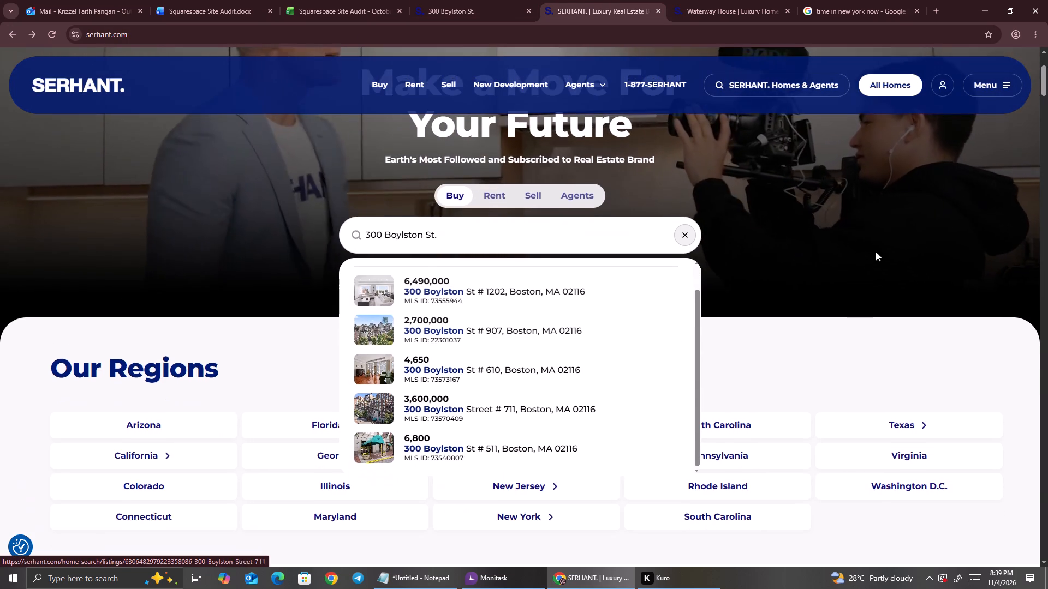
click(475, 0)
click(362, 0)
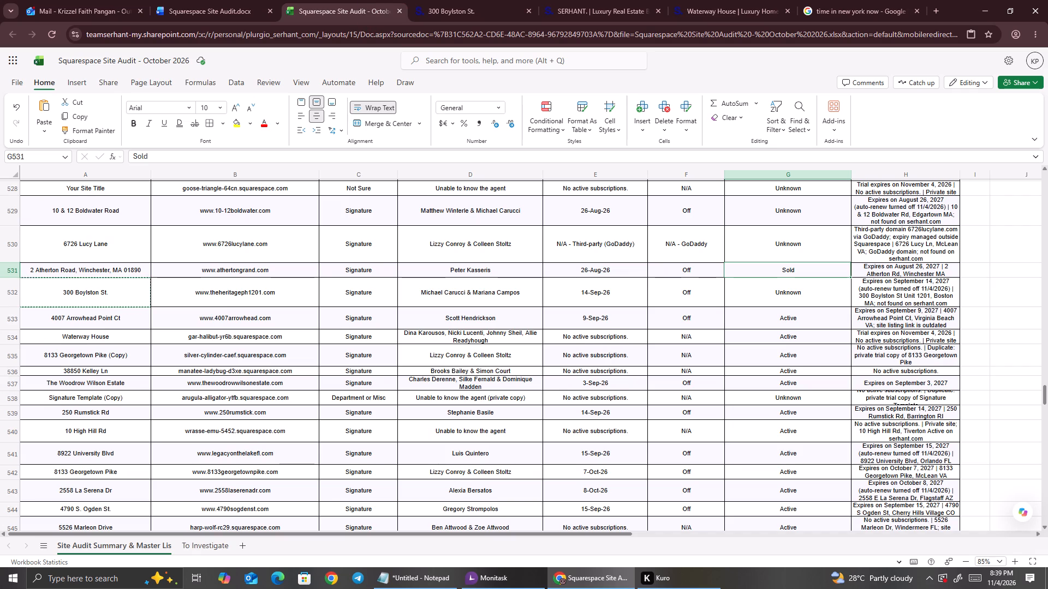
scroll(457, 320, up, 2)
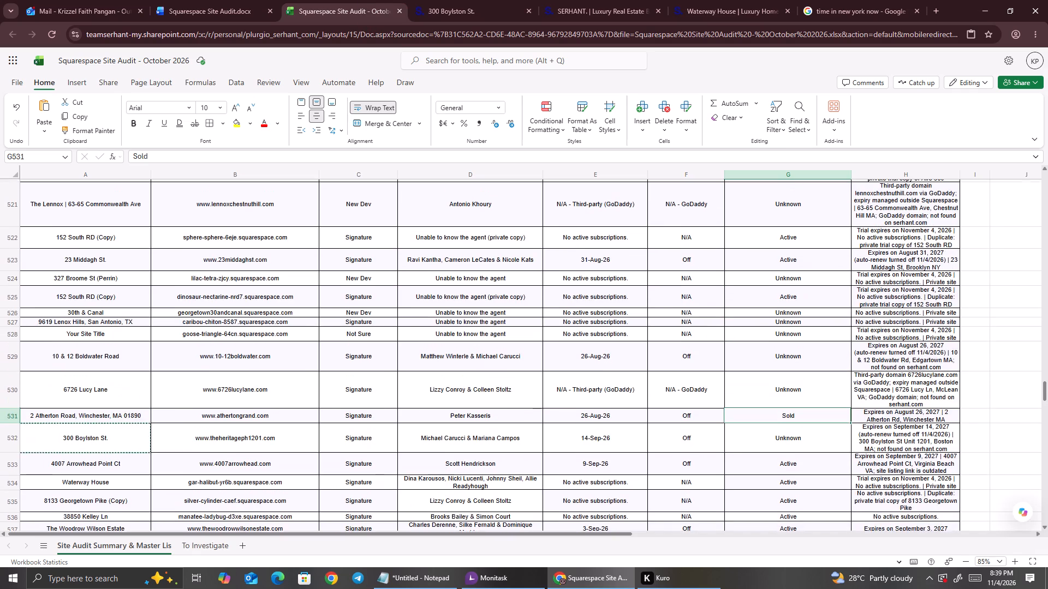
scroll(457, 321, up, 13)
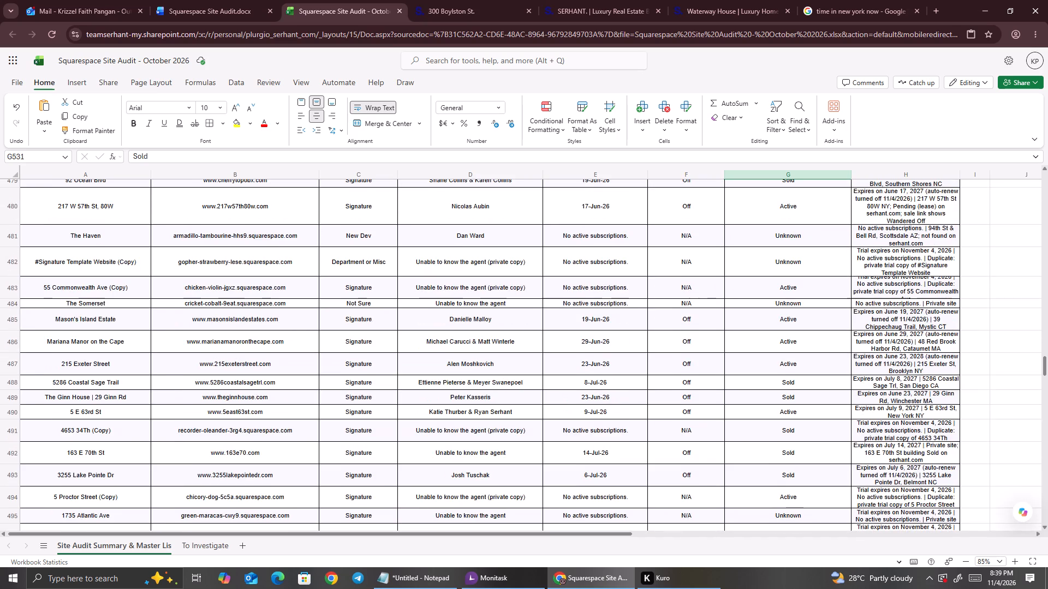
scroll(460, 328, up, 3)
scroll(458, 381, up, 4)
scroll(527, 397, up, 4)
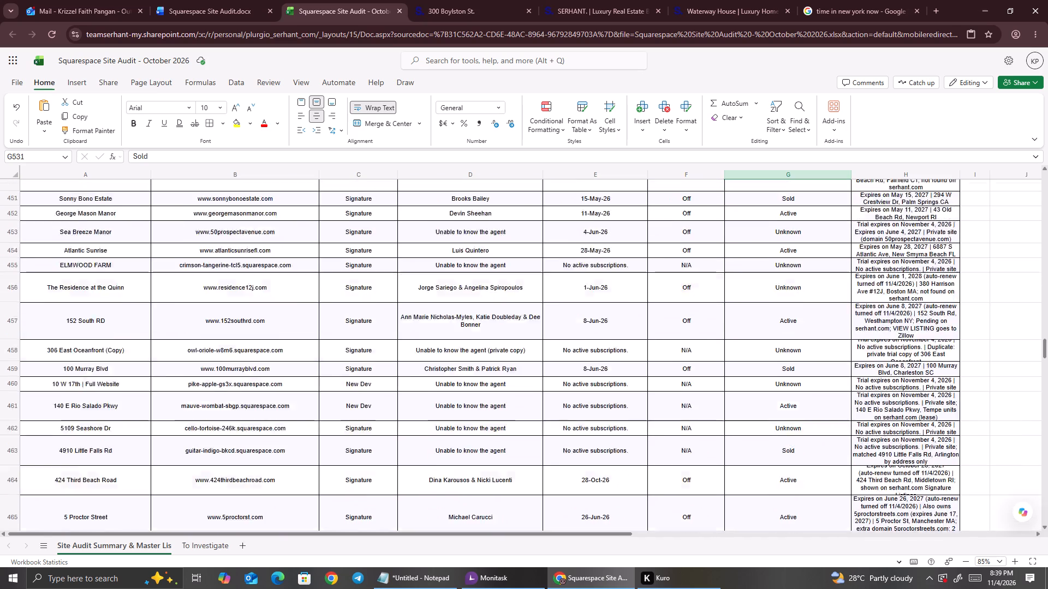
scroll(530, 382, up, 6)
scroll(514, 364, down, 5)
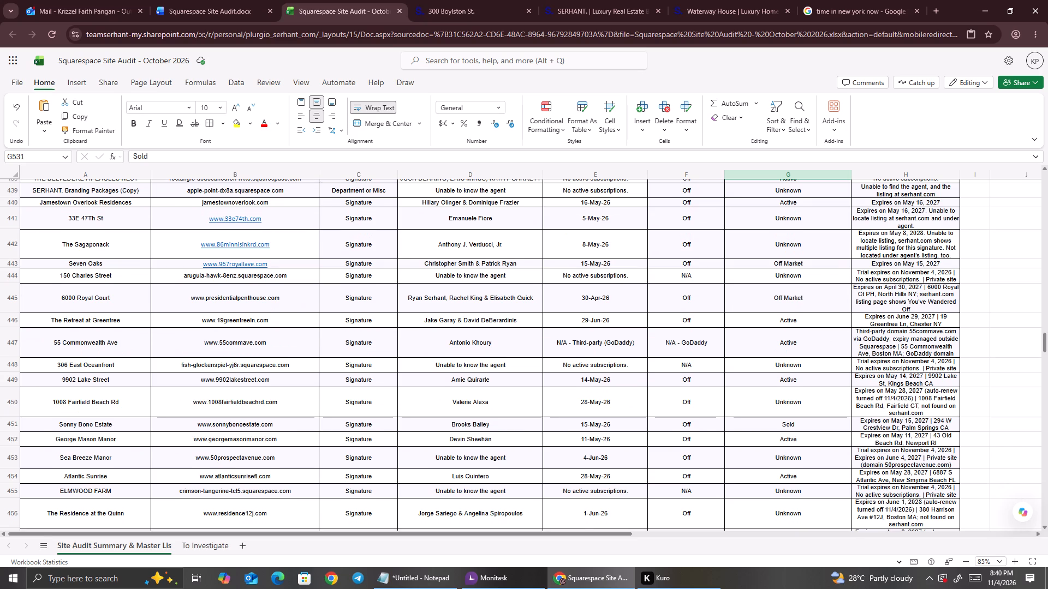
scroll(461, 425, down, 17)
scroll(495, 425, down, 7)
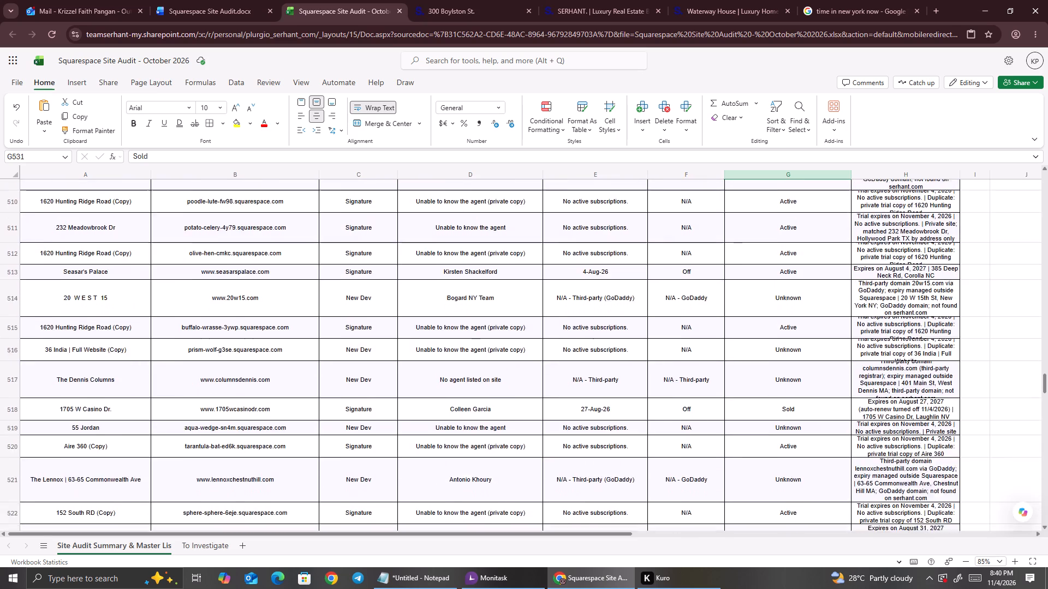
scroll(495, 425, down, 3)
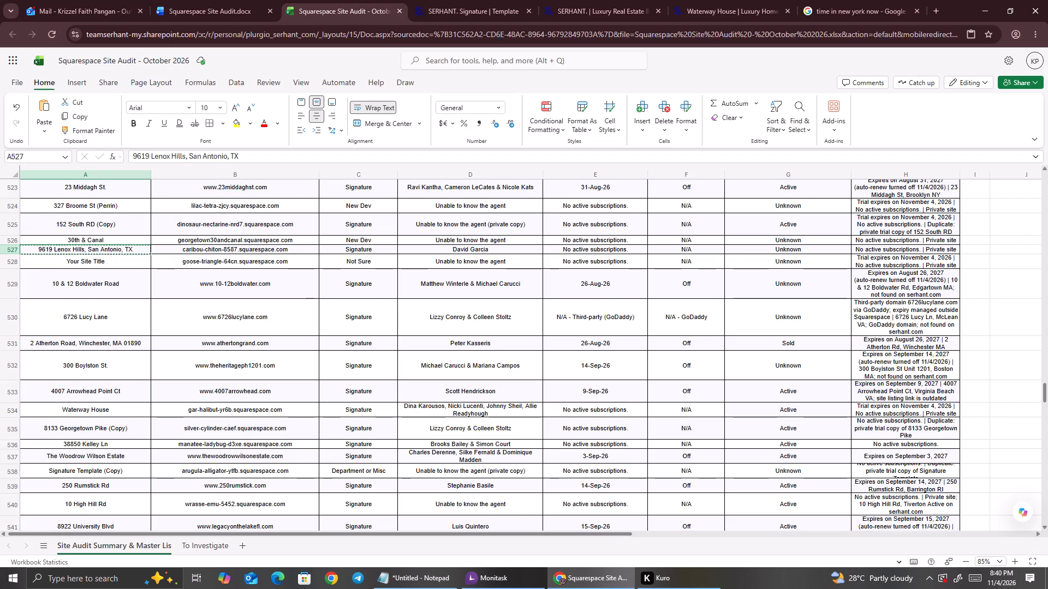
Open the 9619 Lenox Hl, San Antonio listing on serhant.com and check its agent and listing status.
click(579, 0)
click(358, 414)
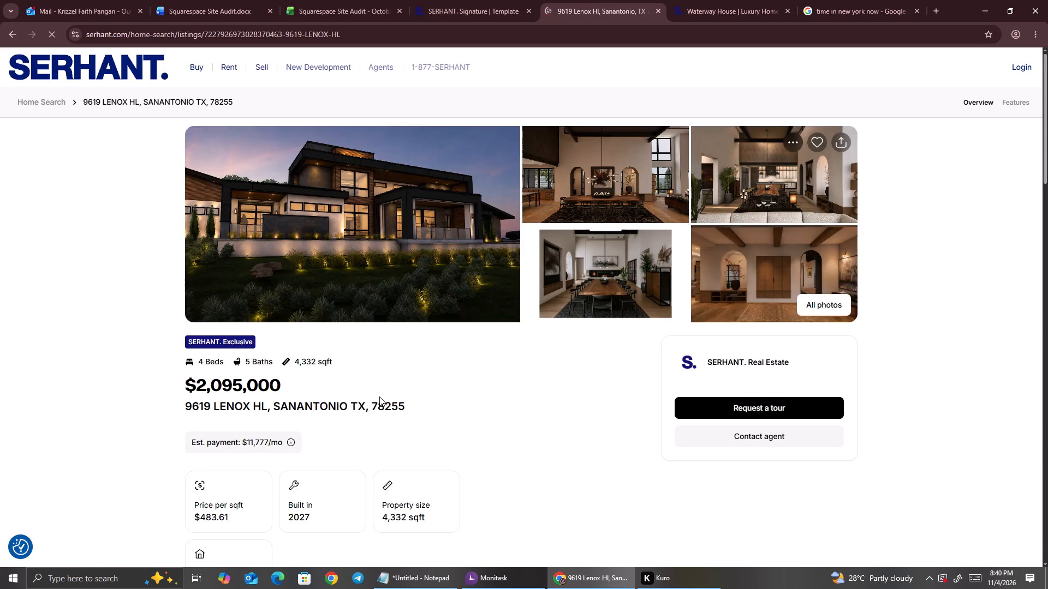
scroll(379, 396, down, 4)
scroll(379, 396, up, 3)
scroll(373, 478, down, 3)
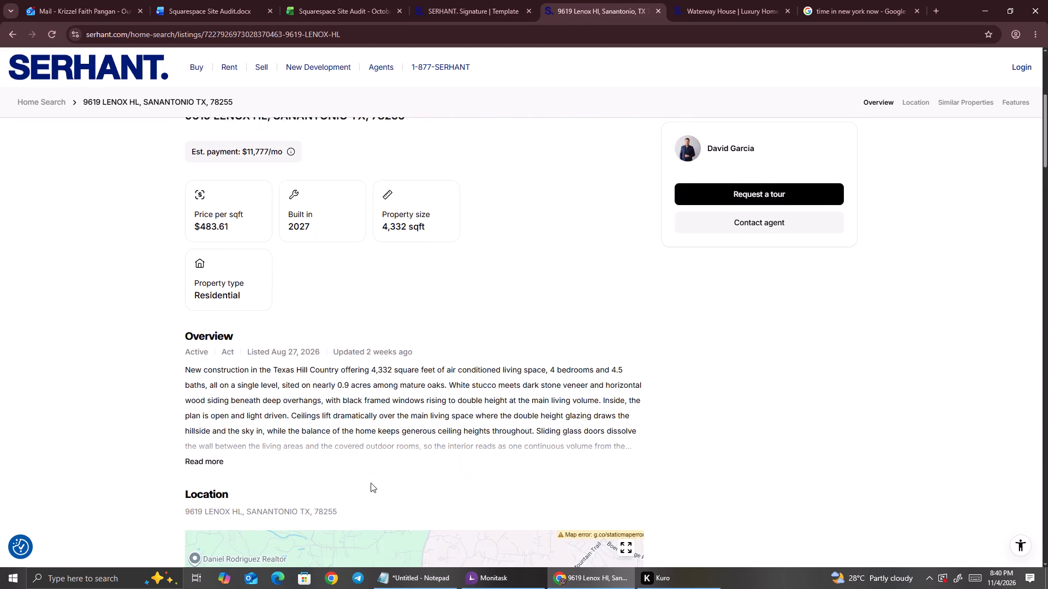
scroll(371, 483, down, 1)
click(434, 0)
click(366, 0)
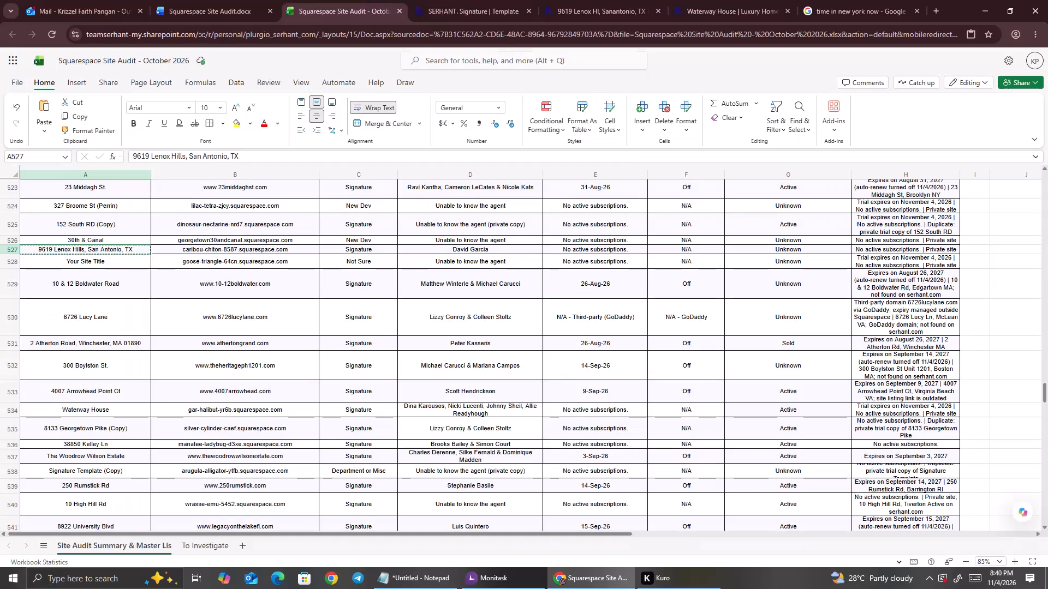
click(799, 230)
key(ctrl+c)
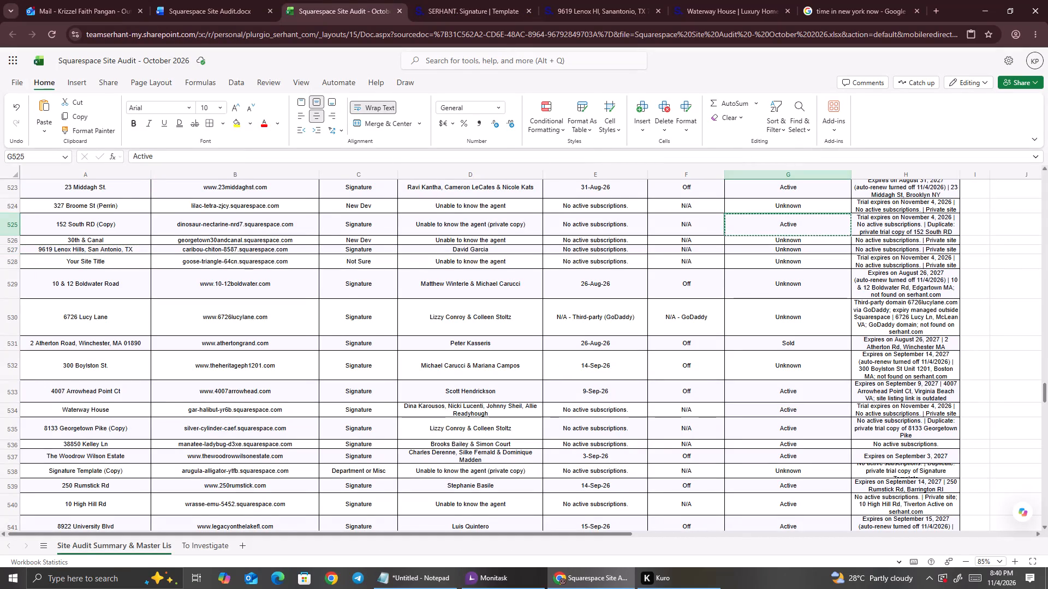
click(797, 251)
key(ctrl+v)
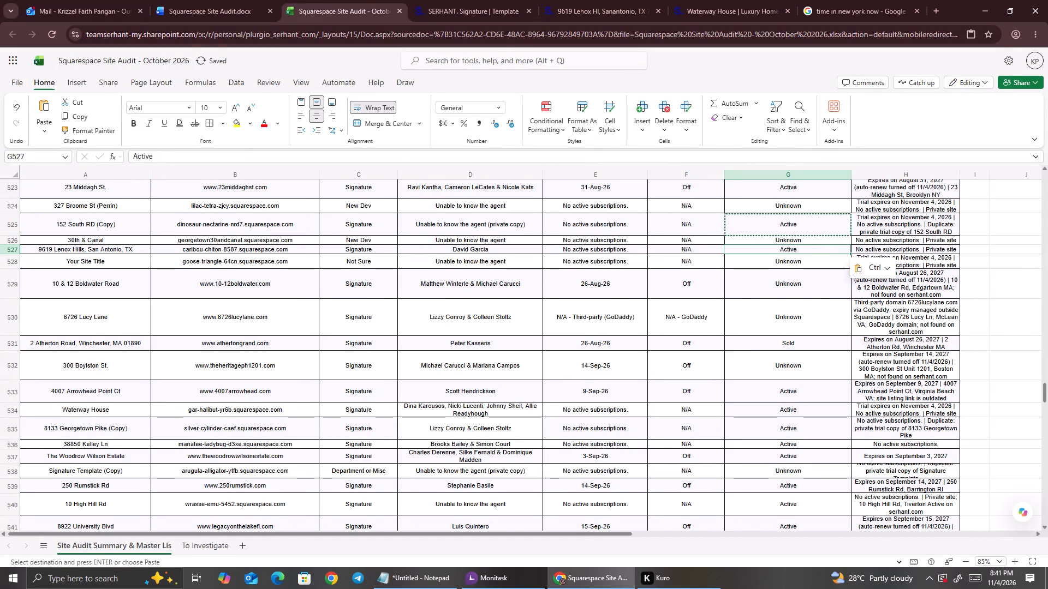
click(435, 0)
click(10, 39)
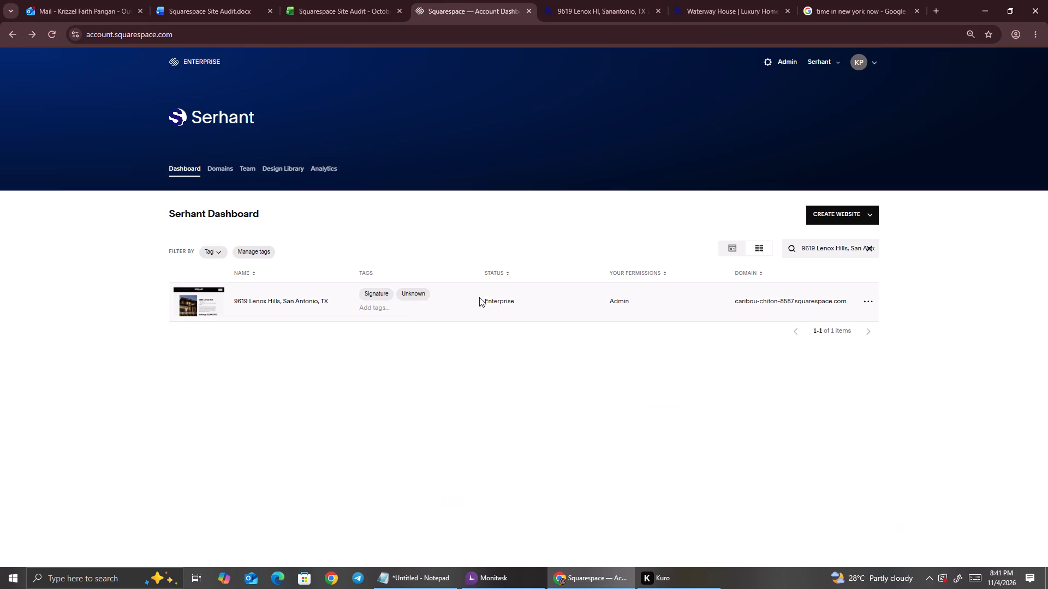
click(424, 294)
click(381, 311)
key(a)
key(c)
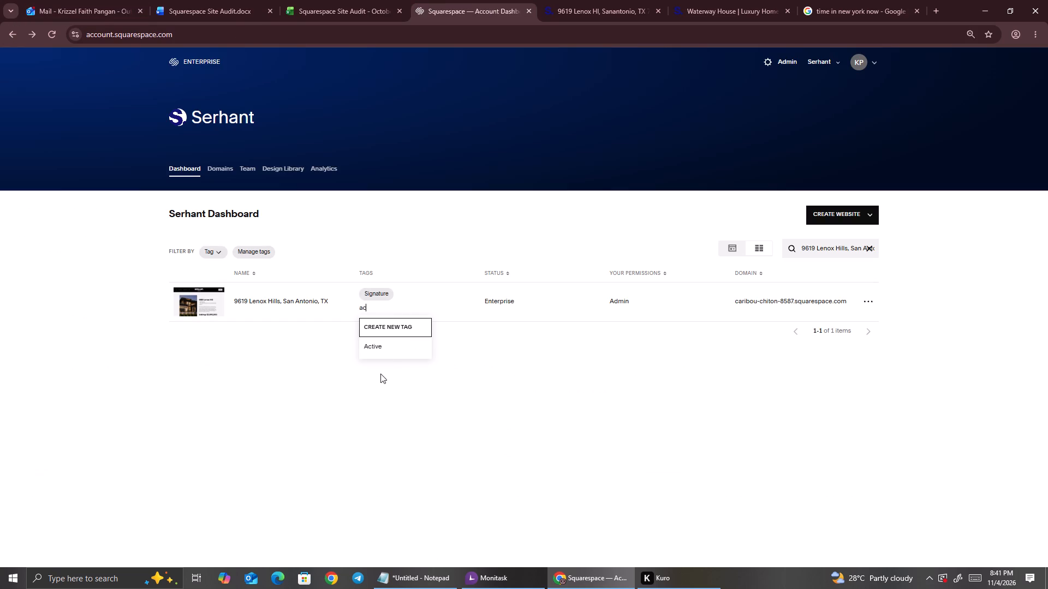
click(388, 345)
click(418, 388)
click(371, 0)
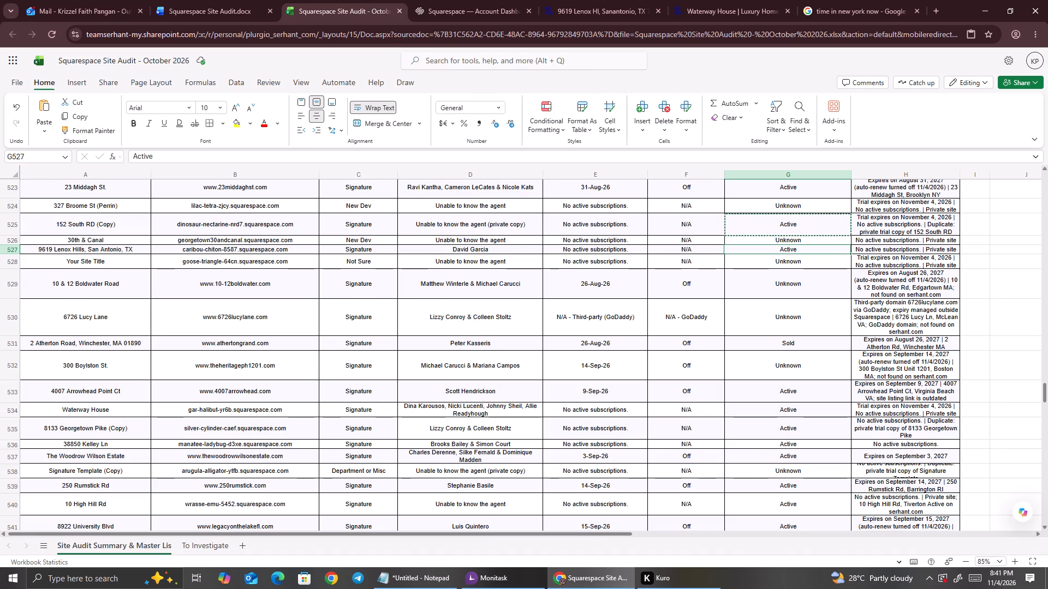
click(766, 287)
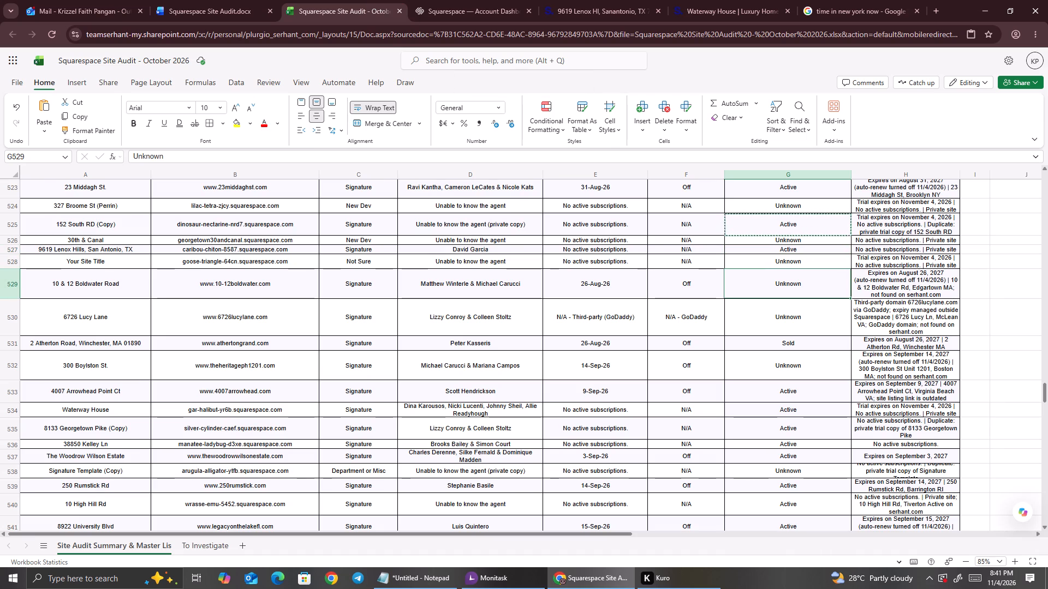
click(484, 242)
click(482, 249)
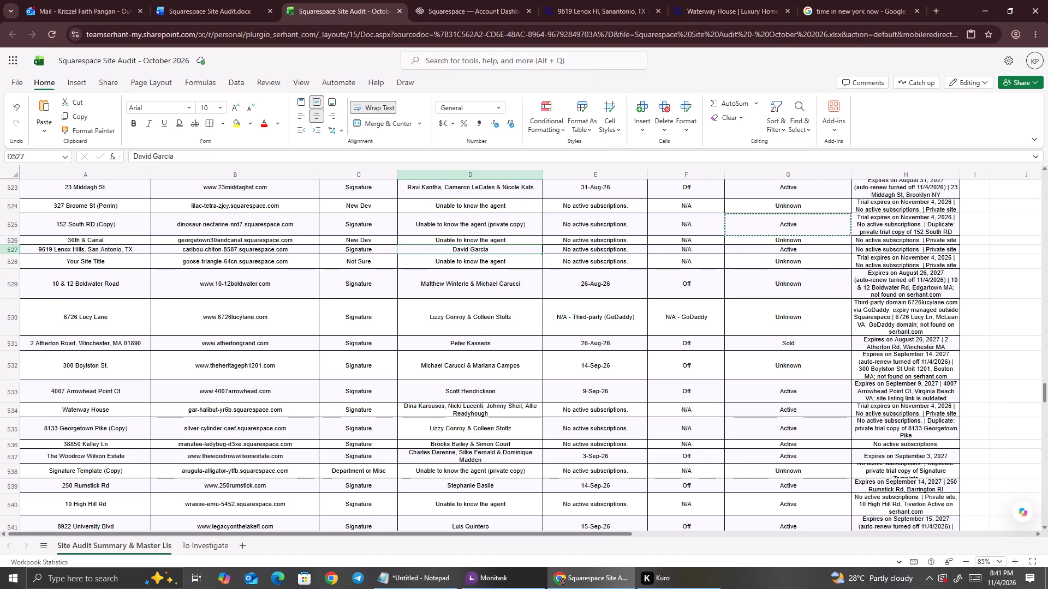
click(87, 262)
click(92, 269)
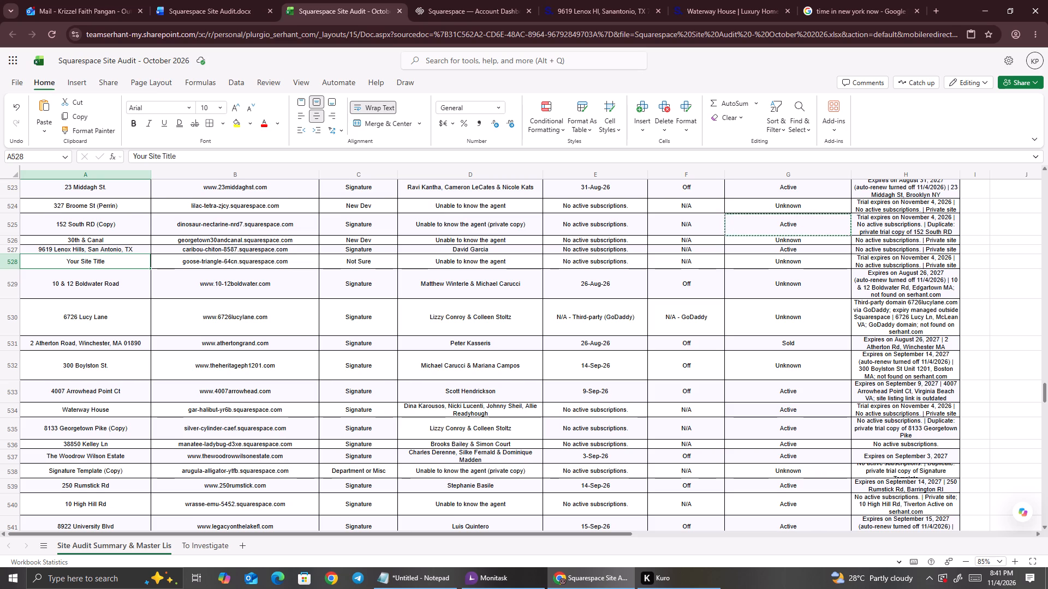
click(106, 281)
key(ctrl+c)
key(ctrl+c)
click(600, 0)
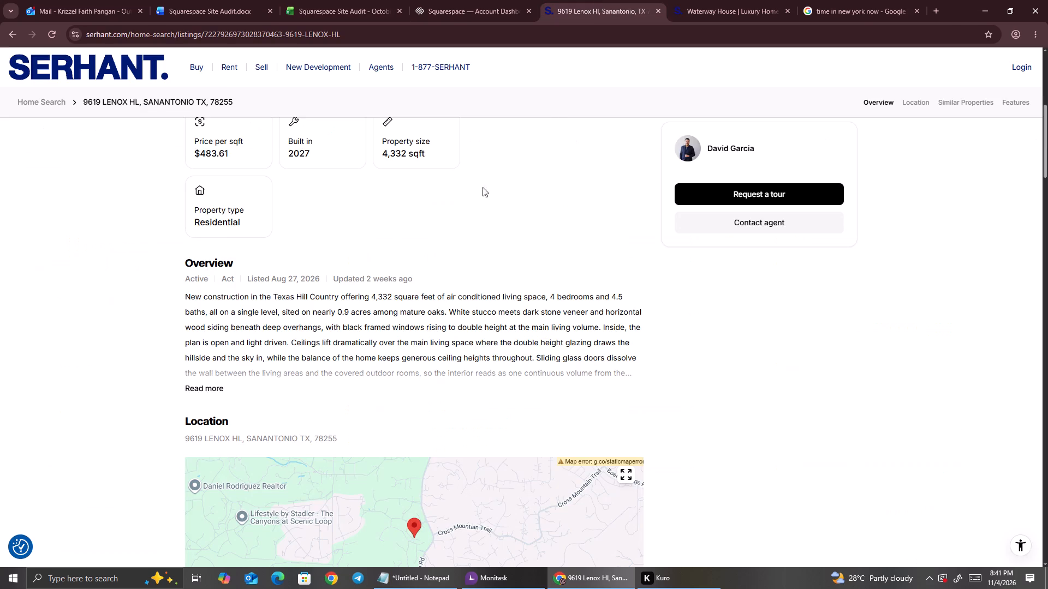
click(477, 0)
click(583, 2)
click(8, 40)
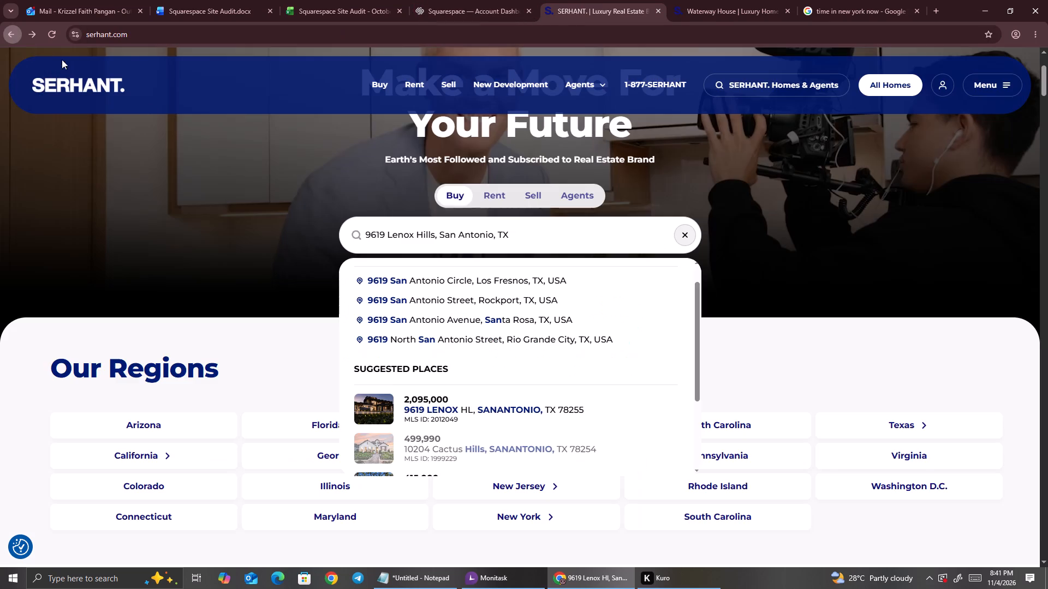
click(529, 239)
key(ctrl+a)
key(ctrl+v)
key(Return)
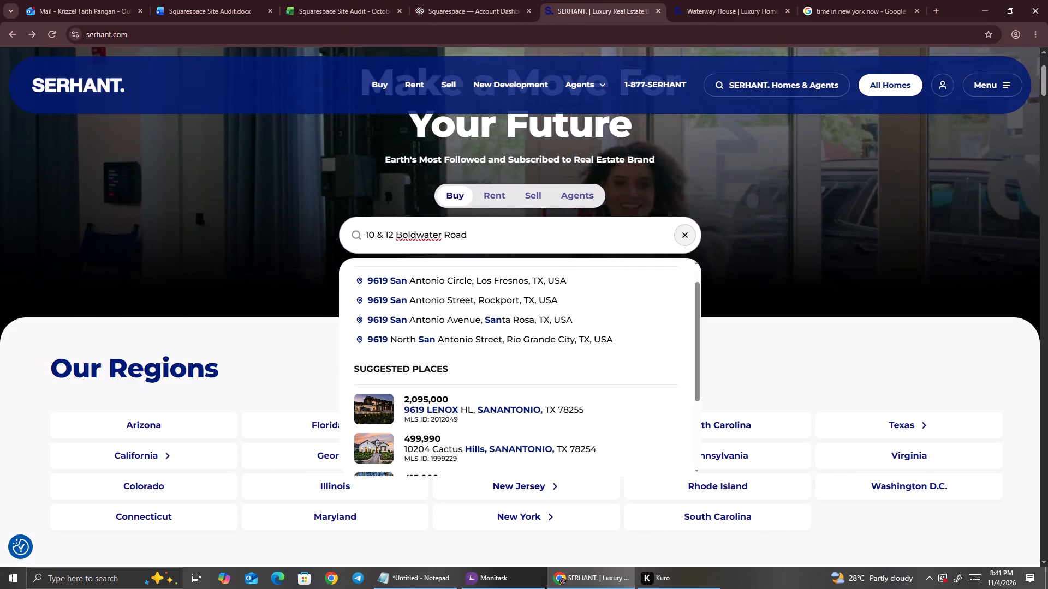
click(487, 9)
click(821, 244)
key(ctrl+a)
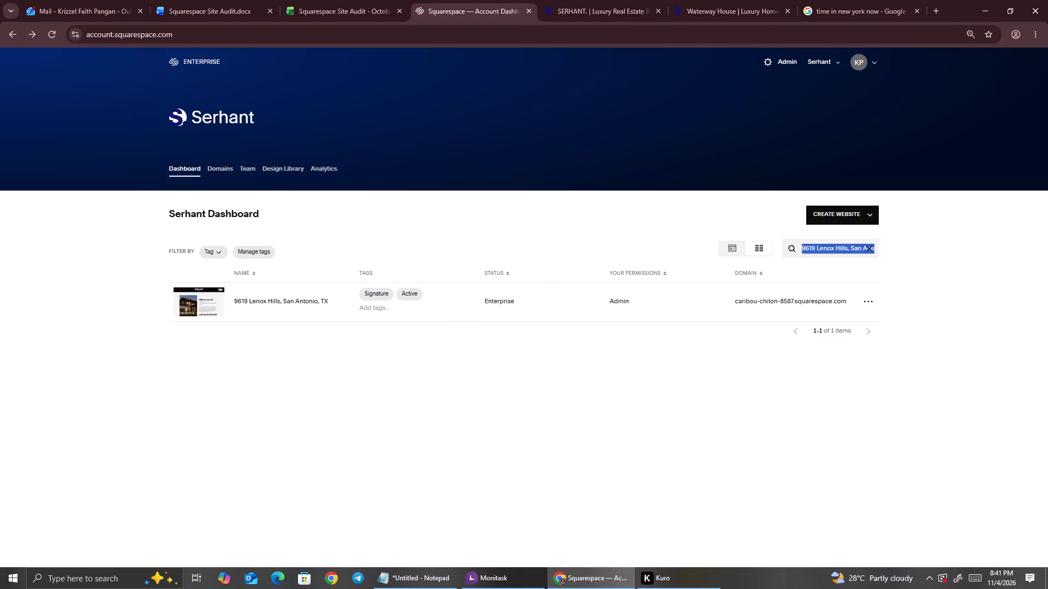
key(ctrl+v)
key(Return)
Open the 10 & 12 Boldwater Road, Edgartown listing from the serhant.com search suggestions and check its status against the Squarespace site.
click(615, 23)
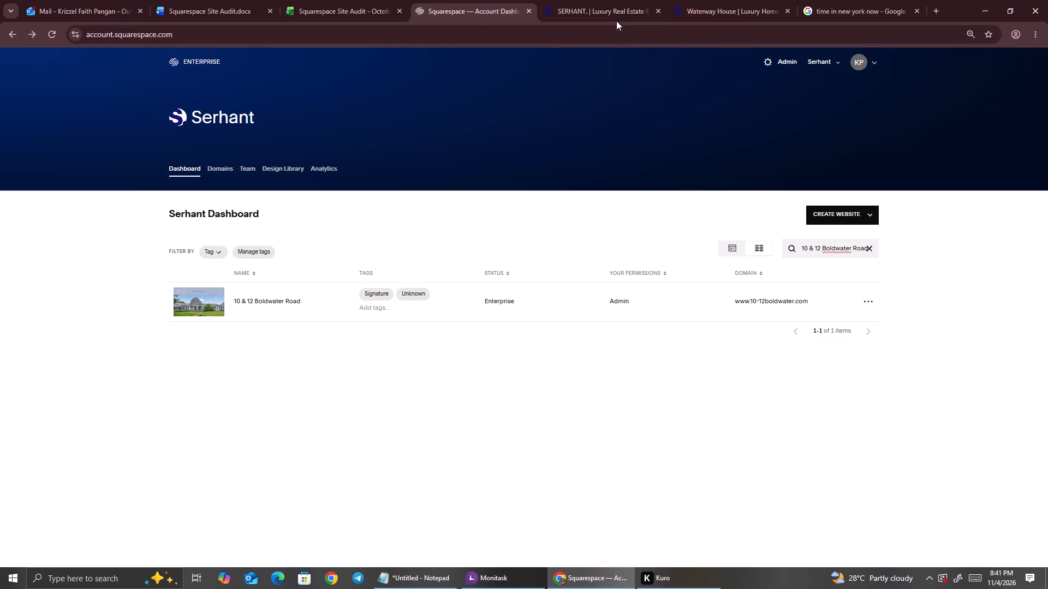
click(604, 0)
click(384, 287)
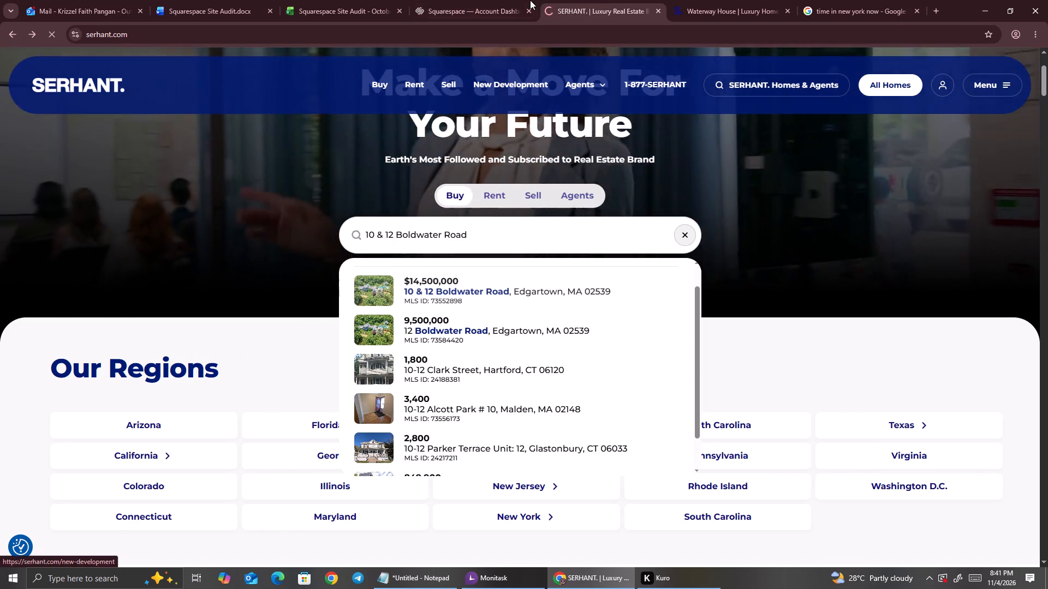
click(472, 0)
click(199, 308)
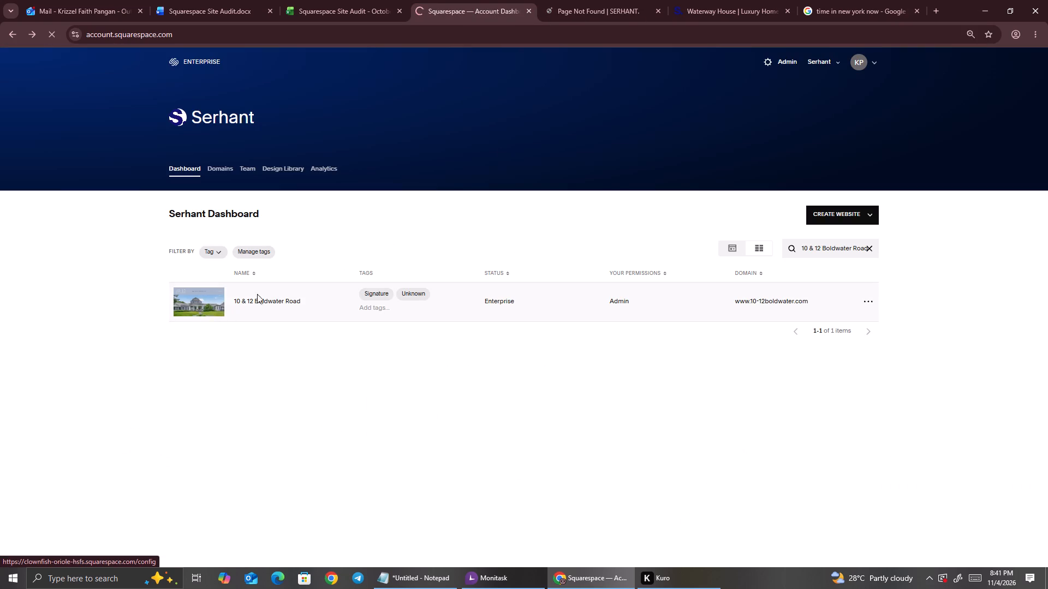
click(574, 0)
click(496, 0)
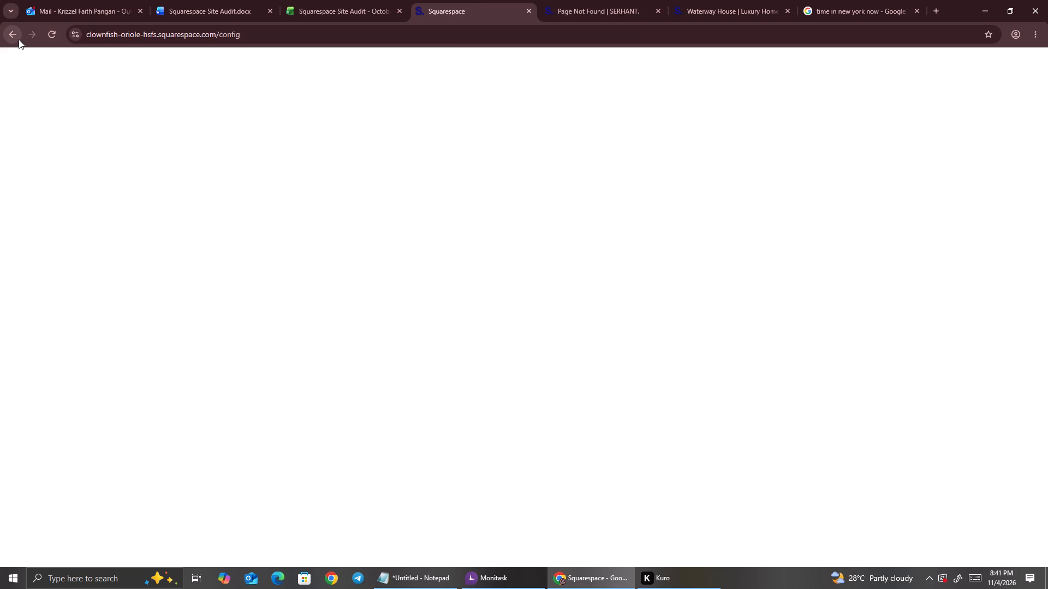
click(17, 39)
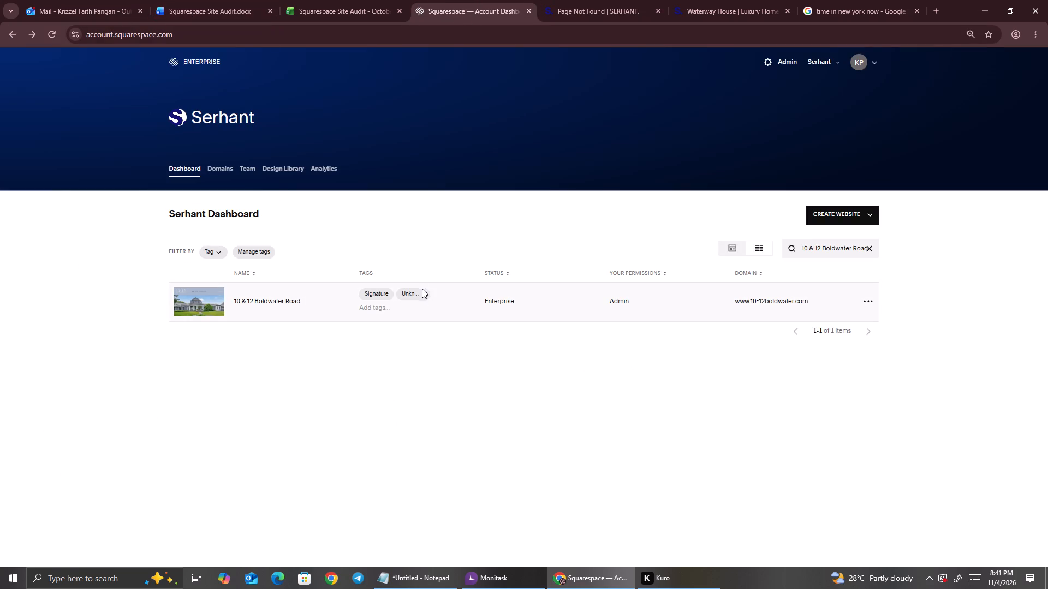
click(425, 294)
click(382, 304)
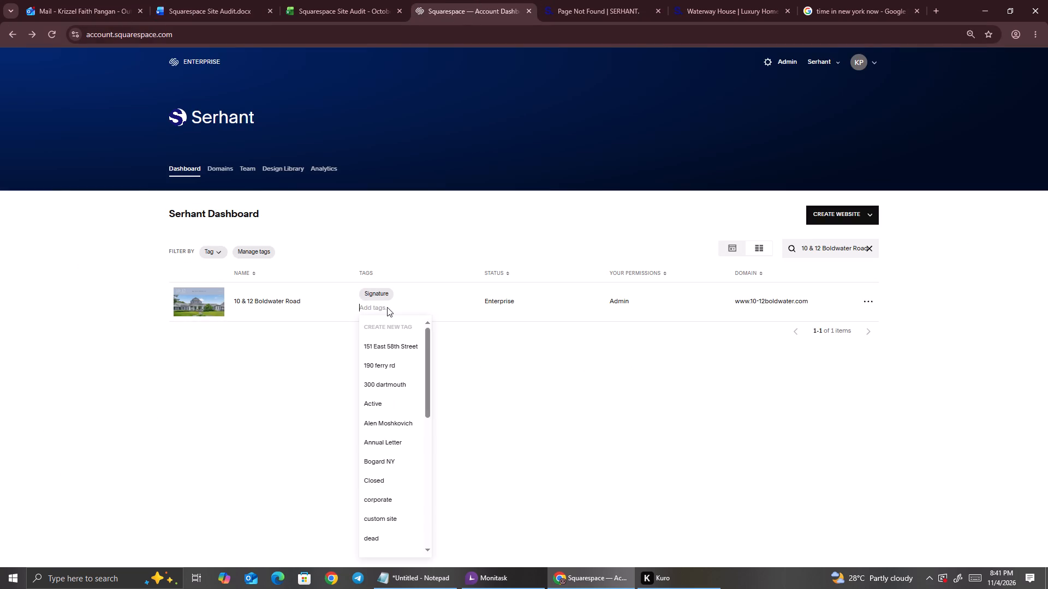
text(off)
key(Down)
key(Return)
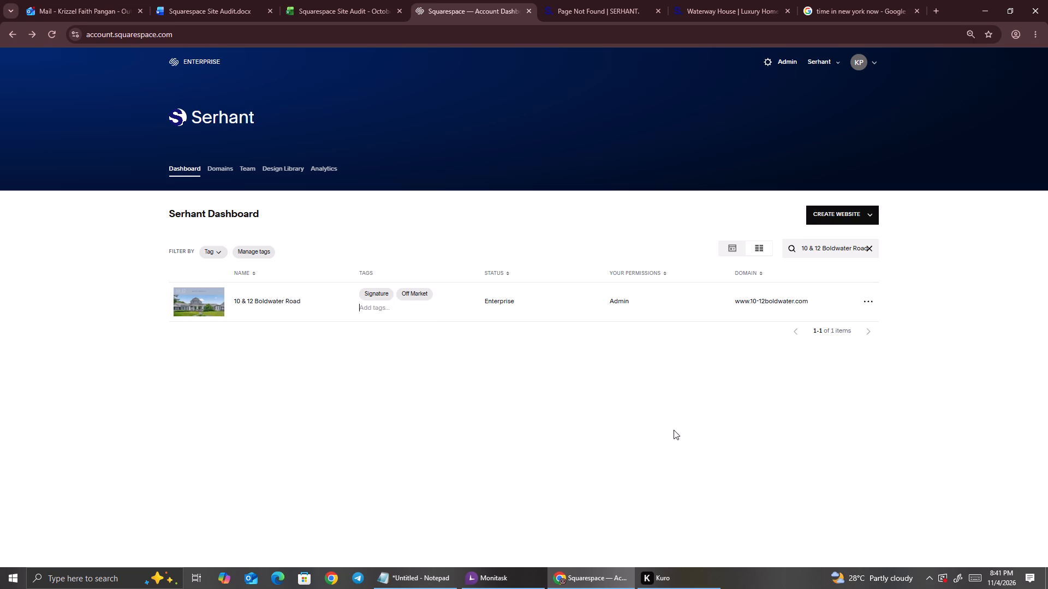
click(417, 384)
click(570, 0)
drag(547, 316, 840, 328)
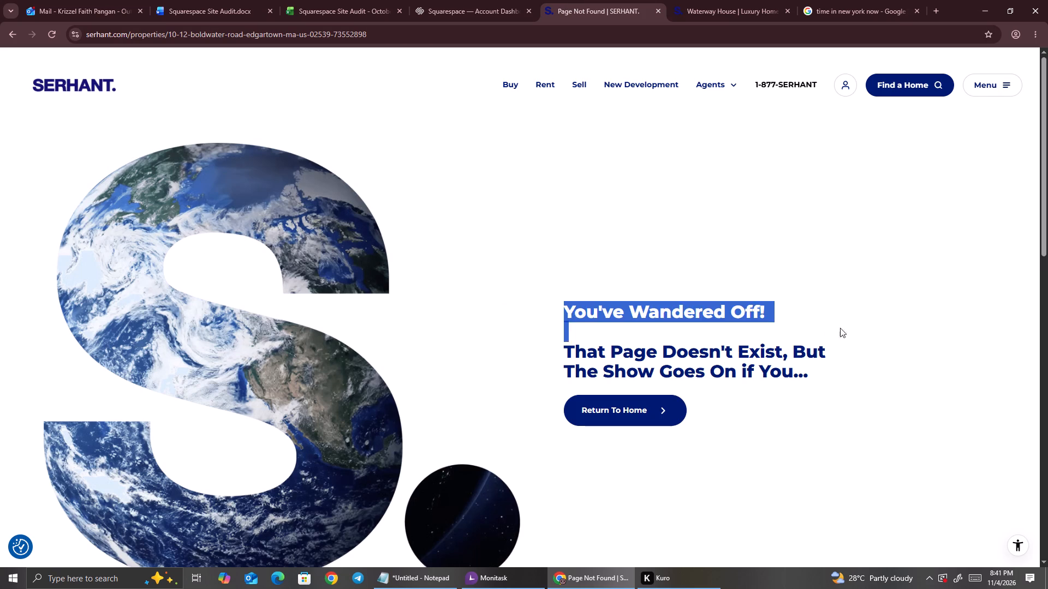
drag(840, 328, 903, 365)
drag(898, 406, 862, 366)
click(429, 0)
click(207, 310)
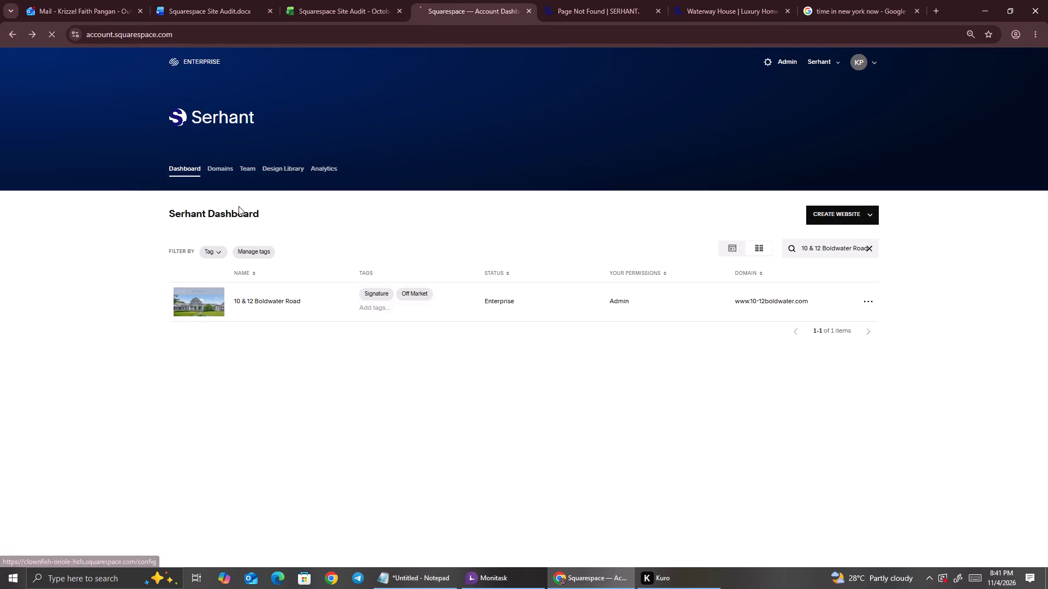
click(365, 0)
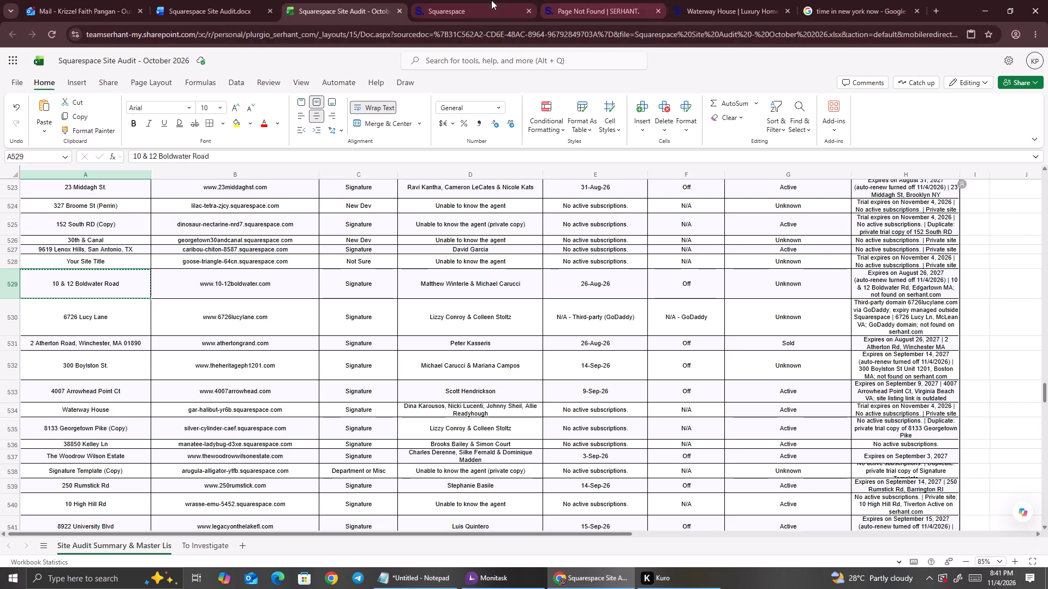
click(491, 0)
click(13, 33)
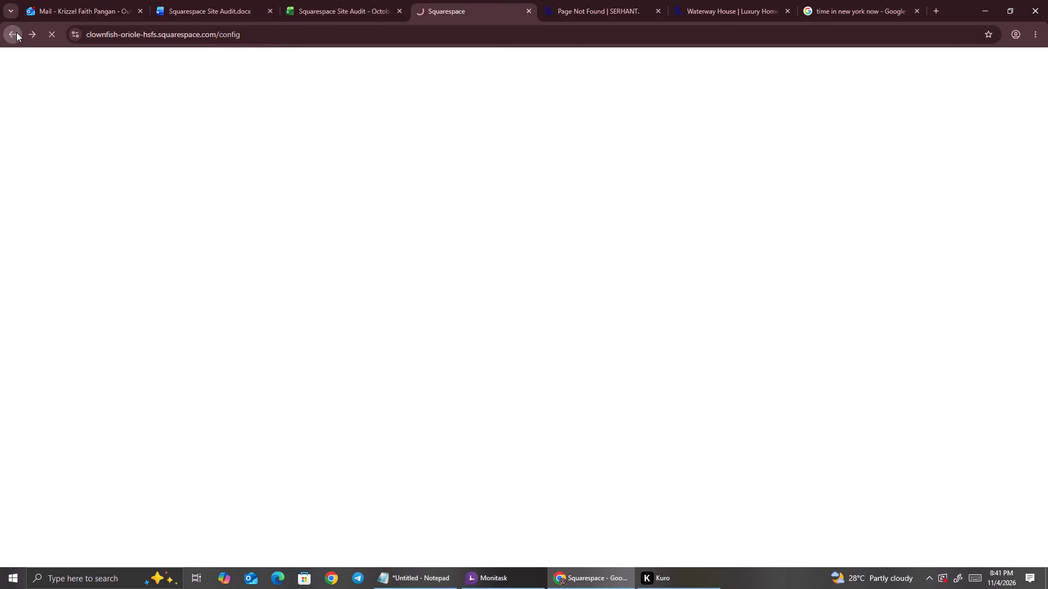
click(347, 0)
click(801, 289)
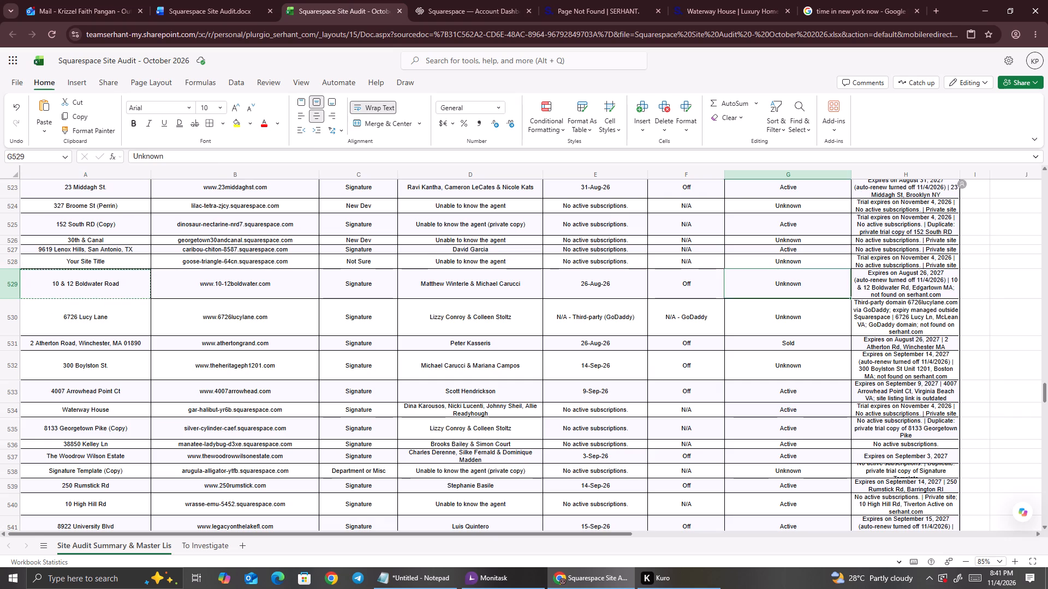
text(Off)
click(798, 257)
click(809, 287)
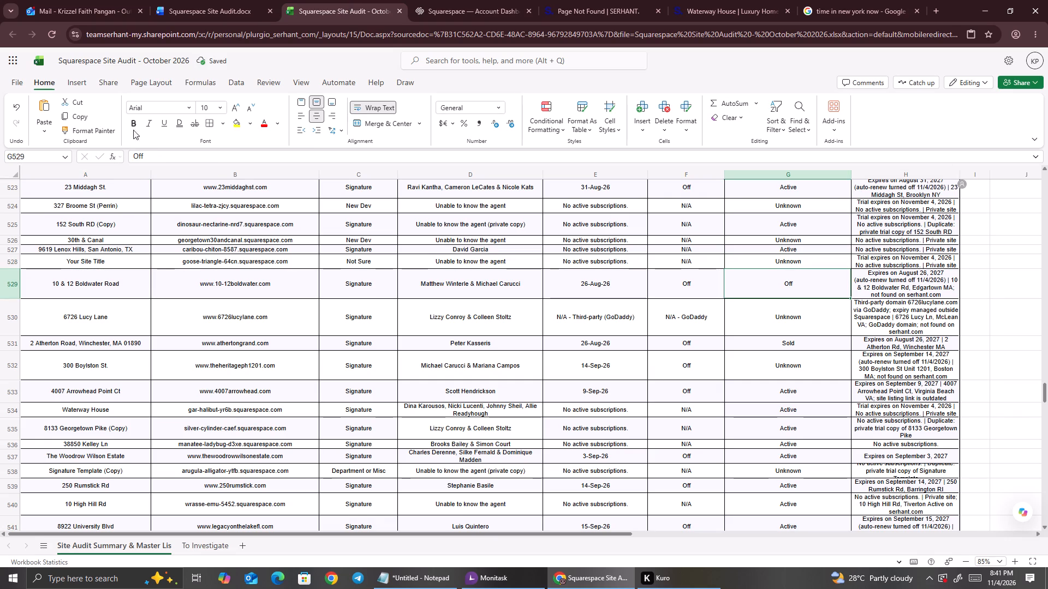
click(197, 159)
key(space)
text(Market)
click(316, 299)
click(88, 318)
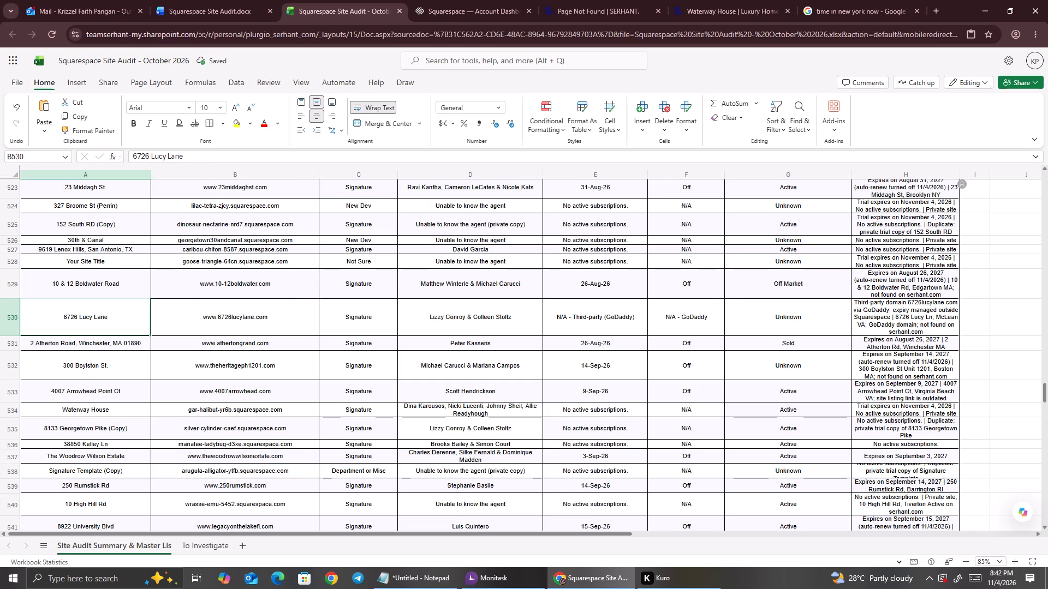
key(ctrl+c)
key(ctrl+c)
drag(594, 0, 605, 0)
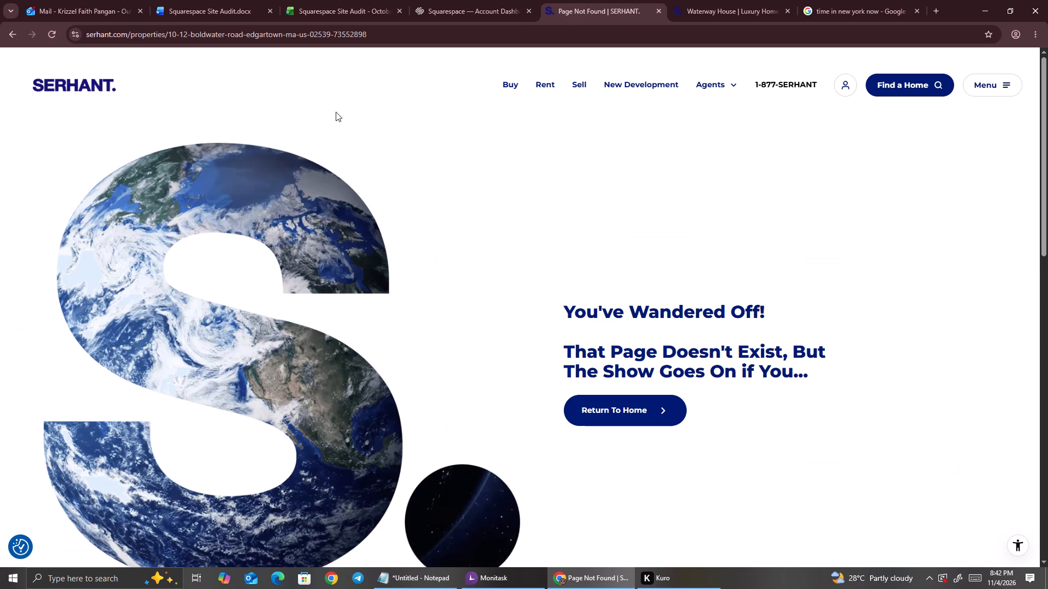
click(6, 33)
click(556, 247)
key(ctrl+a)
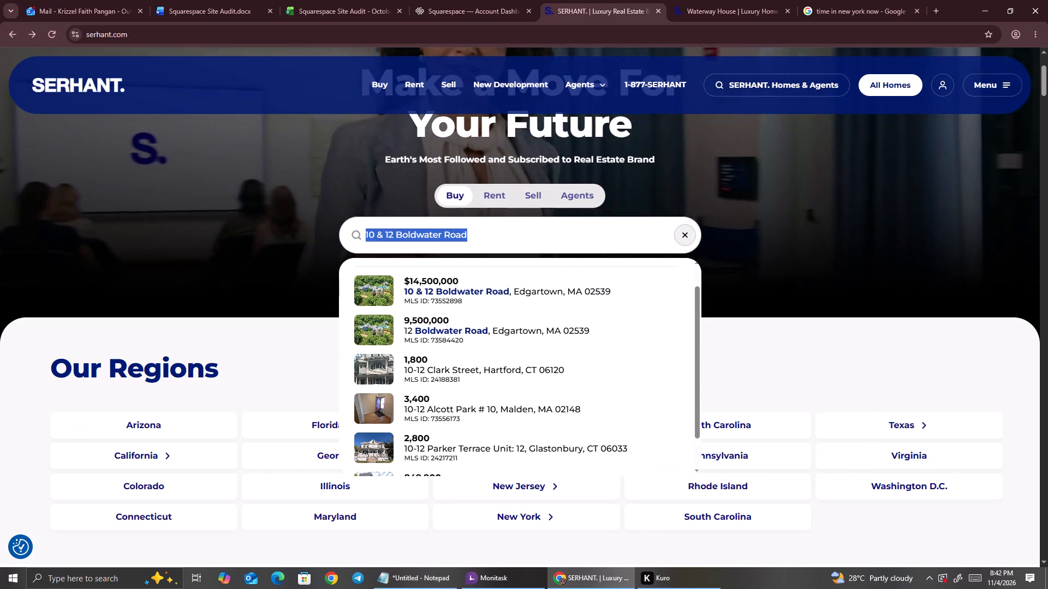
key(ctrl+v)
key(Return)
click(474, 0)
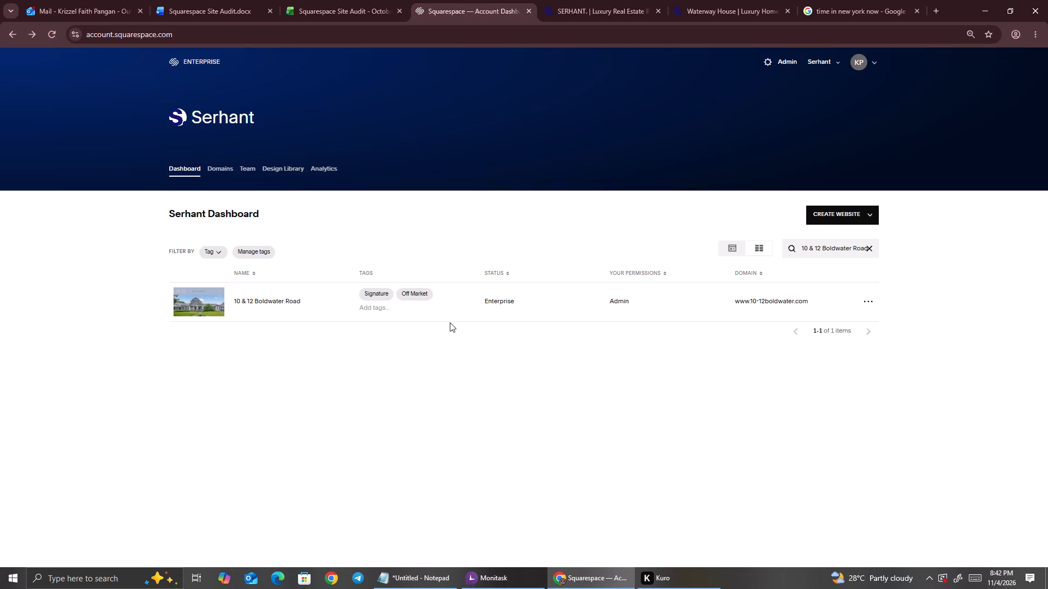
click(835, 248)
key(ctrl+a)
key(ctrl+v)
key(Return)
click(346, 0)
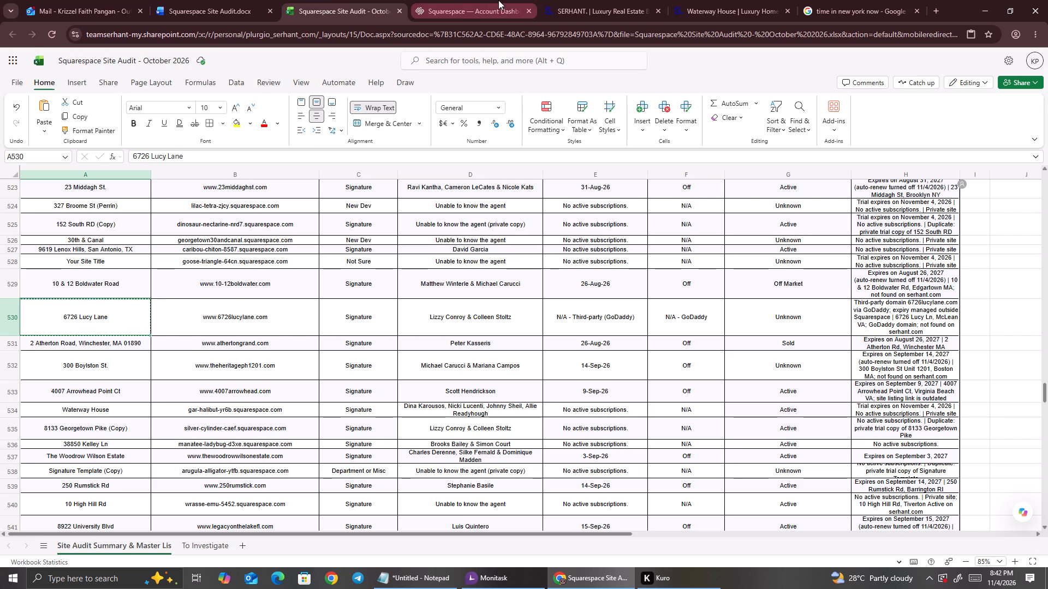
drag(498, 0, 507, 0)
click(614, 0)
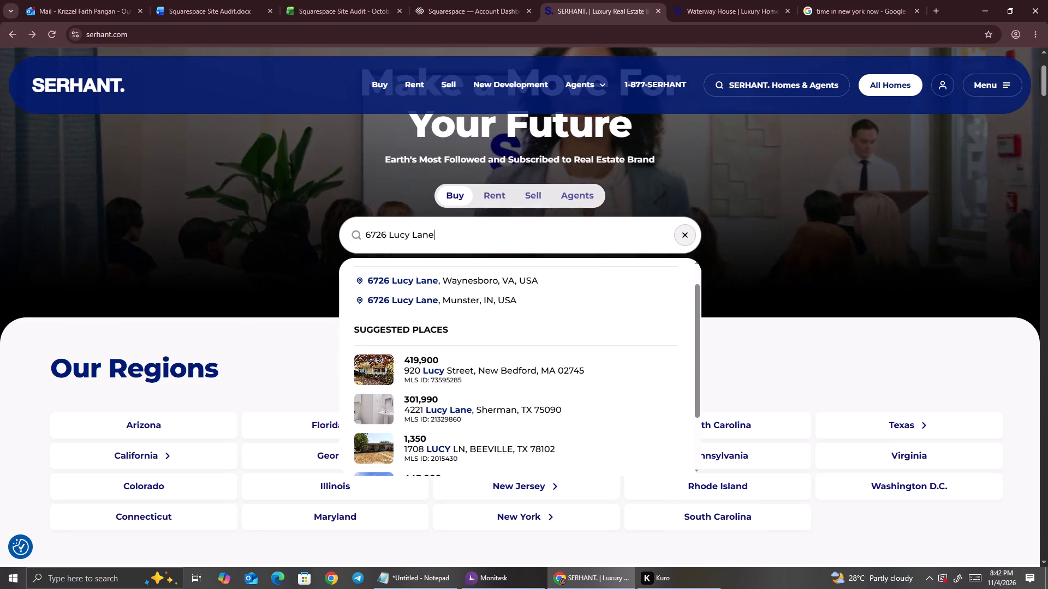
click(452, 237)
key(BackSpace)
key(BackSpace)
key(BackSpace)
key(BackSpace)
key(BackSpace)
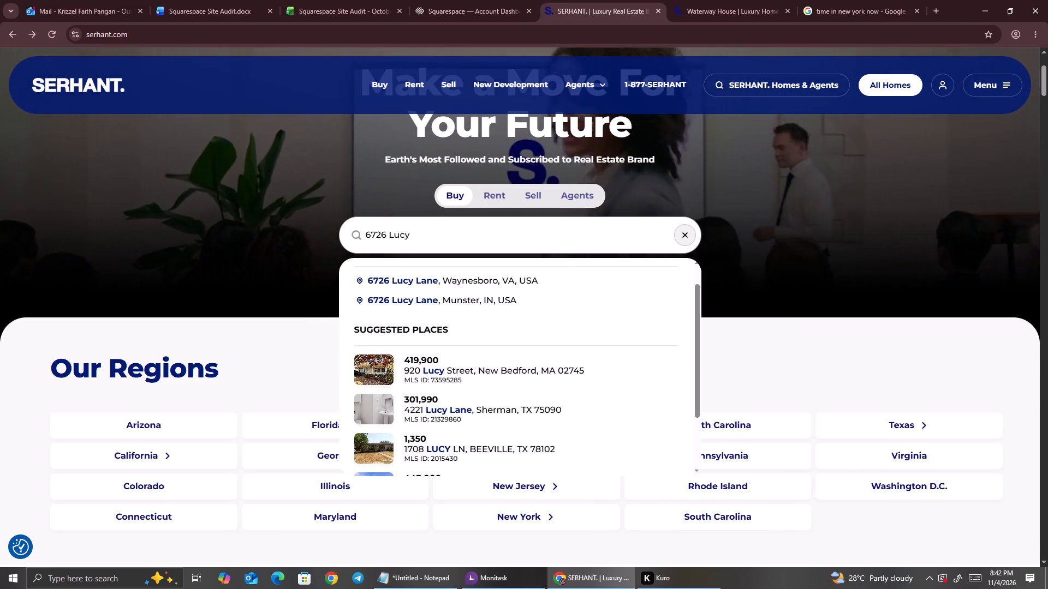
key(Return)
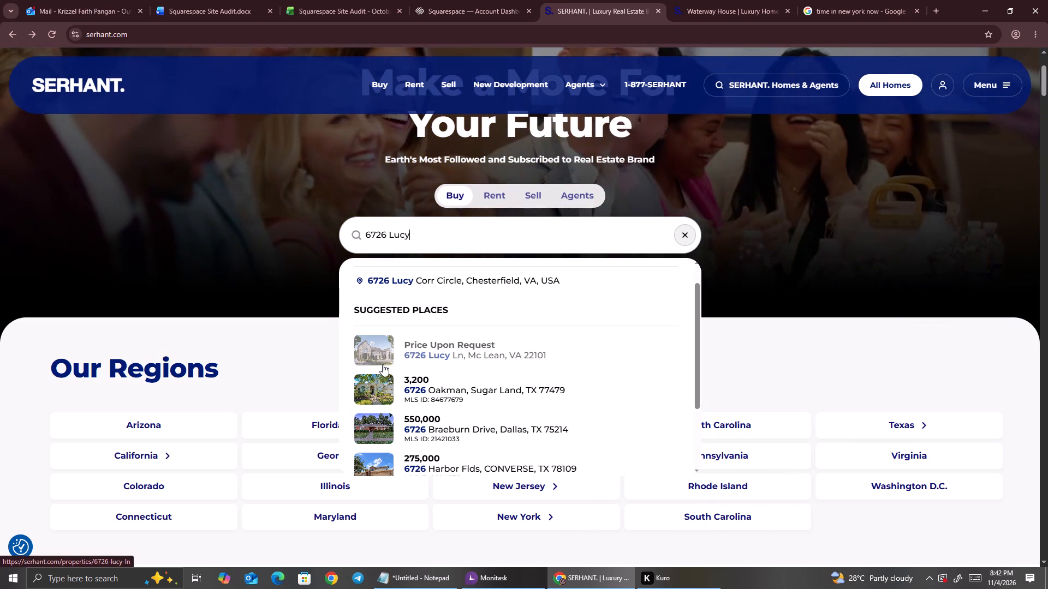
click(485, 0)
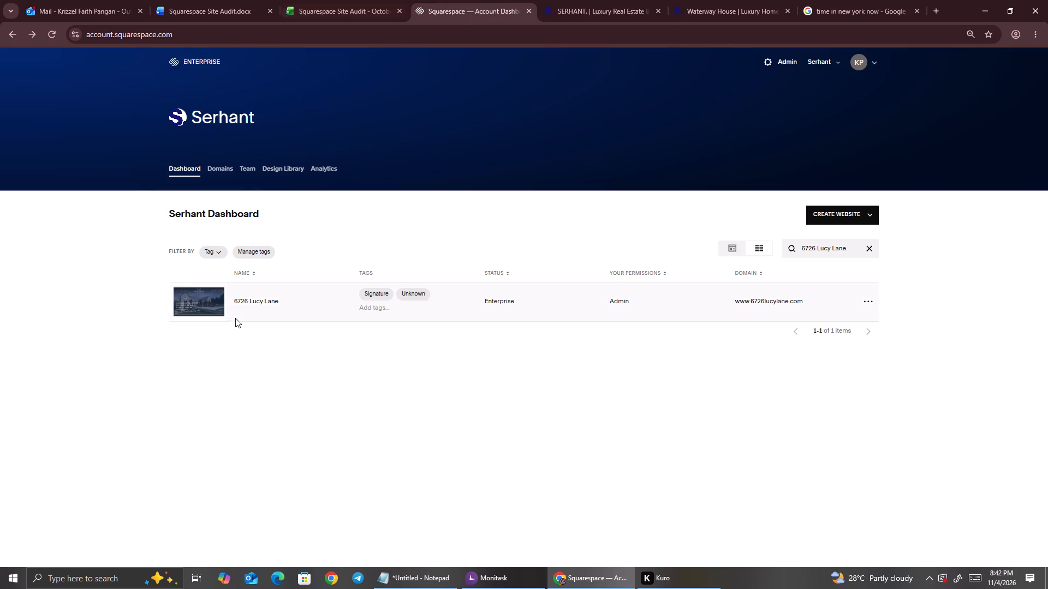
click(564, 0)
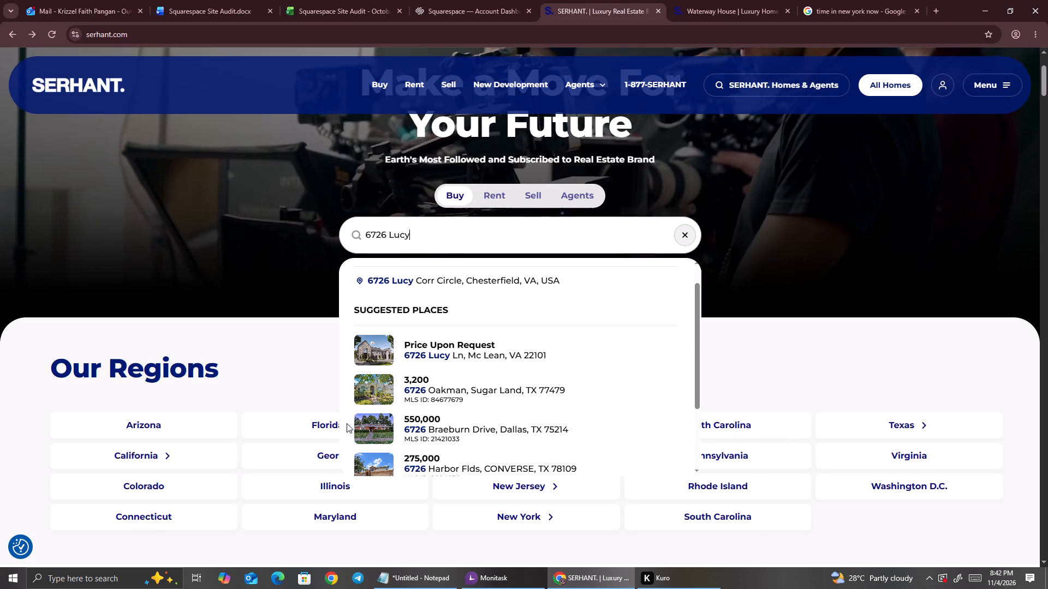
click(369, 351)
click(456, 0)
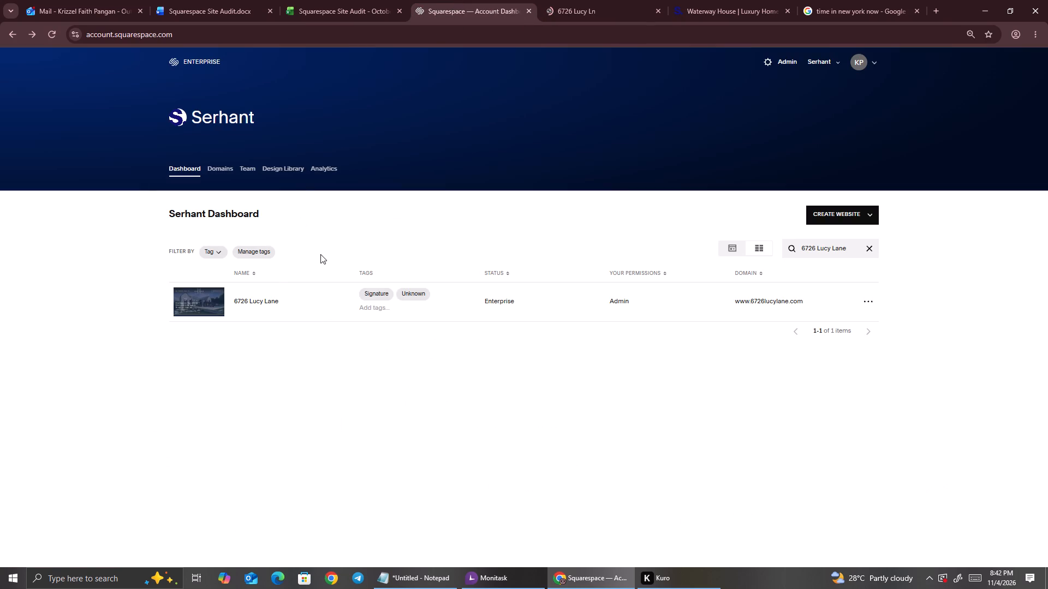
click(626, 0)
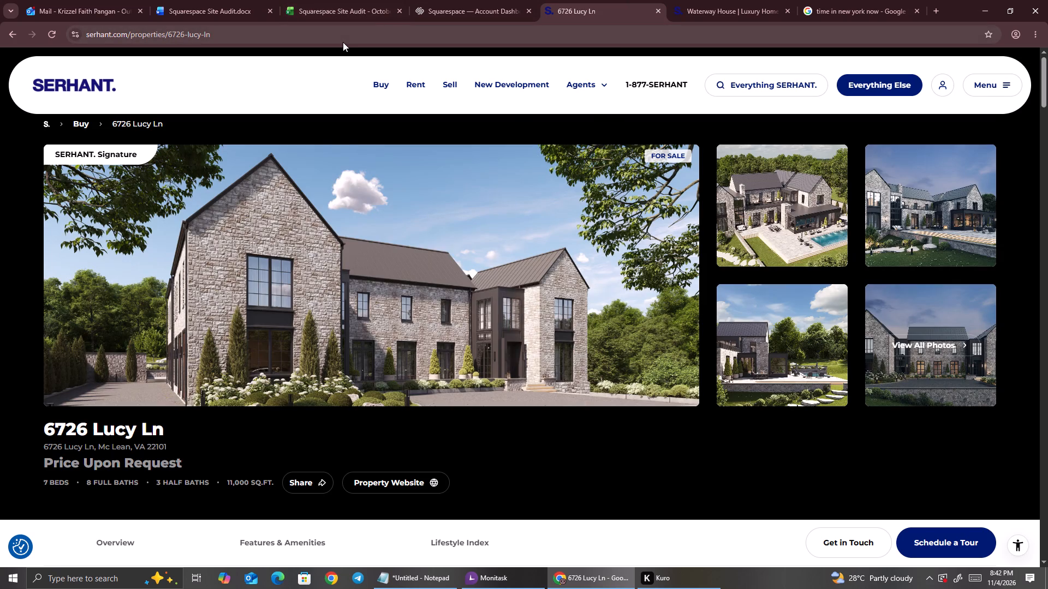
click(471, 0)
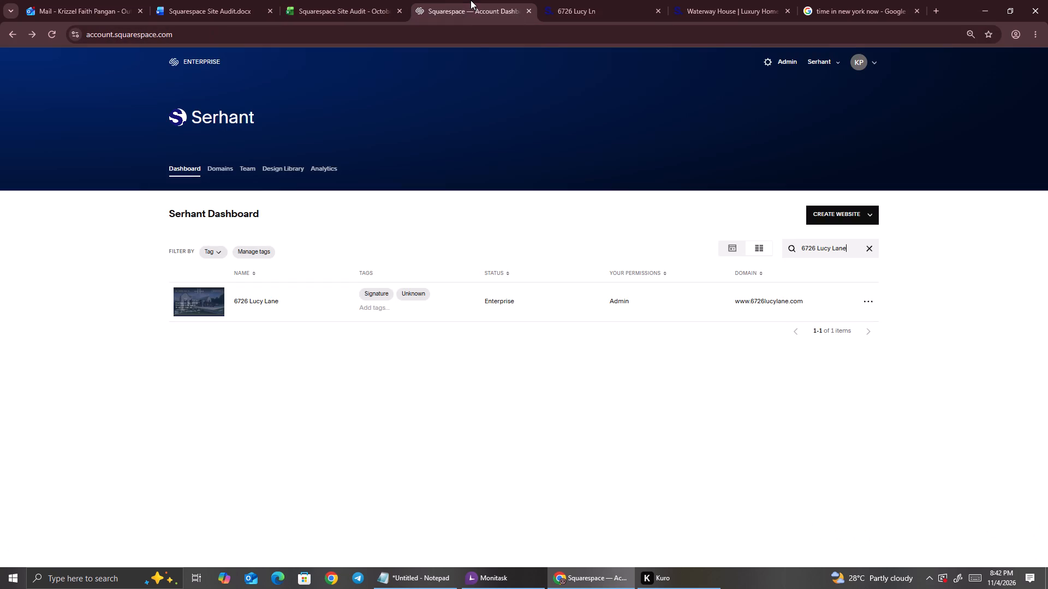
click(424, 293)
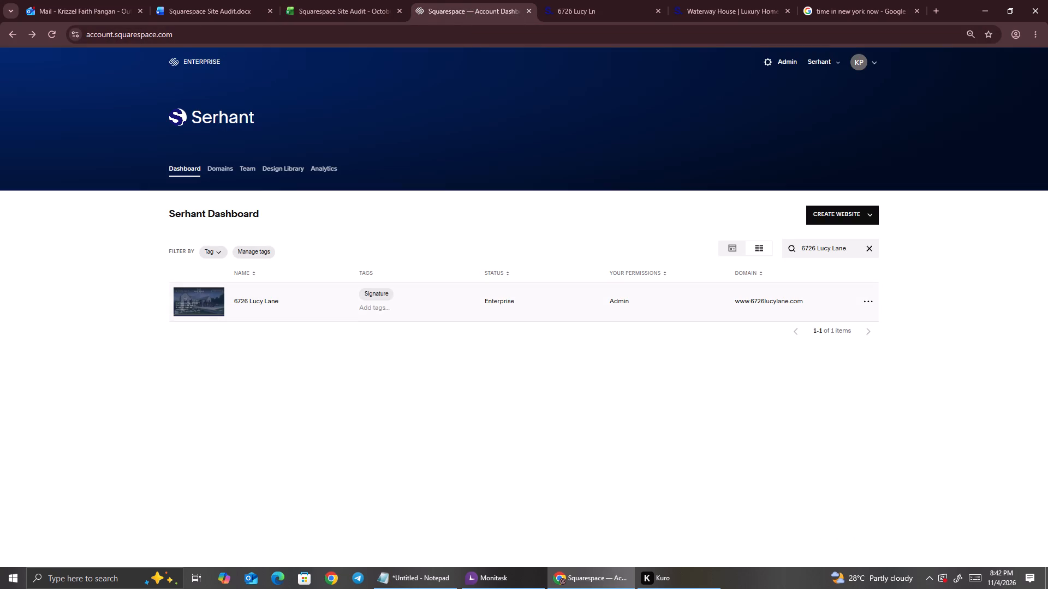
click(380, 309)
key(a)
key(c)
key(Down)
key(Return)
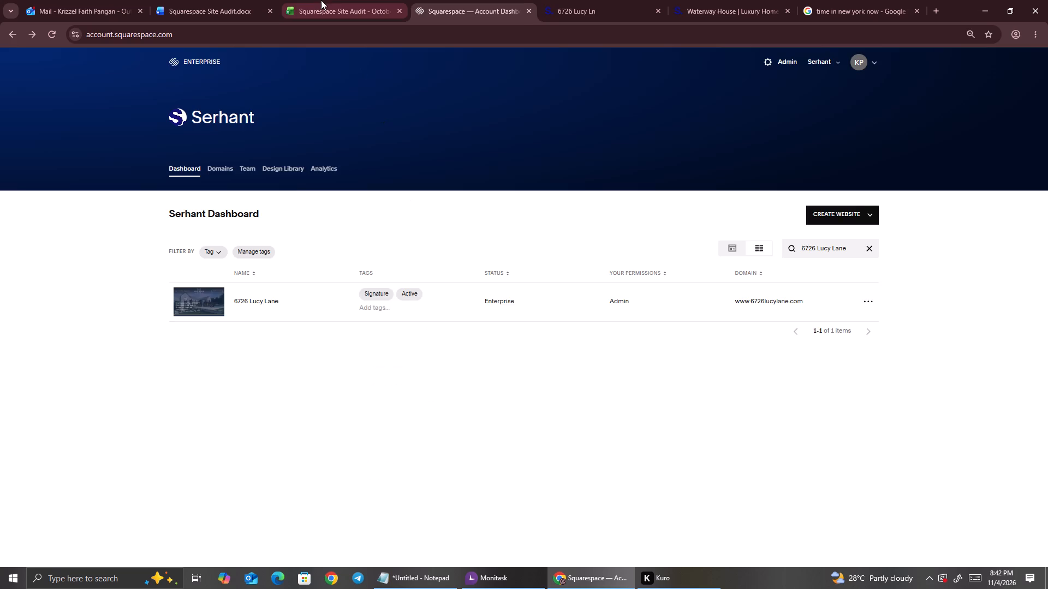
click(330, 0)
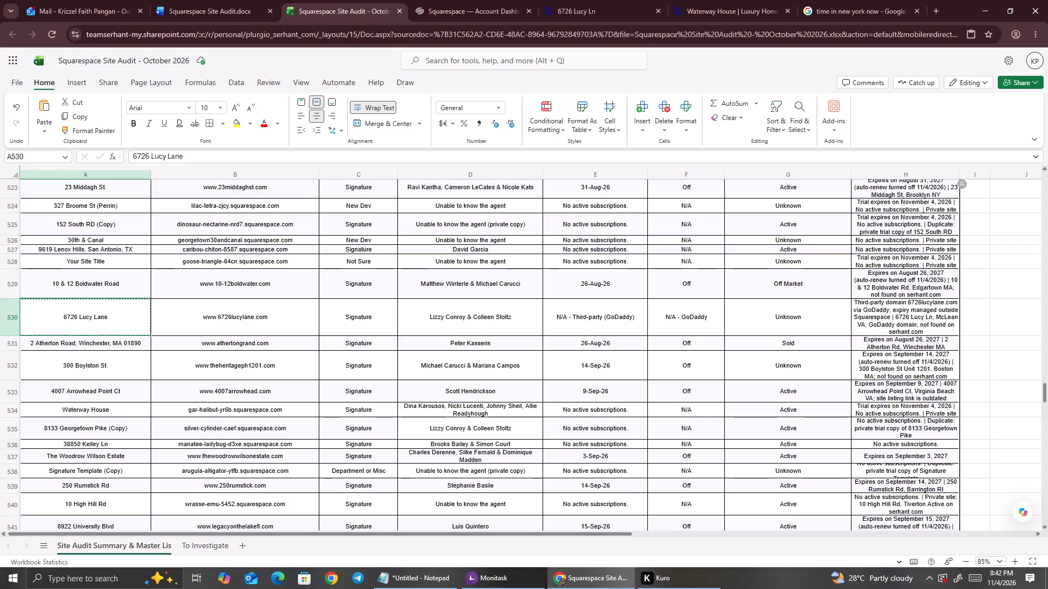
click(788, 388)
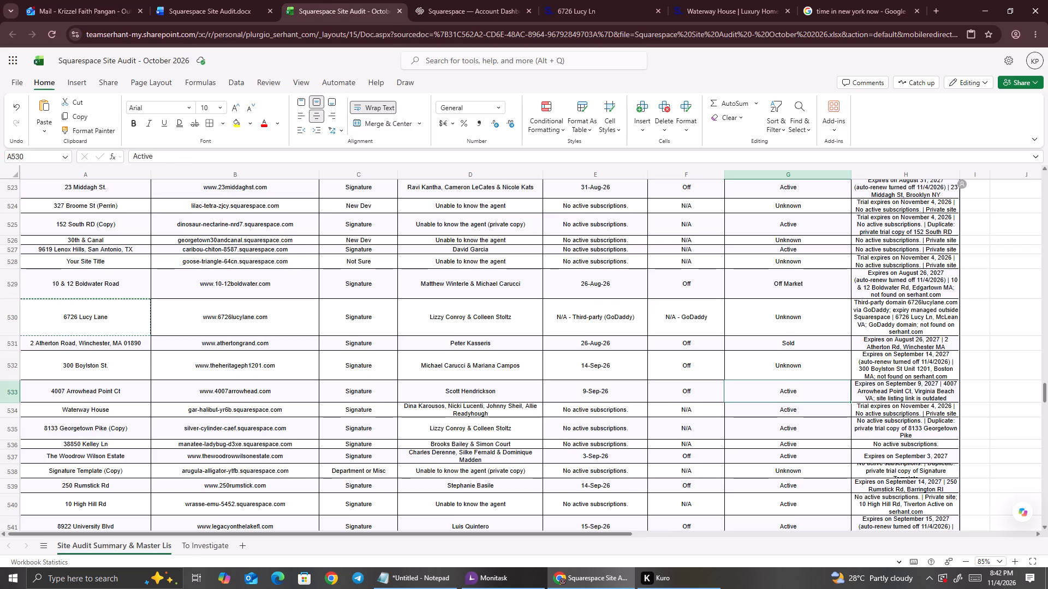
key(ctrl+c)
click(789, 319)
key(ctrl+v)
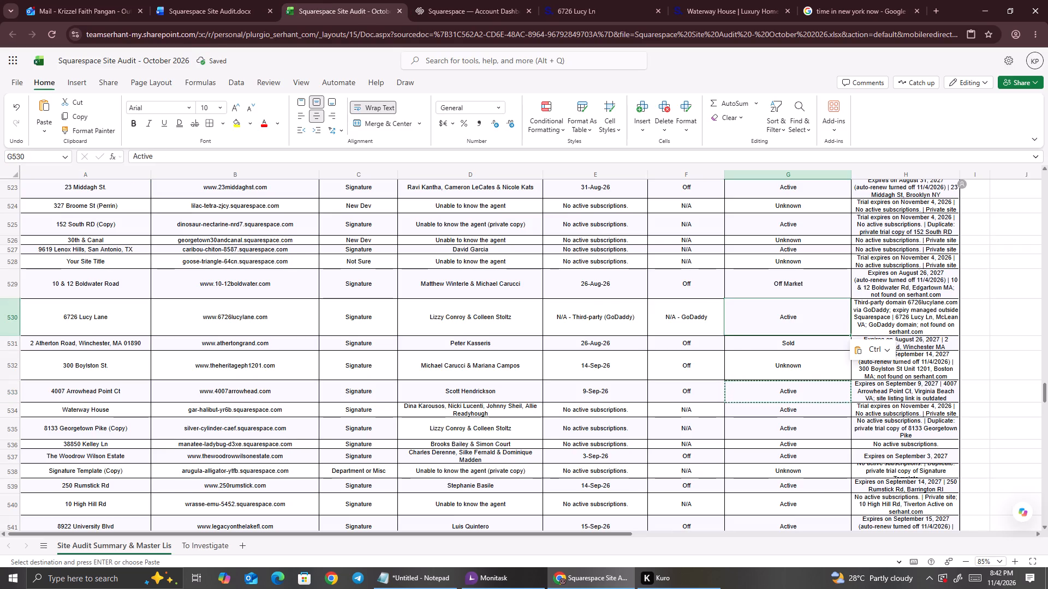
Copy the site name 30th & Canal from A526 of the workbook and search serhant.com for it.
scroll(468, 434, up, 1)
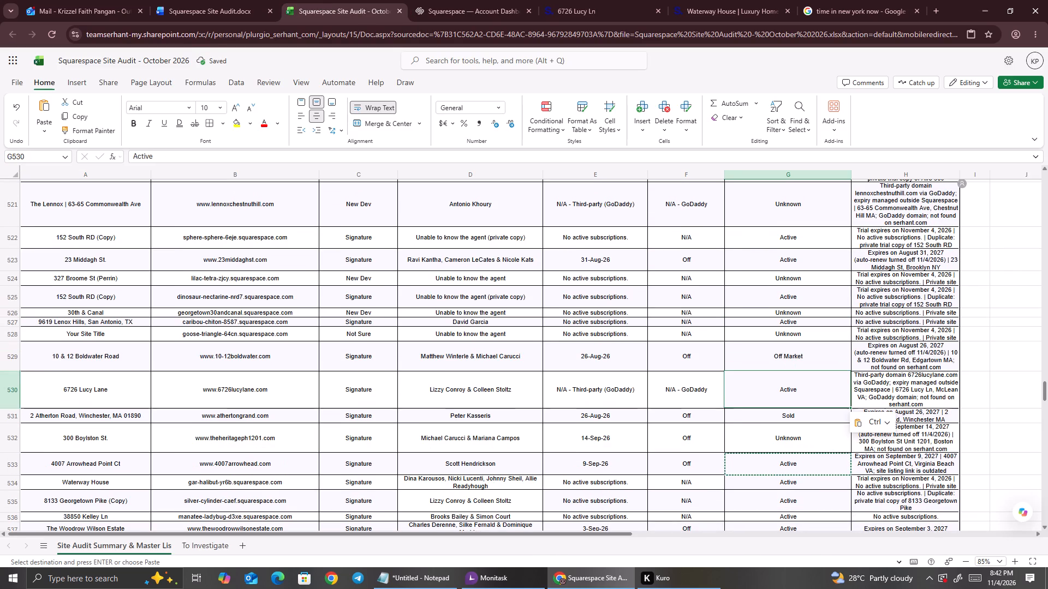
click(503, 337)
click(470, 314)
click(123, 314)
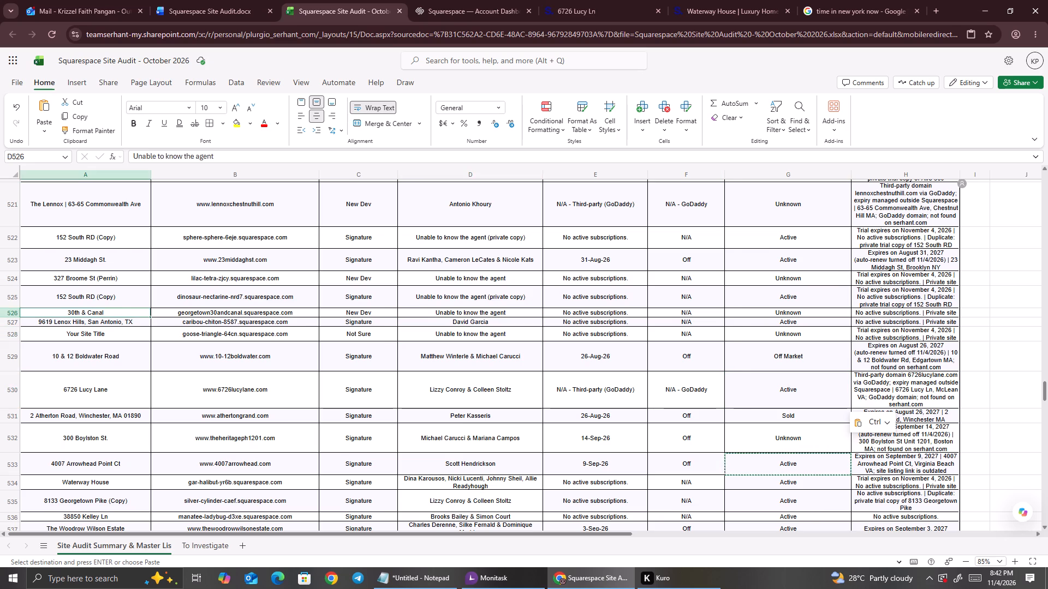
key(ctrl+c)
key(ctrl+c)
click(666, 0)
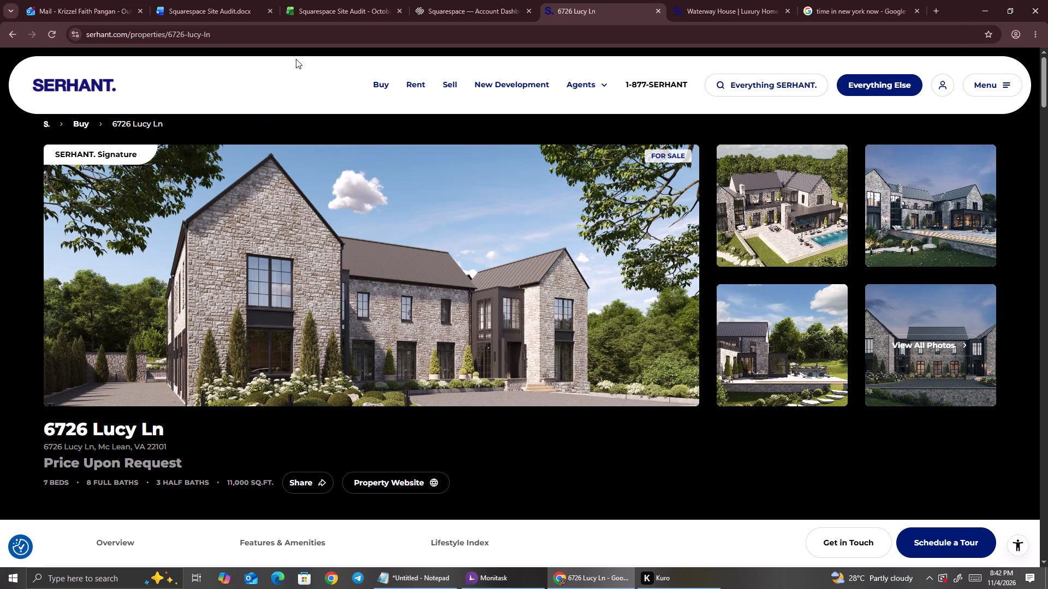
click(2, 28)
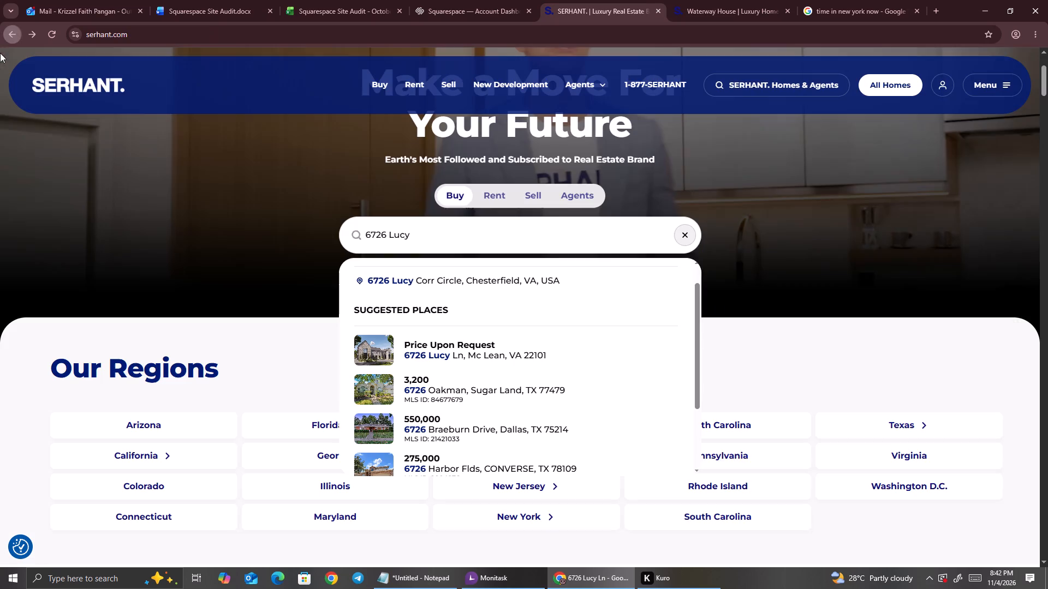
click(411, 235)
key(ctrl+a)
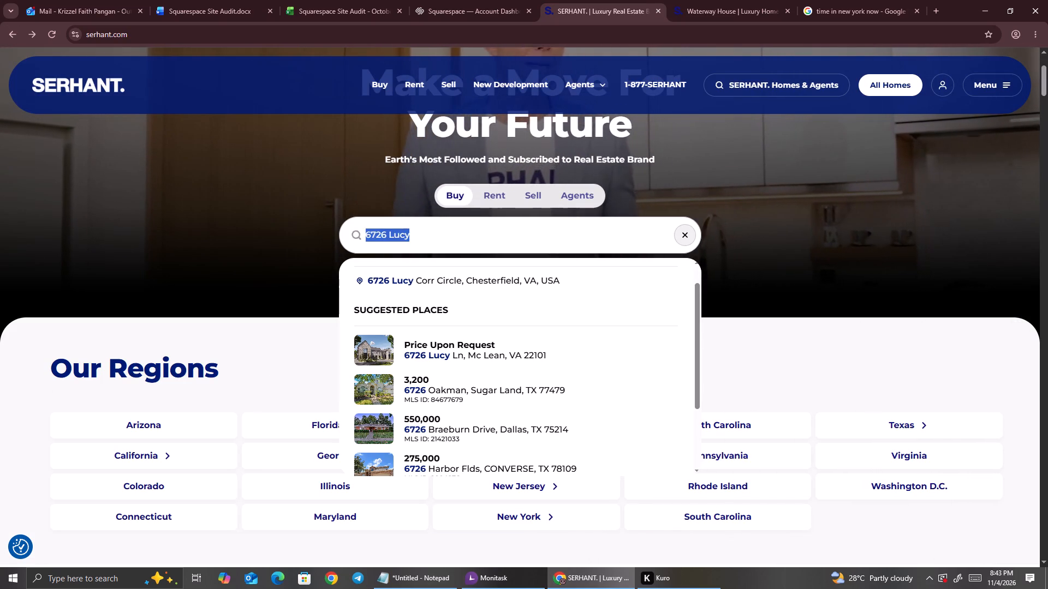
key(ctrl+v)
key(Return)
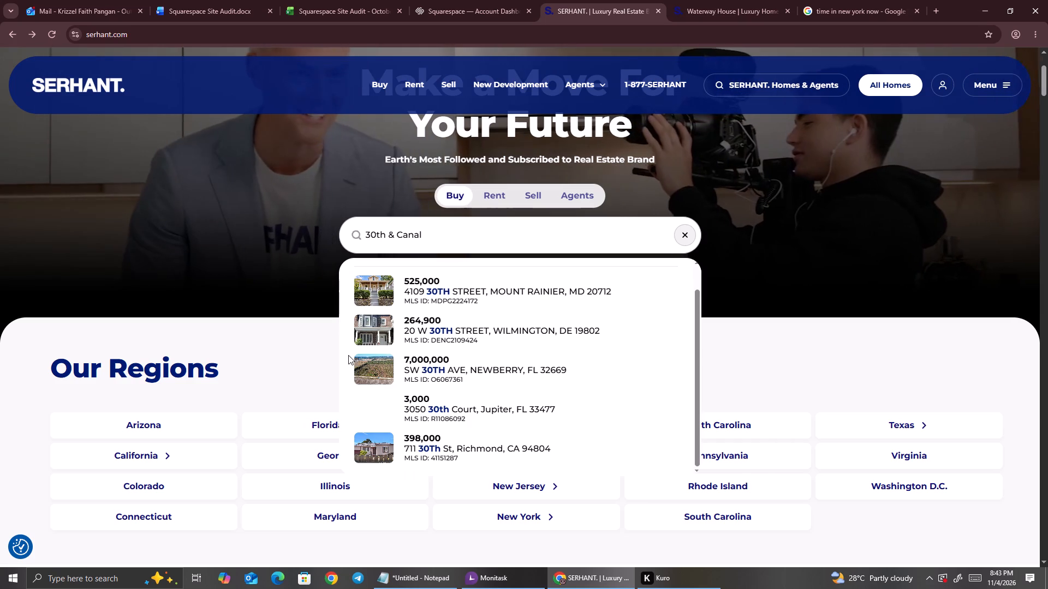
Shorten the serhant.com property search to 30th.
drag(394, 235, 481, 230)
key(BackSpace)
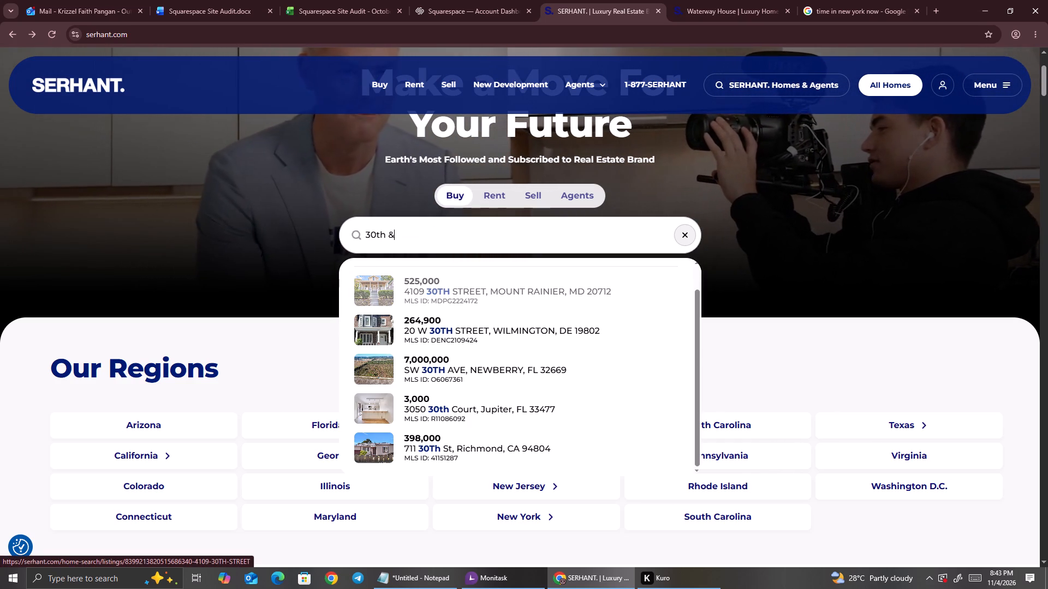
key(BackSpace)
key(BackSpace)
key(Return)
Search the Squarespace dashboard for the 30th & Canal site.
click(472, 0)
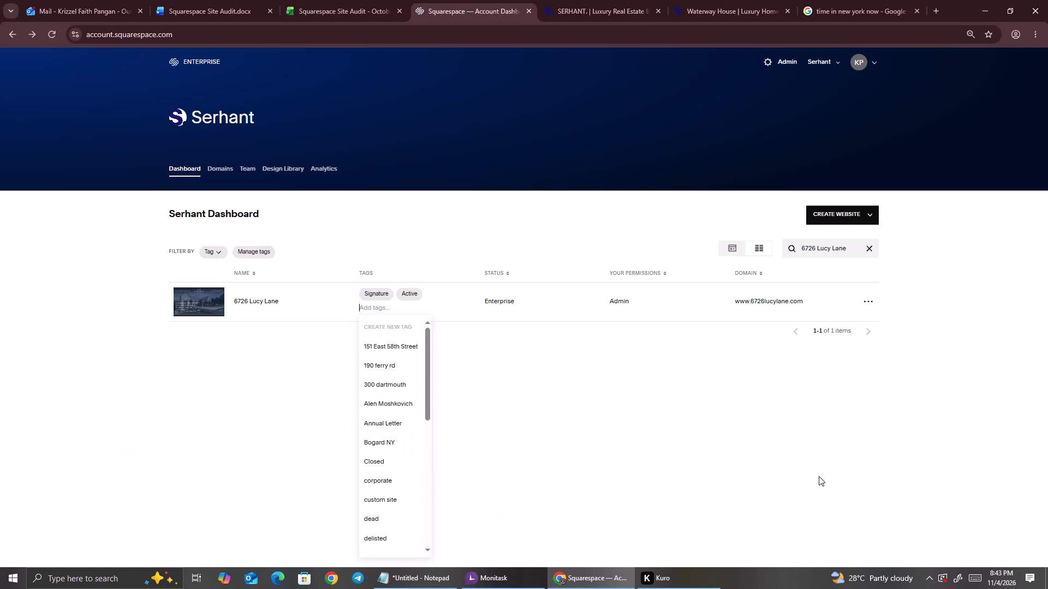
click(809, 254)
key(ctrl+a)
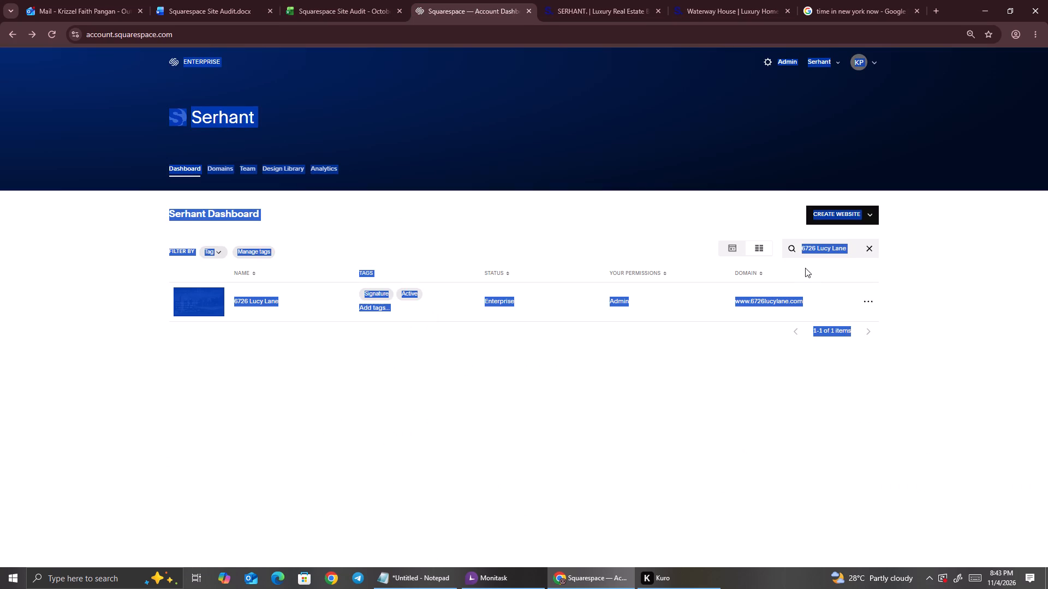
click(826, 247)
key(ctrl+a)
key(ctrl+v)
key(Return)
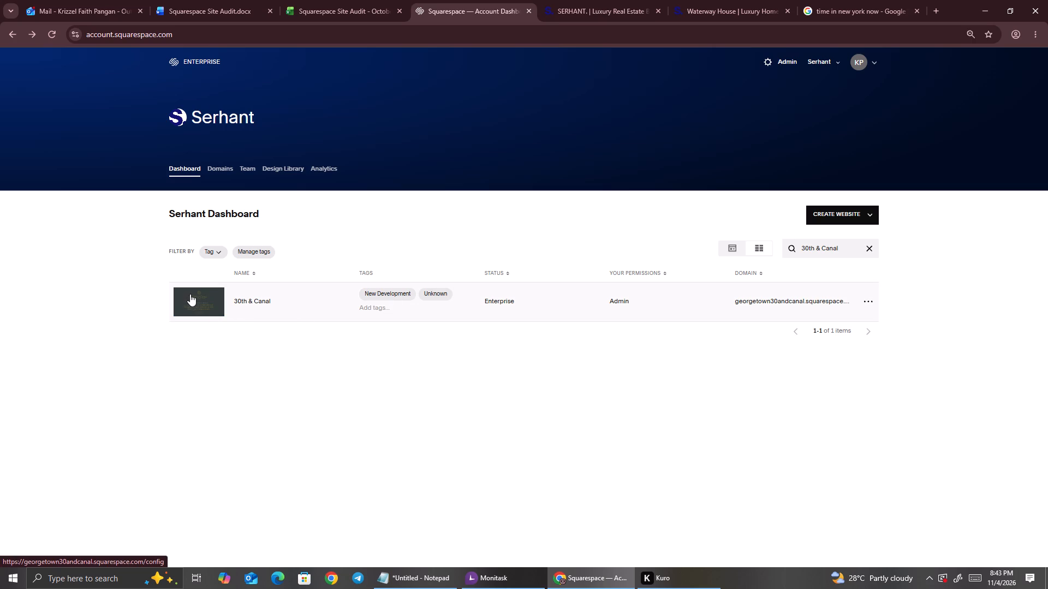
click(617, 0)
click(395, 0)
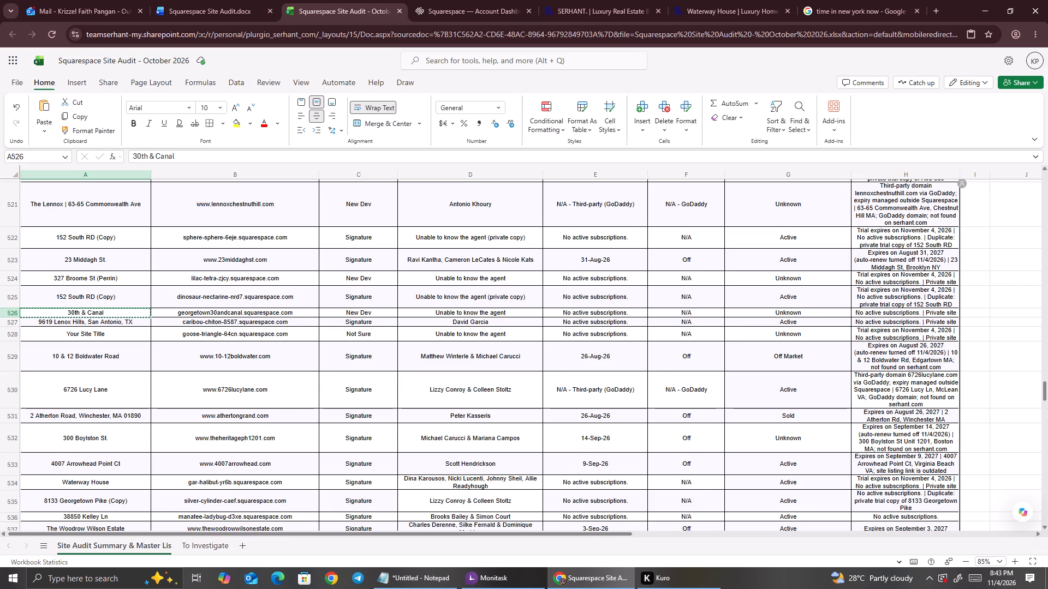
click(892, 386)
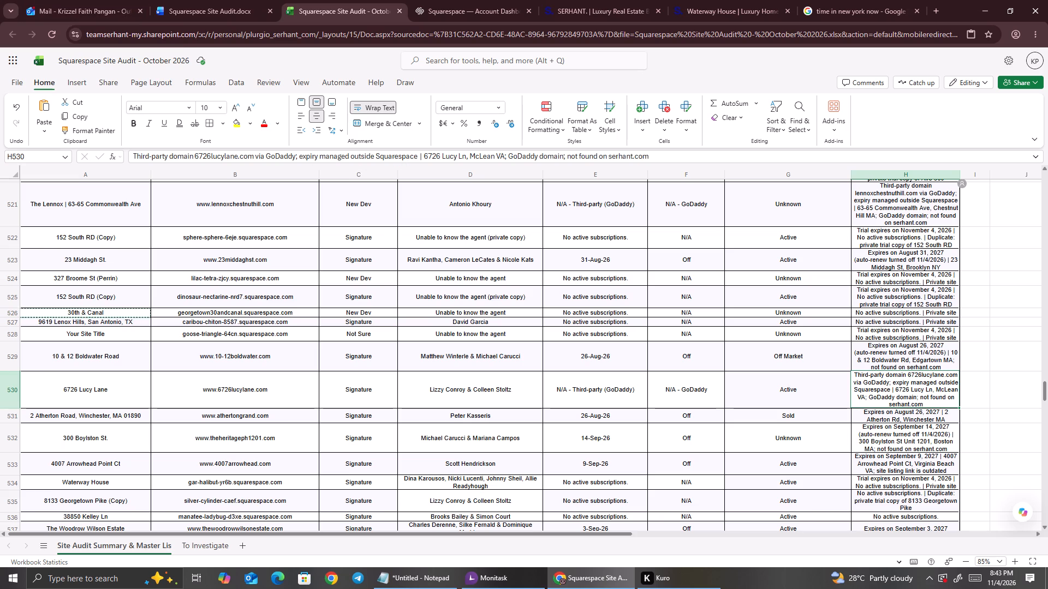
scroll(610, 447, down, 1)
click(610, 413)
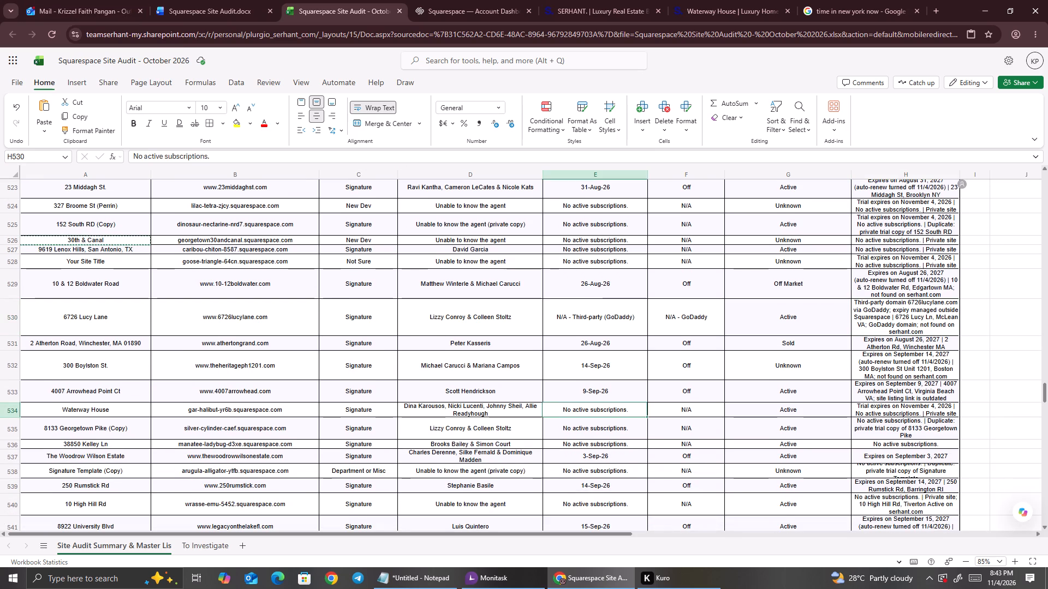
key(ctrl+c)
click(600, 315)
key(ctrl+v)
click(906, 318)
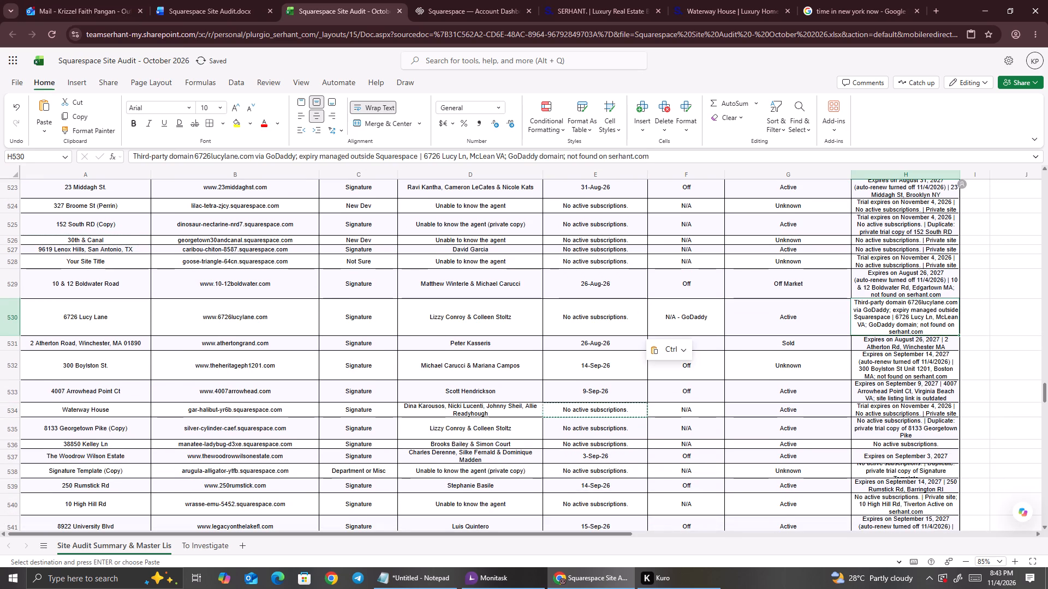
key(ctrl+v)
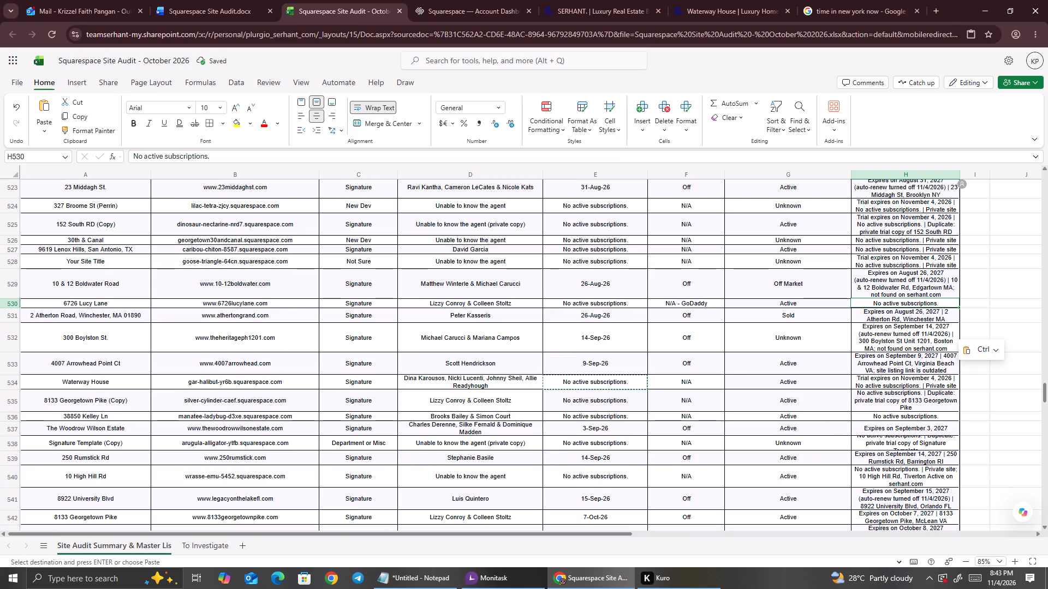
scroll(714, 382, up, 1)
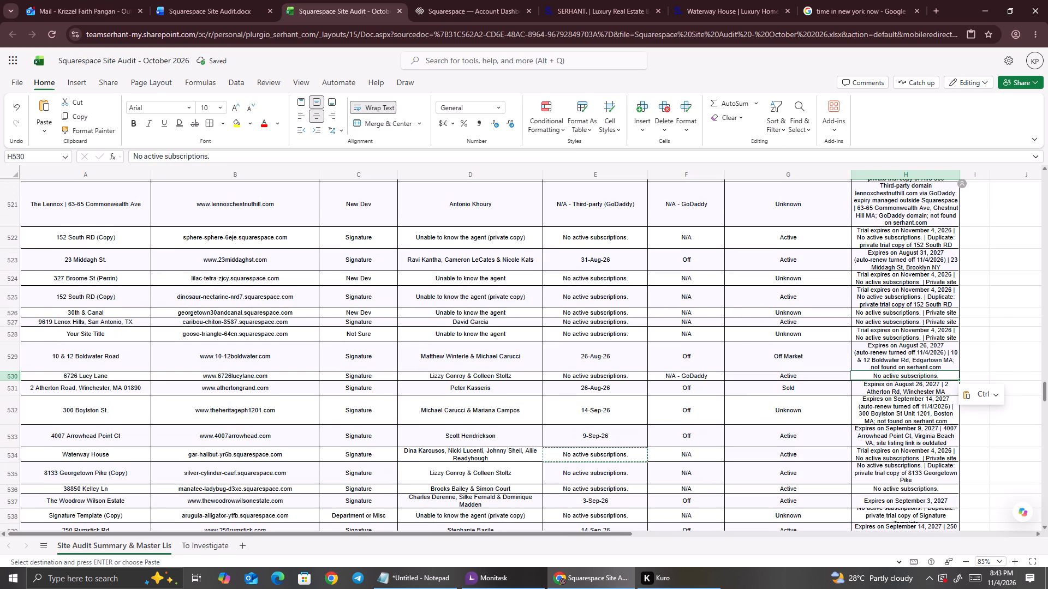
click(80, 297)
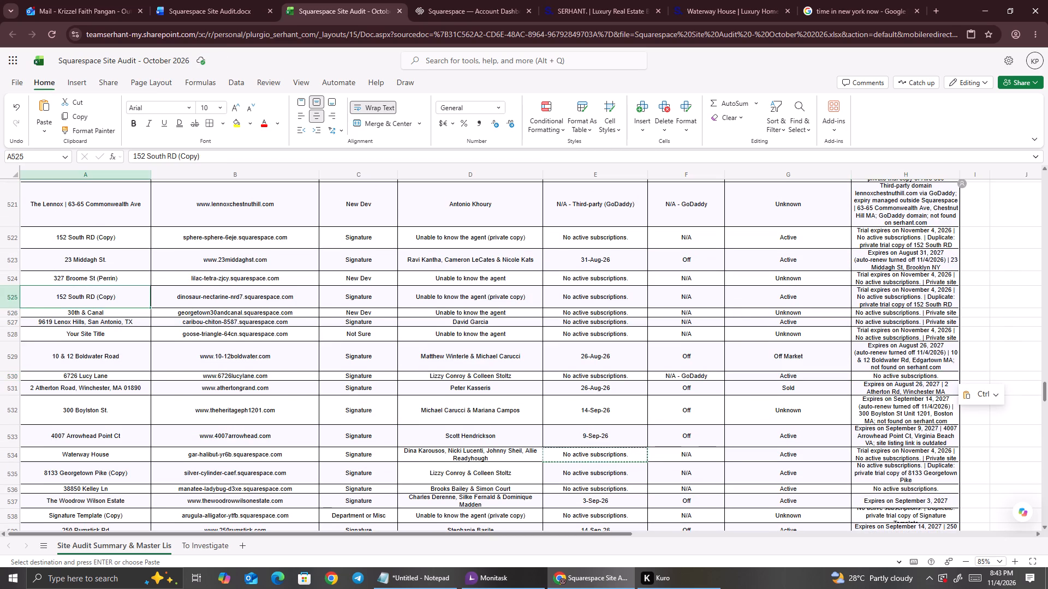
key(ctrl+c)
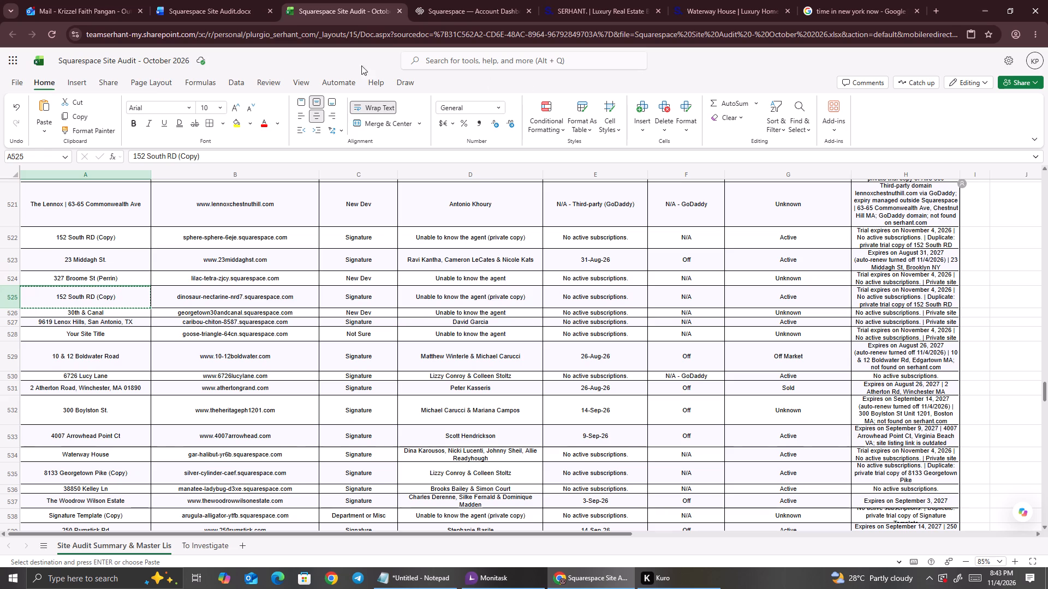
click(510, 0)
click(817, 249)
key(ctrl+a)
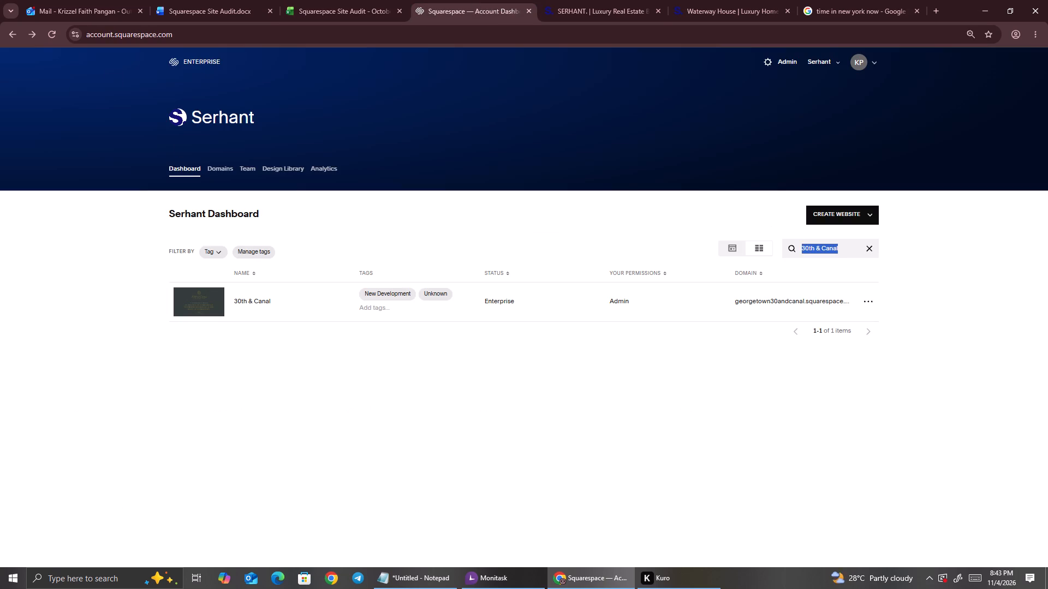
key(ctrl+v)
key(Return)
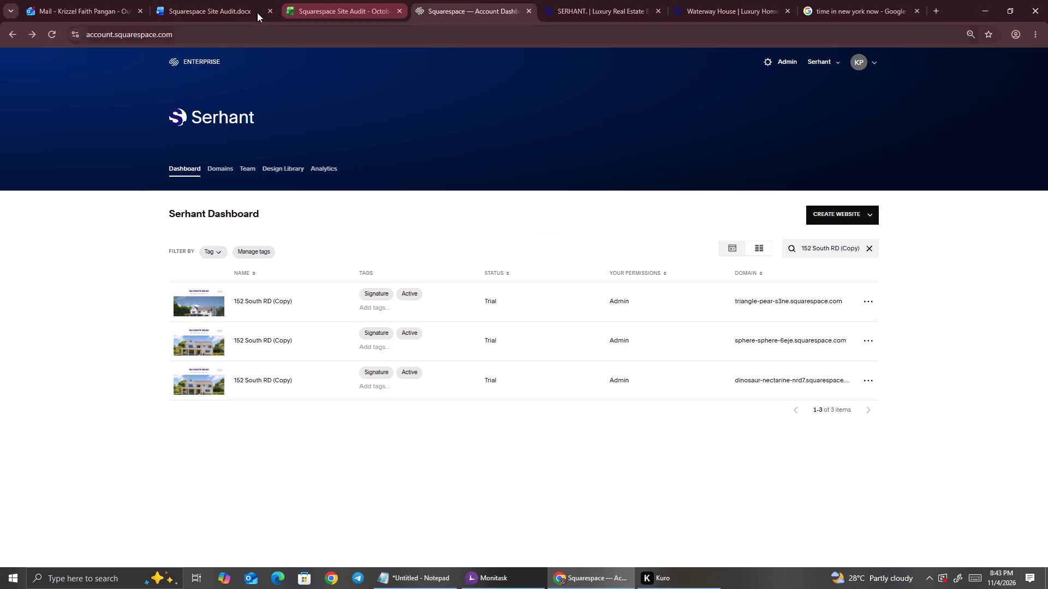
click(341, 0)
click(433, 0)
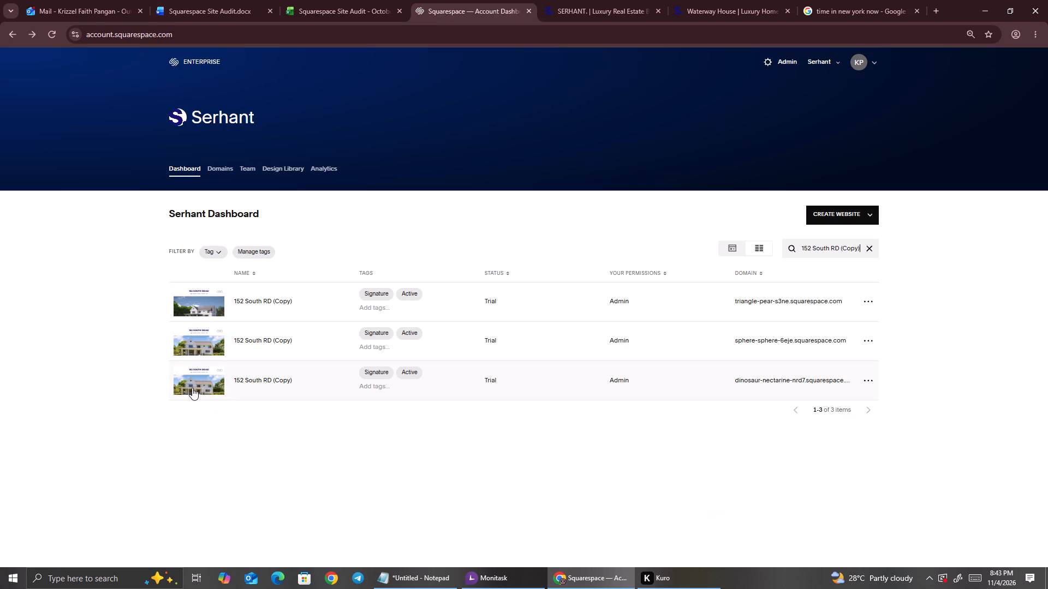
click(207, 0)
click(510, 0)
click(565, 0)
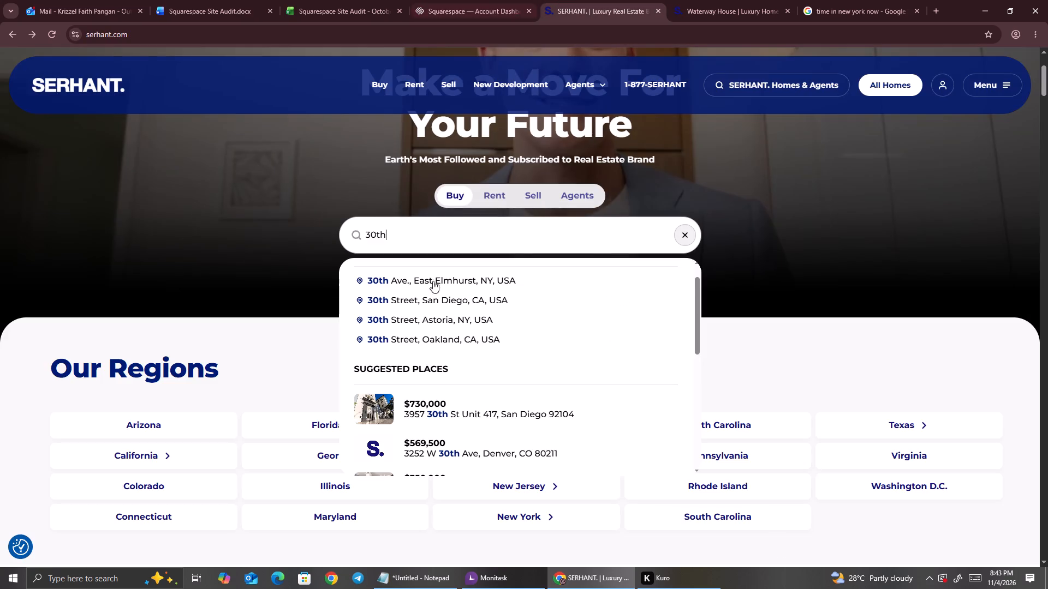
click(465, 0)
Find 152 in the audit workbook and copy the agent names of the original 152 South RD site from D457.
click(334, 0)
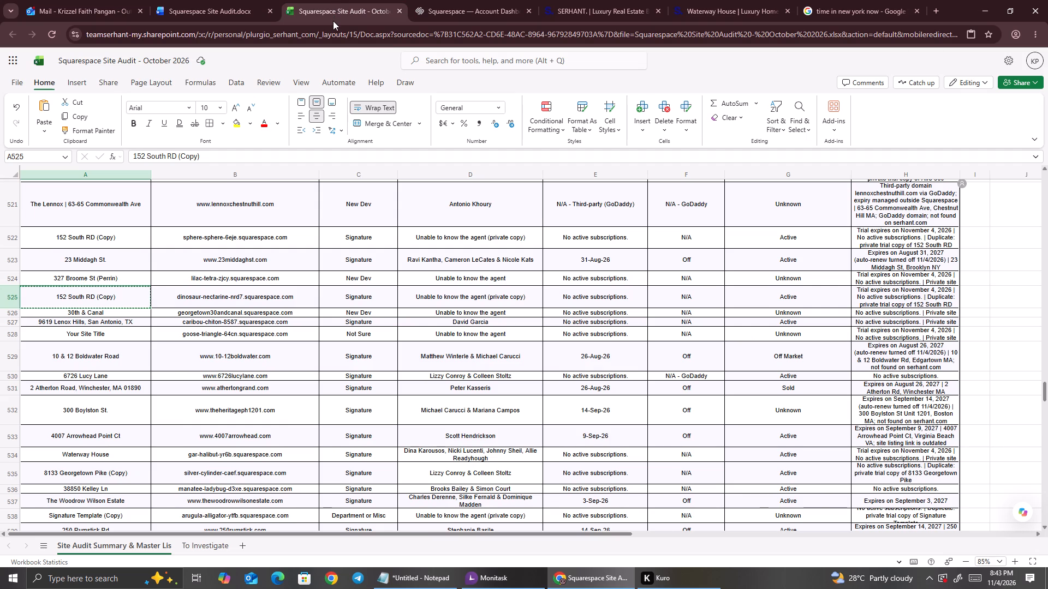
key(ctrl+f)
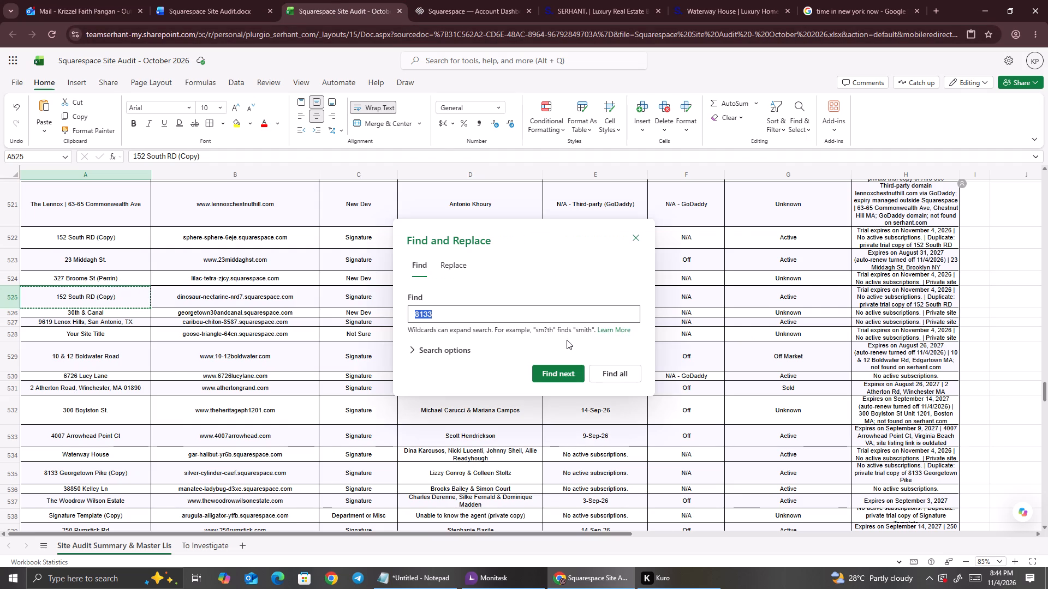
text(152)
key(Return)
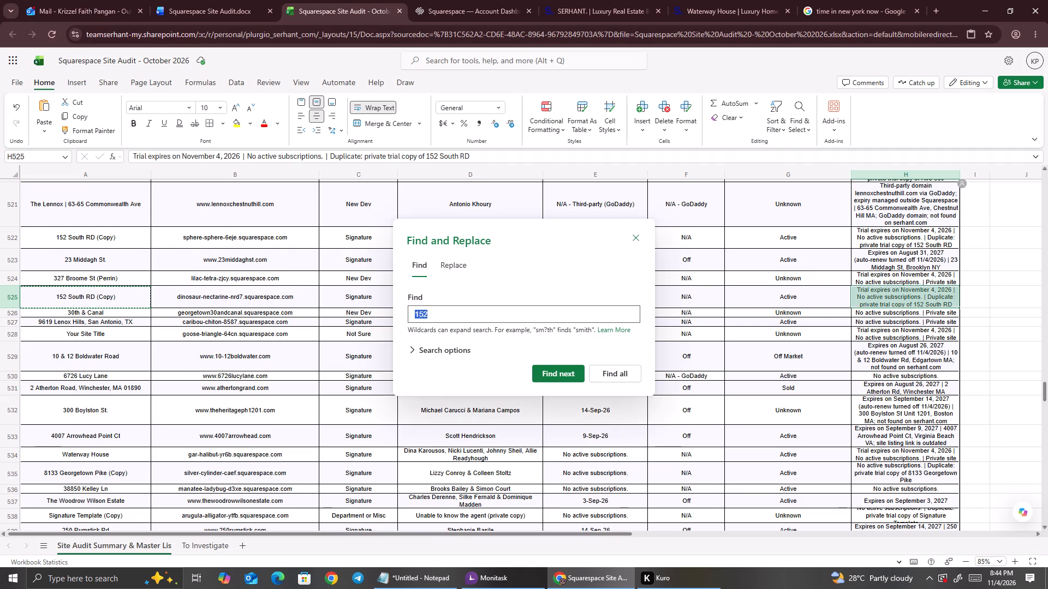
click(557, 380)
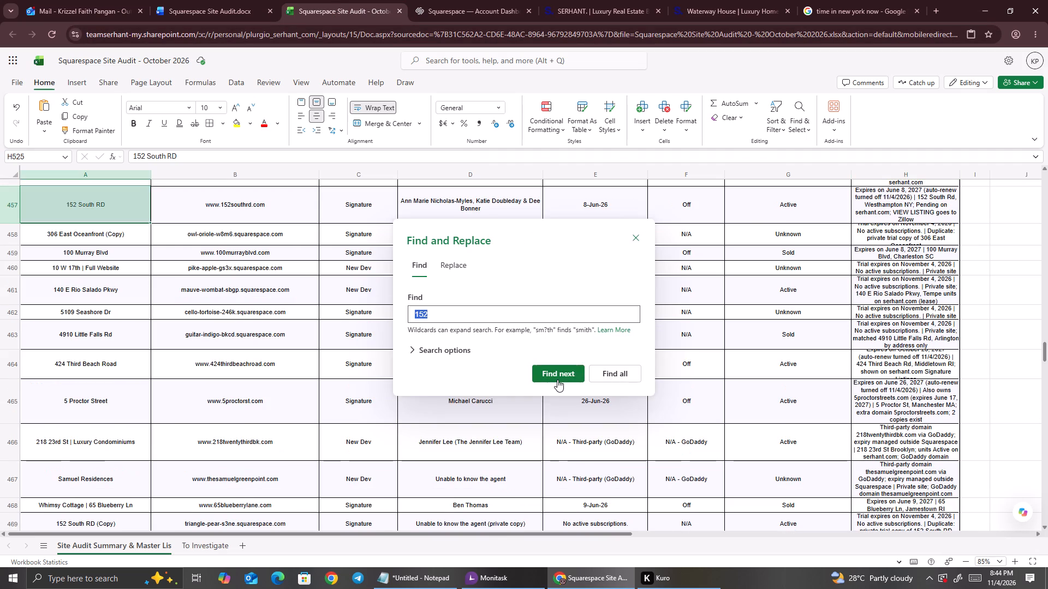
click(446, 203)
key(ctrl+c)
key(ctrl+c)
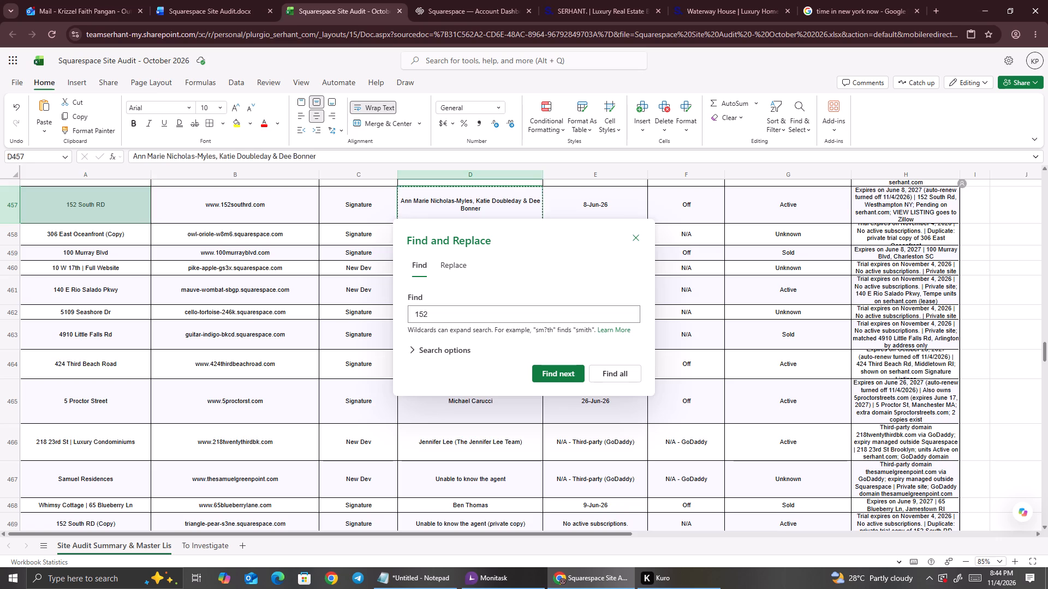
Find the 152 South RD (Copy) rows and paste the original site's copied agent names into D525 and D522.
click(572, 374)
click(572, 374)
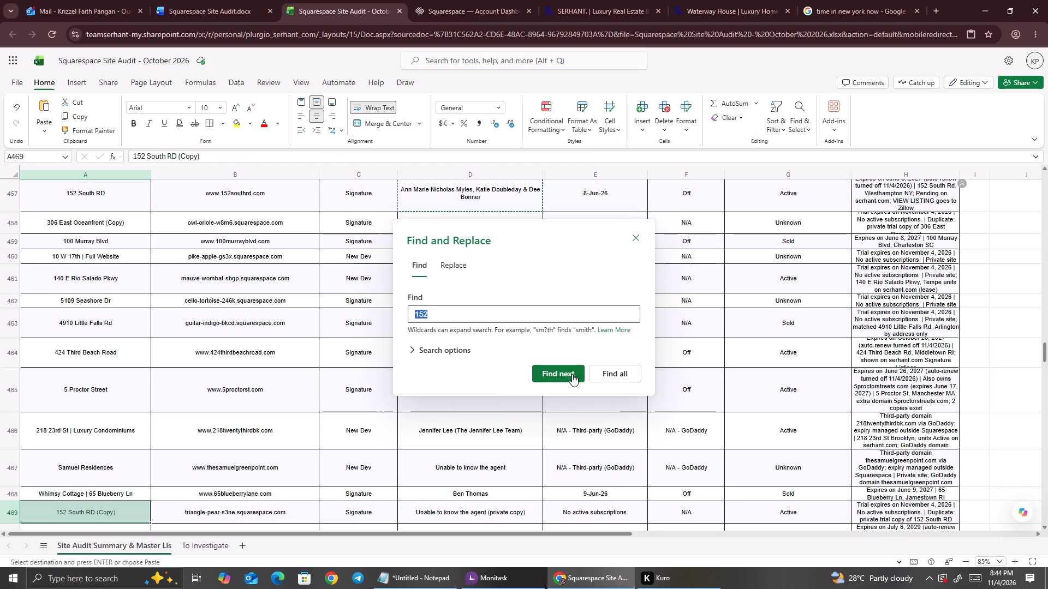
click(572, 374)
click(572, 374)
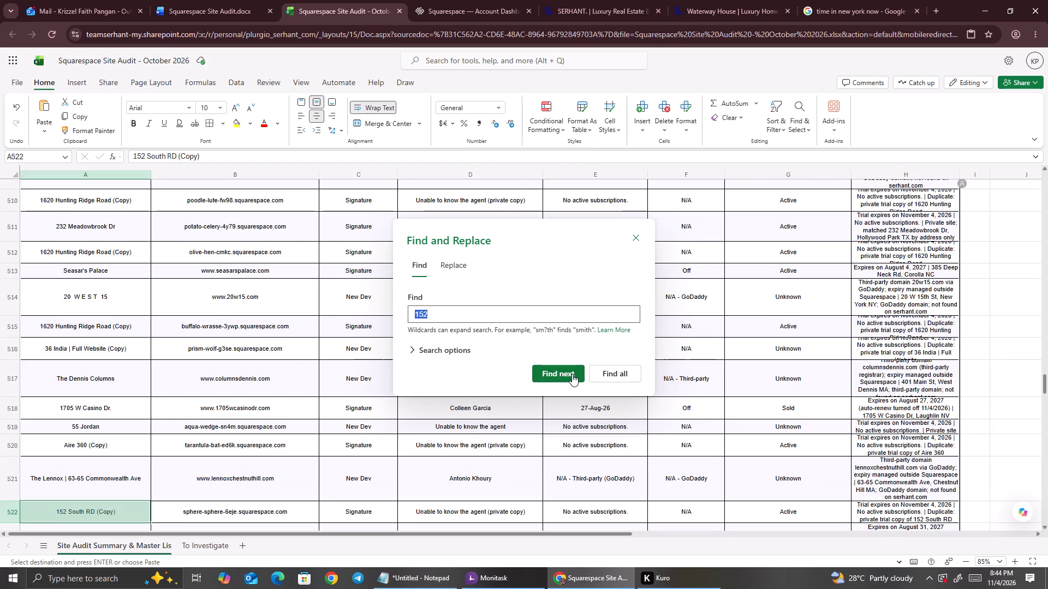
scroll(879, 478, down, 1)
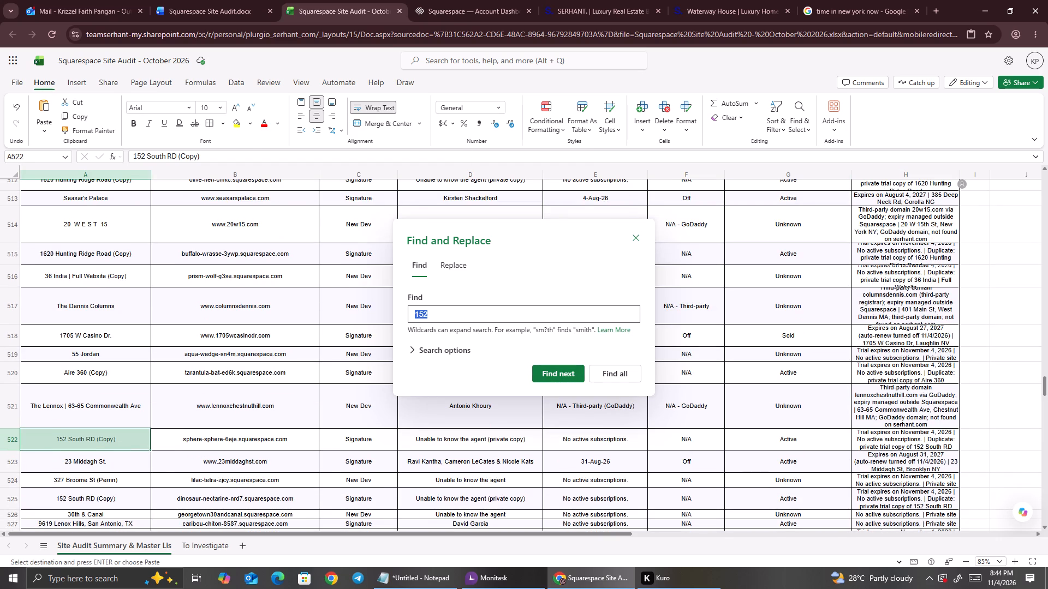
click(475, 443)
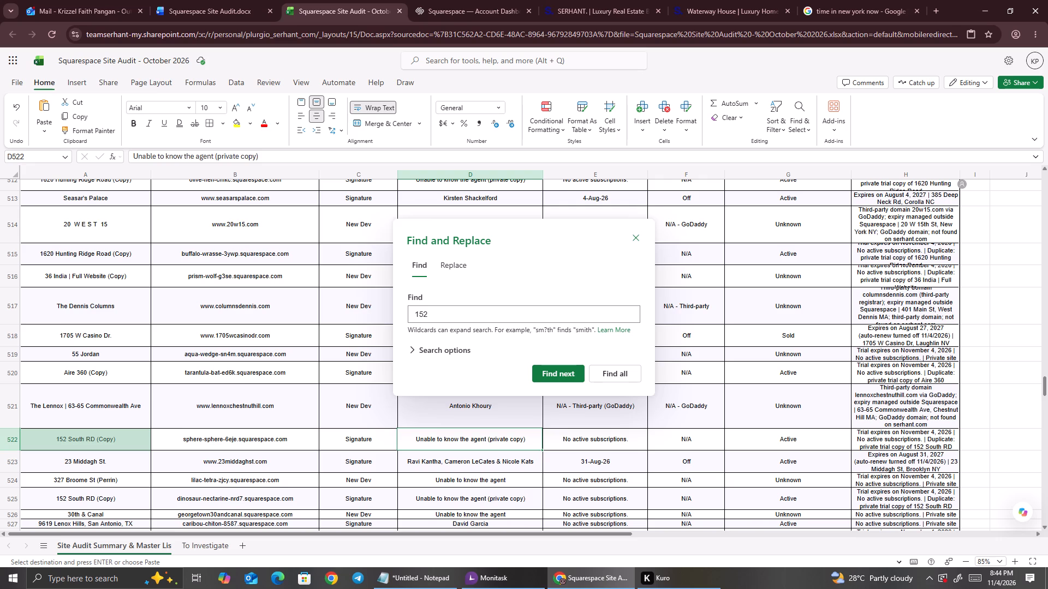
click(476, 495)
key(ctrl+v)
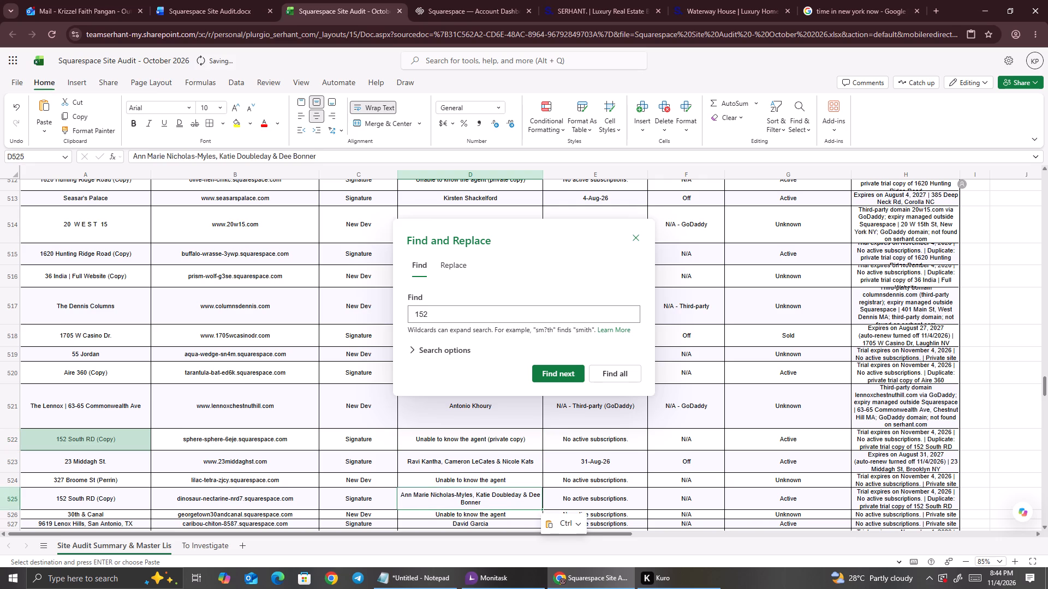
click(491, 444)
key(ctrl+v)
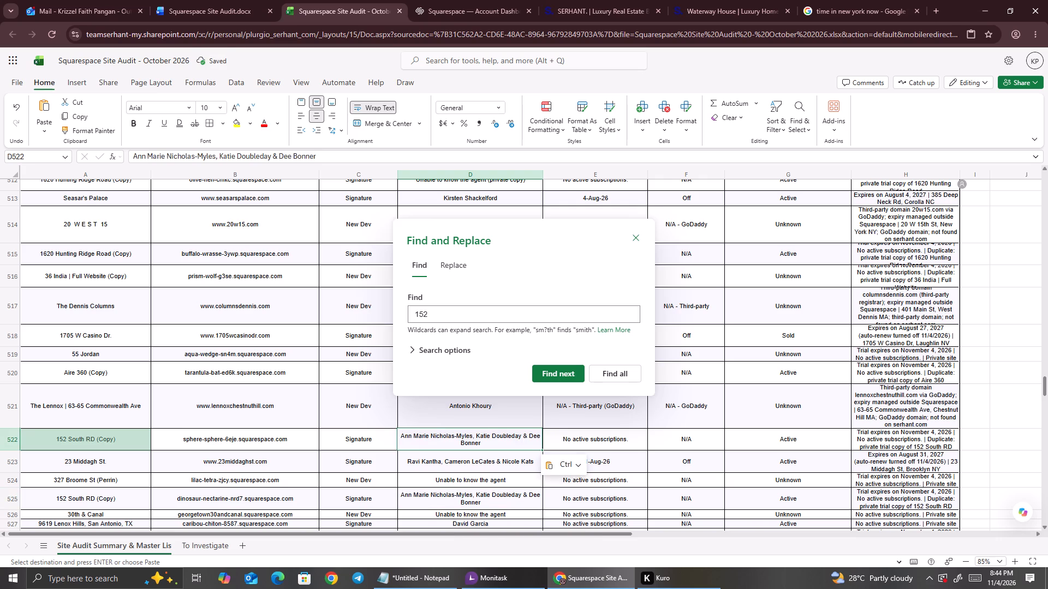
Remove the November 4, 2026 trial expiry text from the 152 South RD (Copy) notes in H522.
click(892, 440)
drag(245, 156, 129, 170)
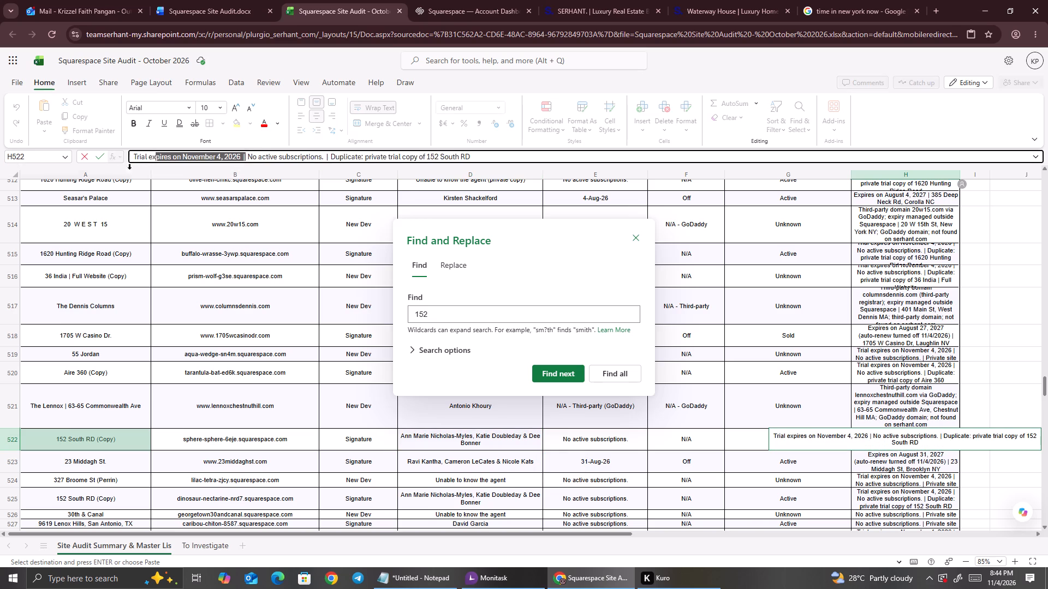
drag(129, 170, 116, 172)
key(BackSpace)
key(BackSpace)
click(913, 465)
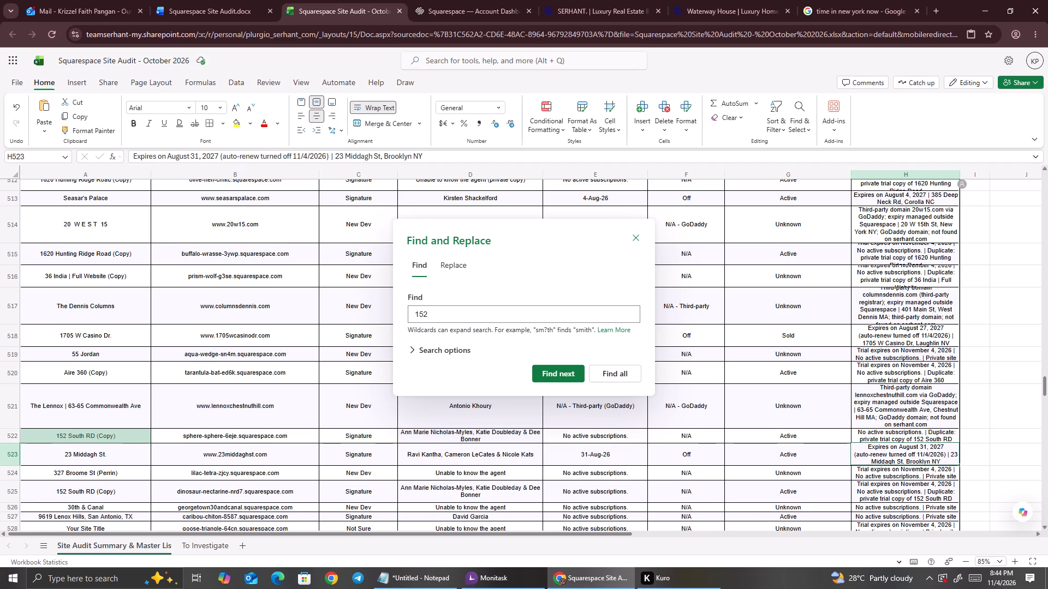
drag(221, 158, 252, 152)
drag(257, 151, 327, 151)
click(326, 157)
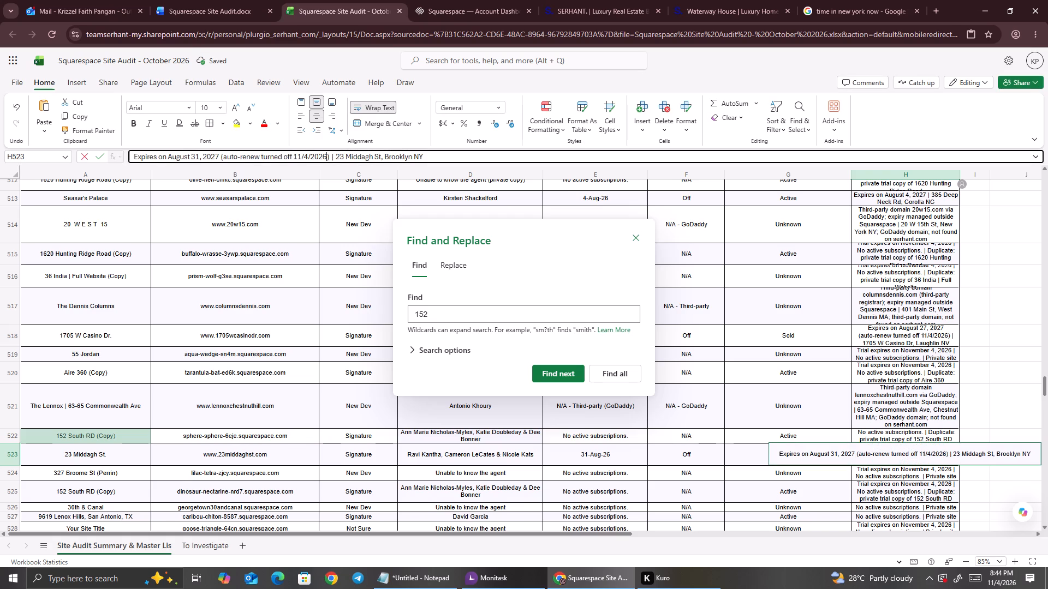
drag(330, 155, 477, 157)
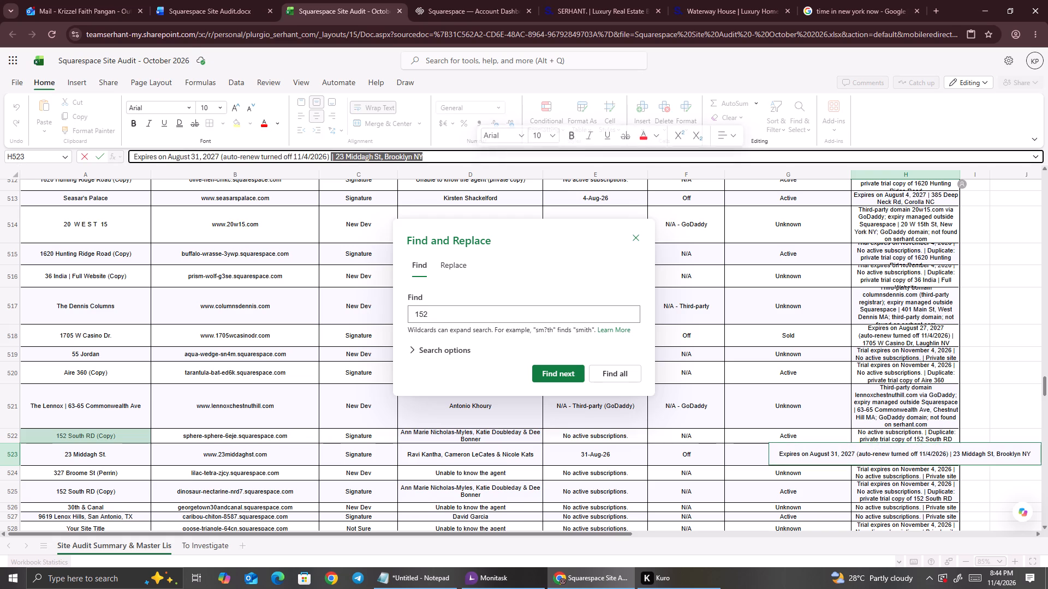
click(247, 158)
drag(218, 159, 313, 162)
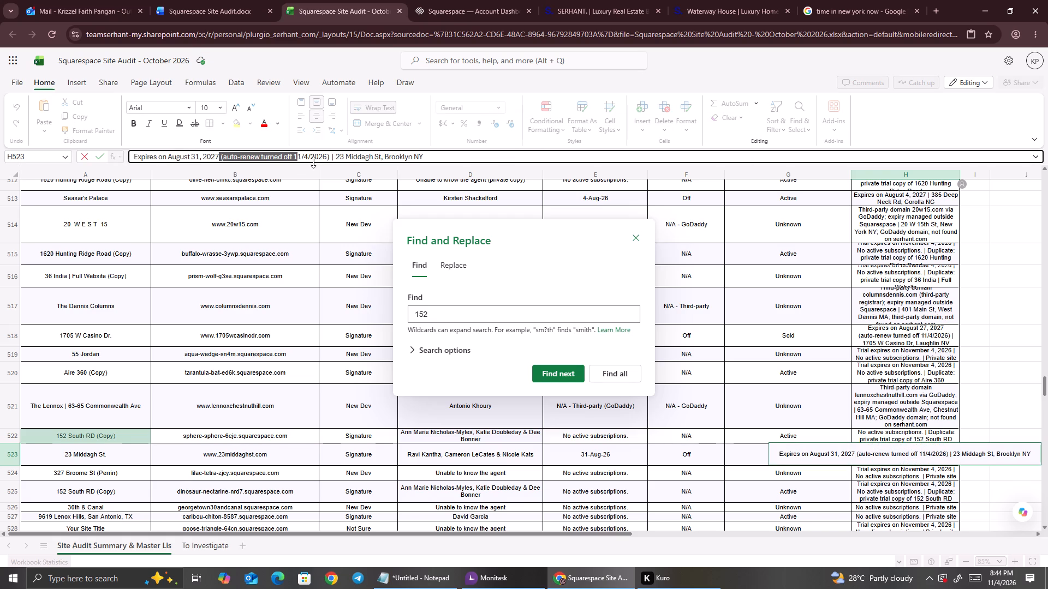
drag(313, 162, 493, 153)
key(BackSpace)
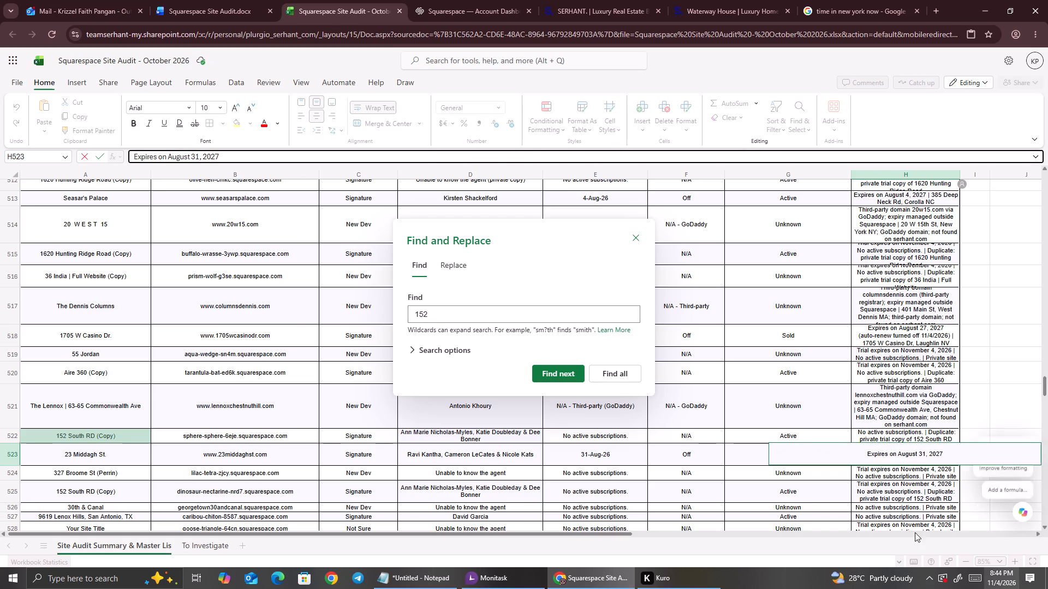
Set The Lennox | 63-65 Commonwealth Ave expiry in E521 to No active subscriptions., copied from E522.
click(924, 411)
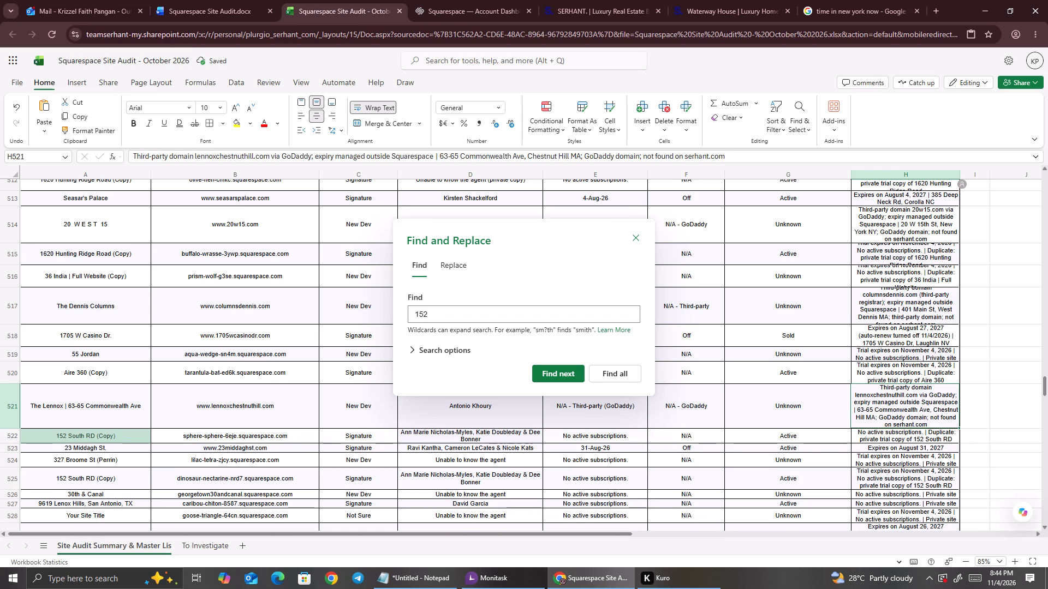
click(602, 438)
key(ctrl+c)
click(606, 413)
key(ctrl+v)
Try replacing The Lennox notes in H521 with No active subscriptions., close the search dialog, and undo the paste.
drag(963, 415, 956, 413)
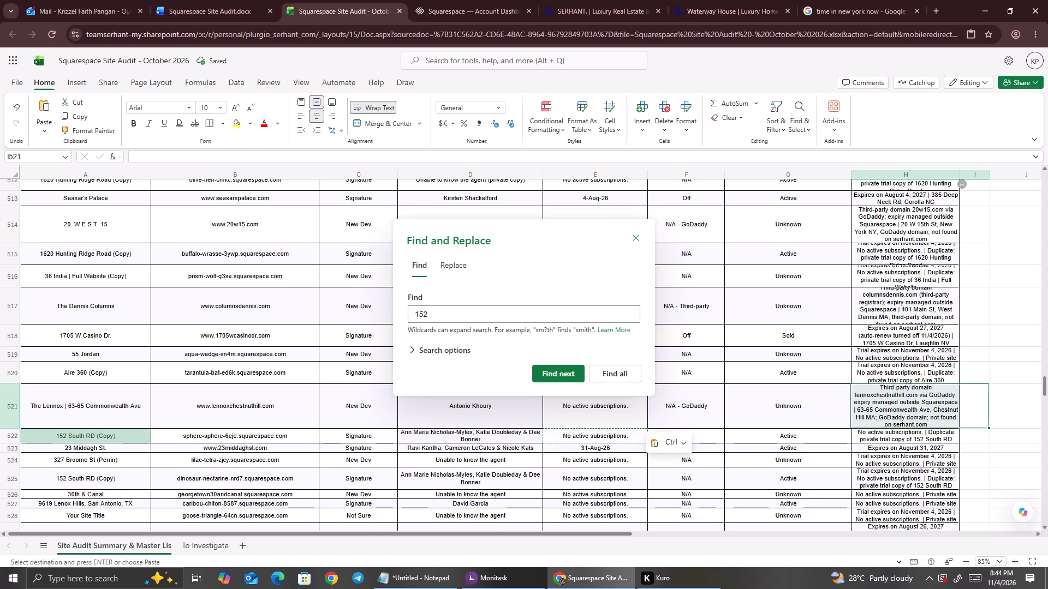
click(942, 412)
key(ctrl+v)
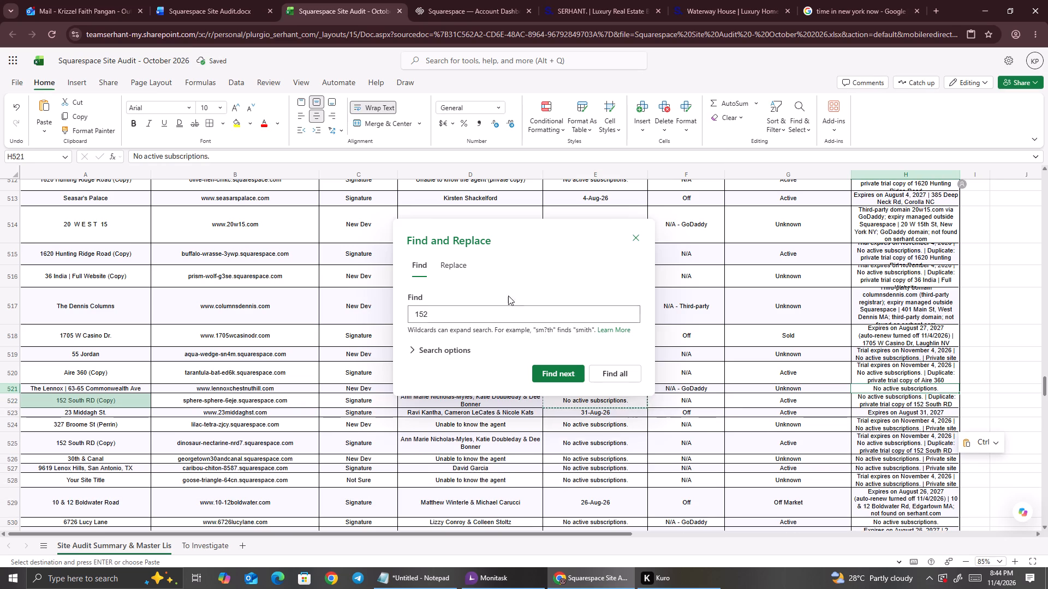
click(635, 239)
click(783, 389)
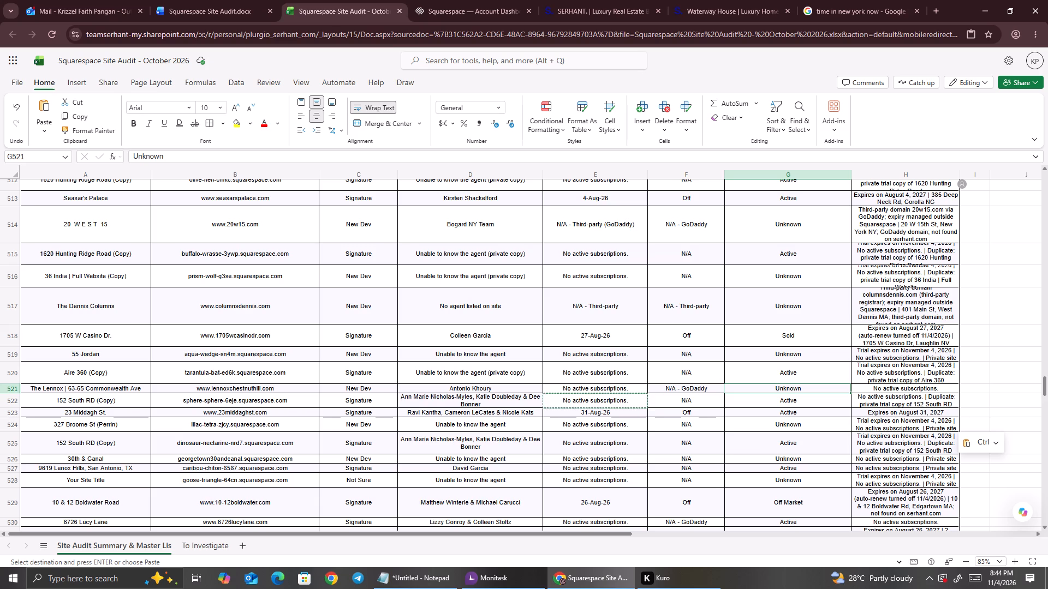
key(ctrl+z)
Replace The Lennox notes in H521 with No active subscriptions., copied from E521.
click(896, 405)
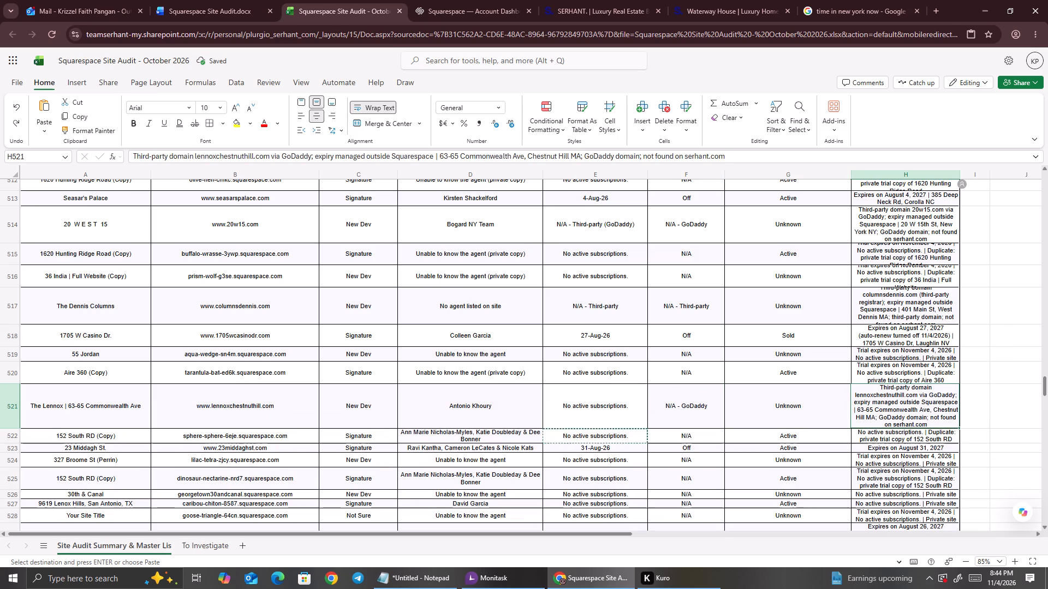
click(617, 416)
key(ctrl+c)
click(898, 417)
key(ctrl+v)
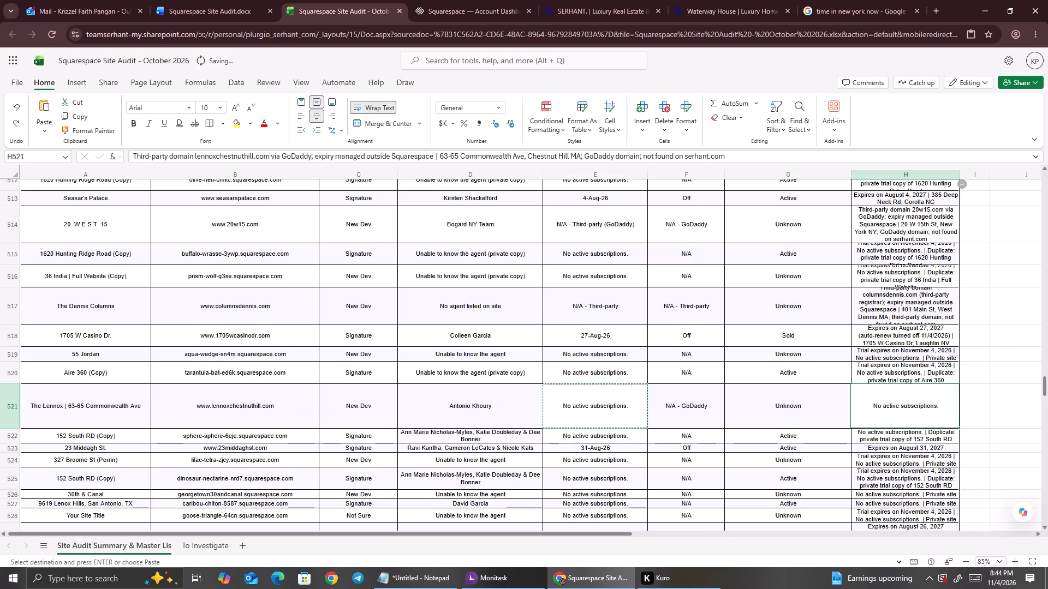
click(861, 453)
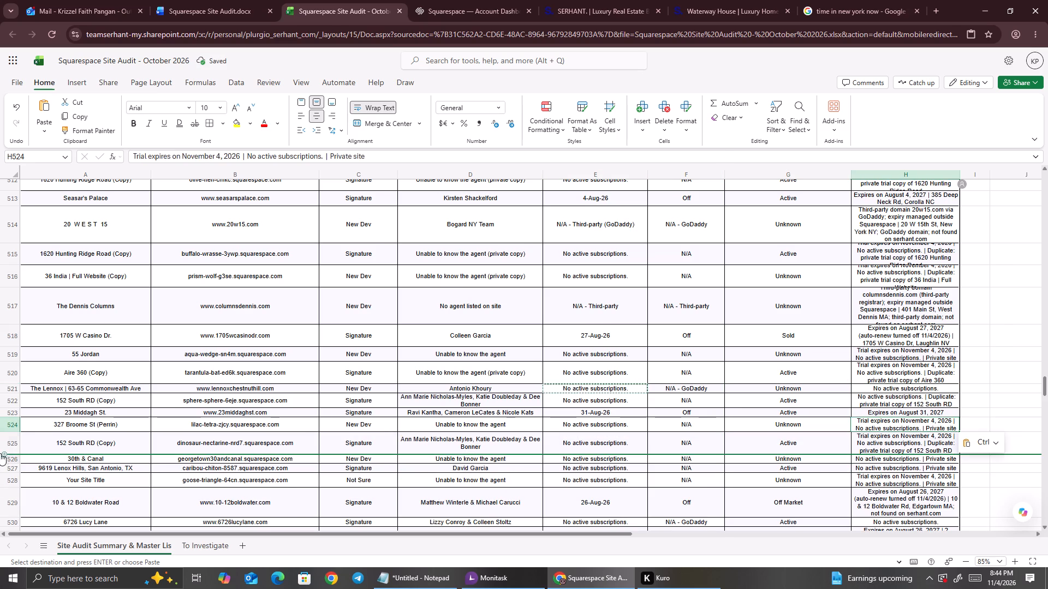
click(505, 371)
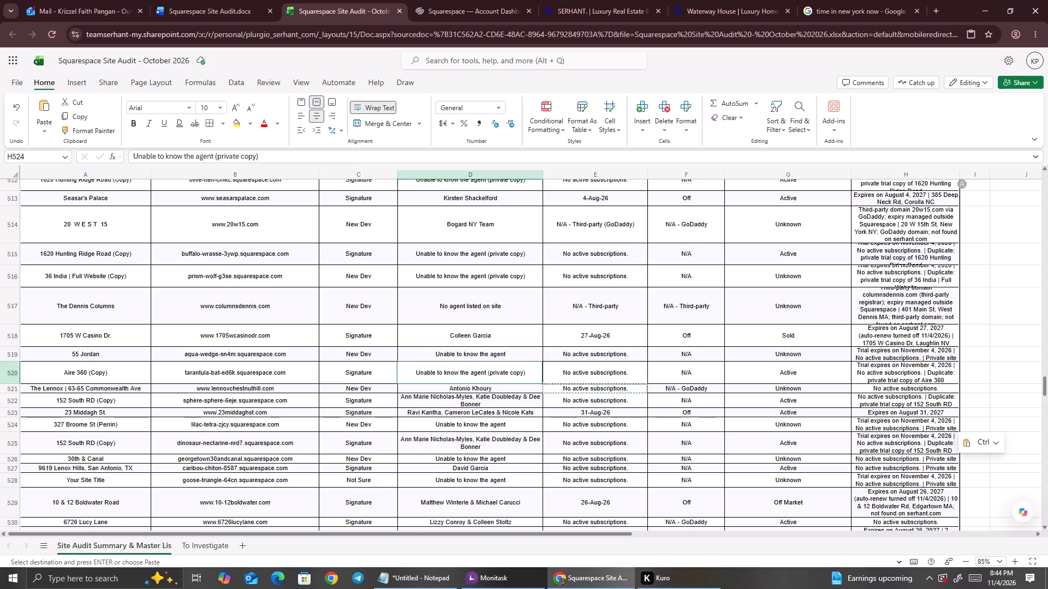
click(88, 378)
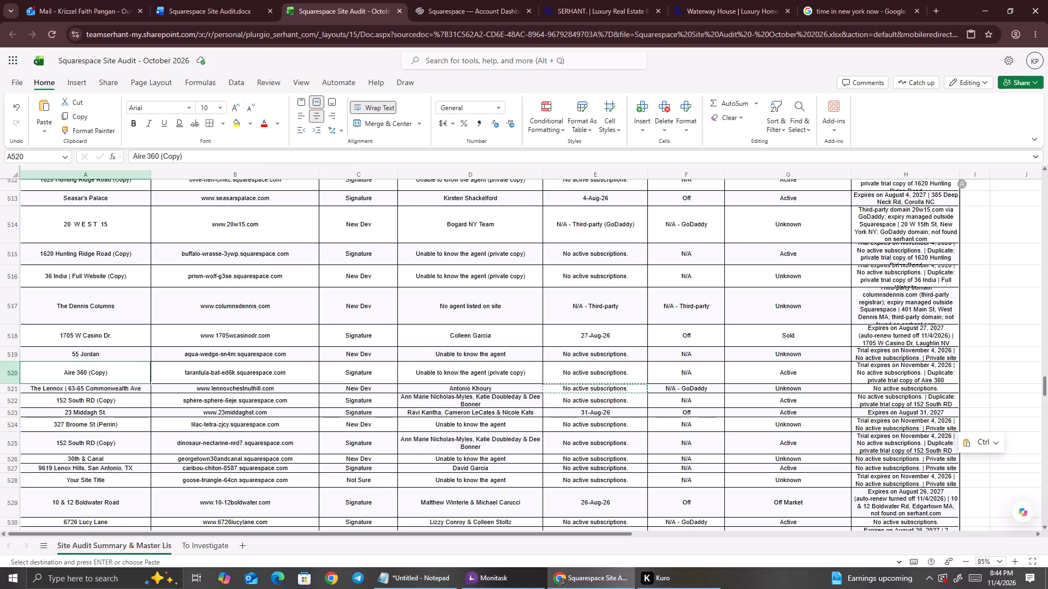
click(97, 422)
key(ctrl+c)
key(ctrl+c)
key(ctrl+c)
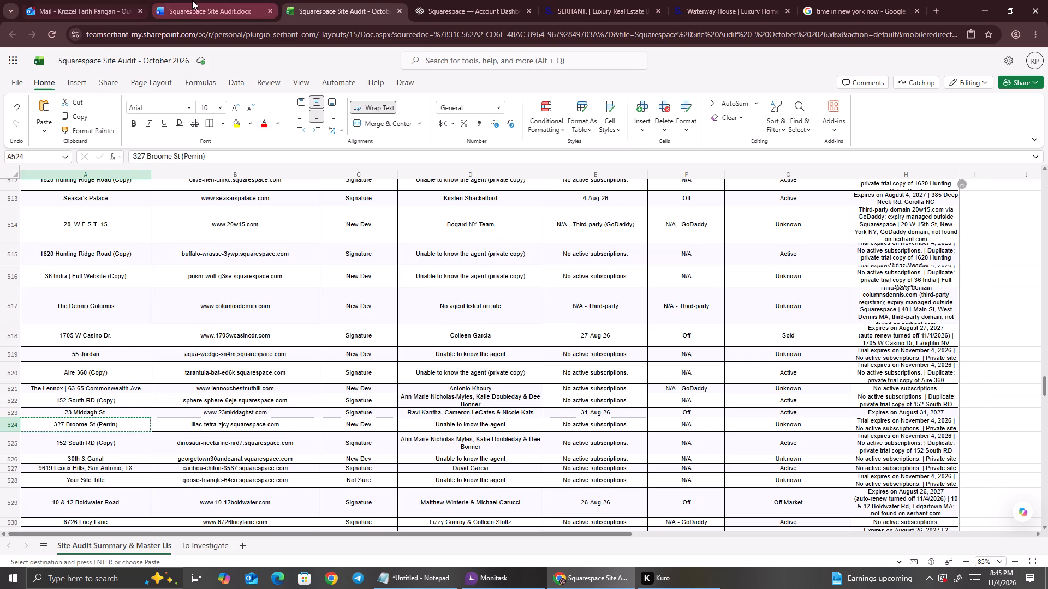
click(162, 0)
click(546, 0)
click(491, 0)
click(580, 0)
click(502, 253)
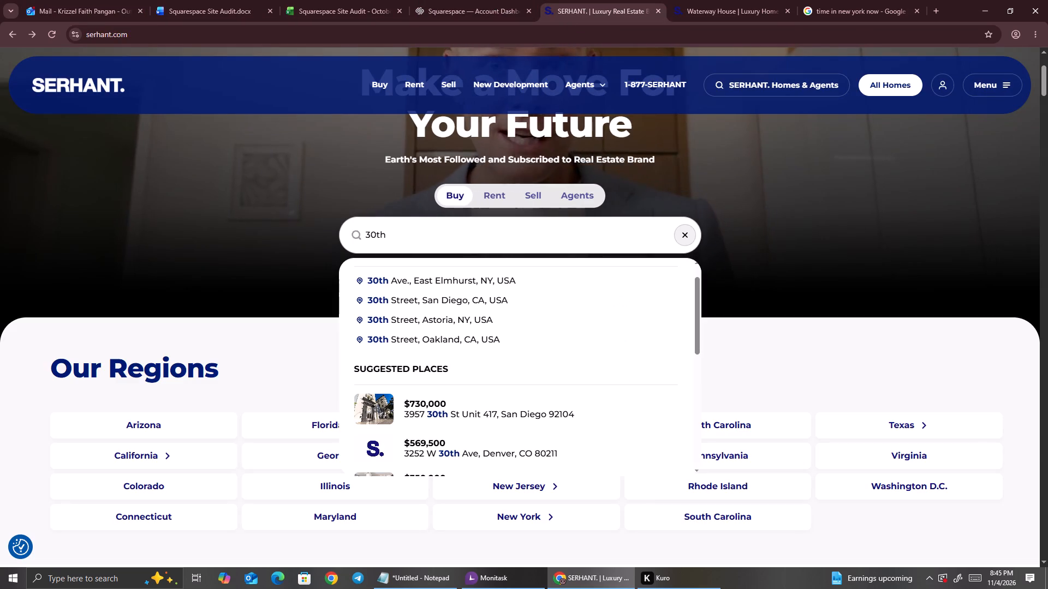
key(ctrl+a)
key(ctrl+v)
key(Return)
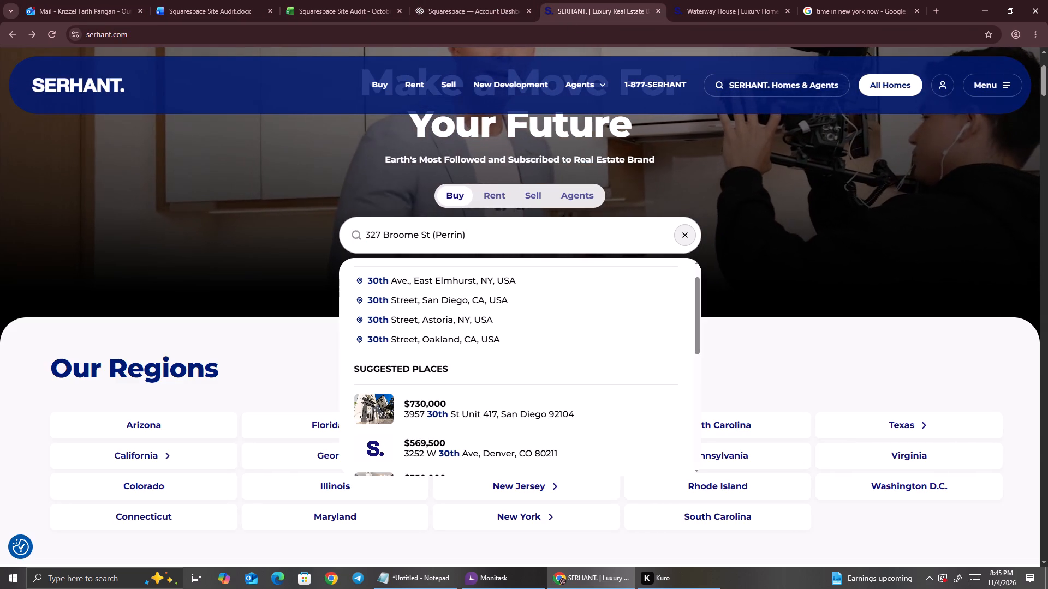
key(Return)
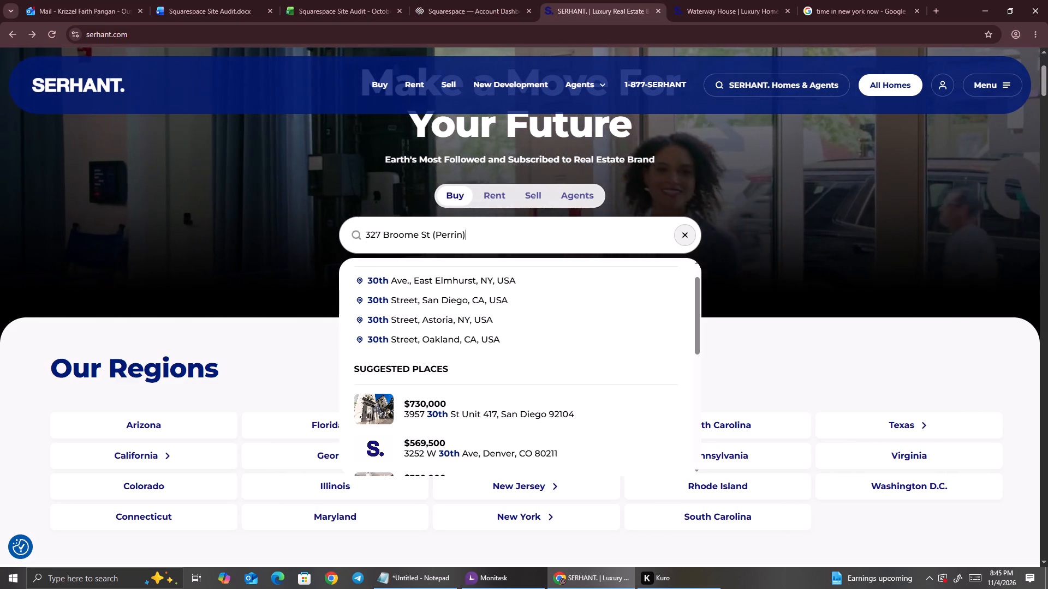
drag(434, 234, 546, 242)
key(BackSpace)
key(BackSpace)
key(BackSpace)
key(Return)
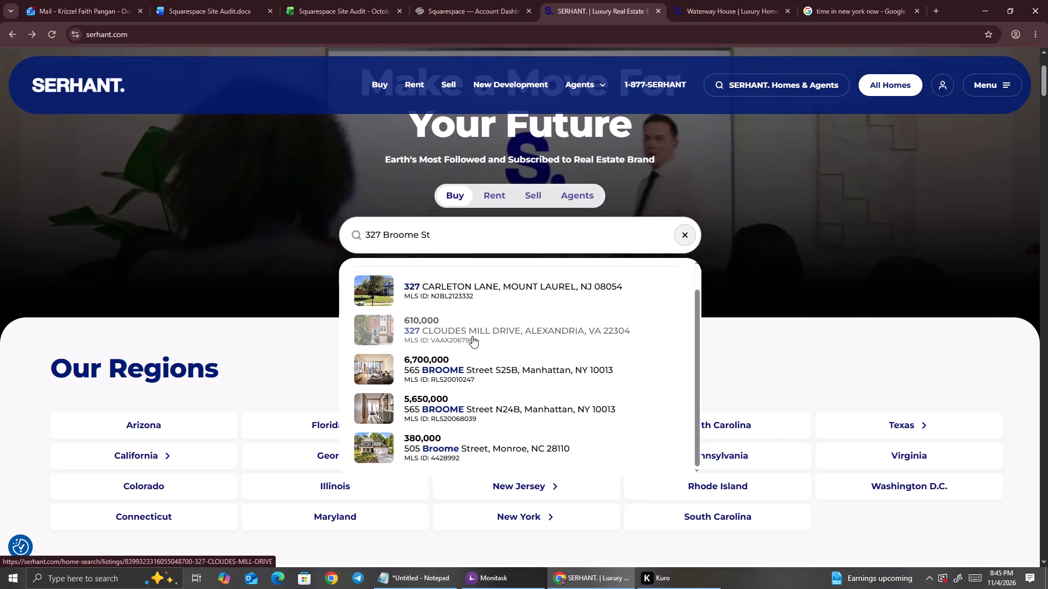
drag(396, 237, 497, 238)
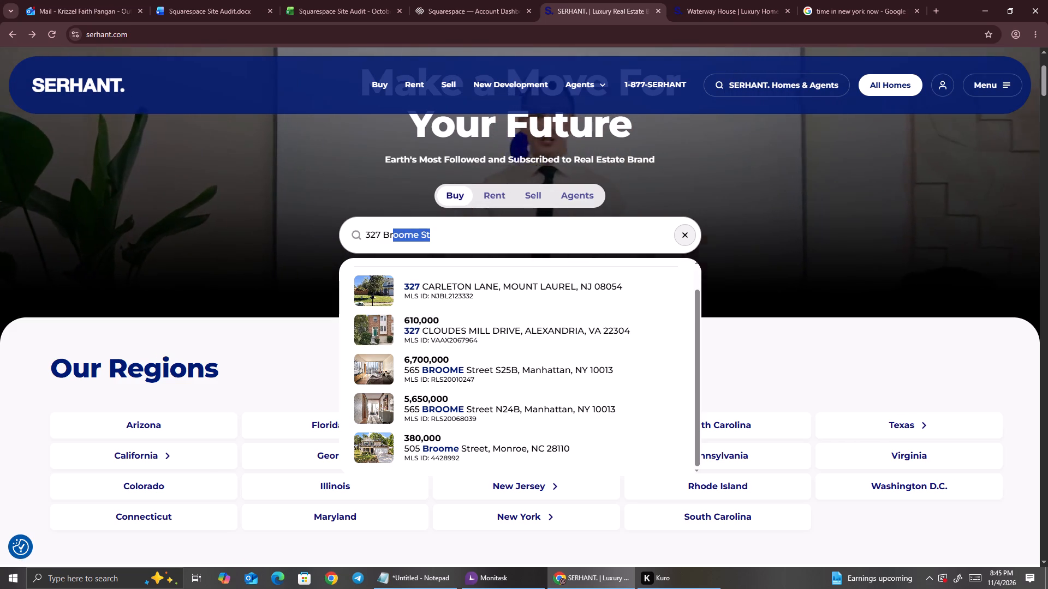
key(BackSpace)
key(Return)
click(430, 0)
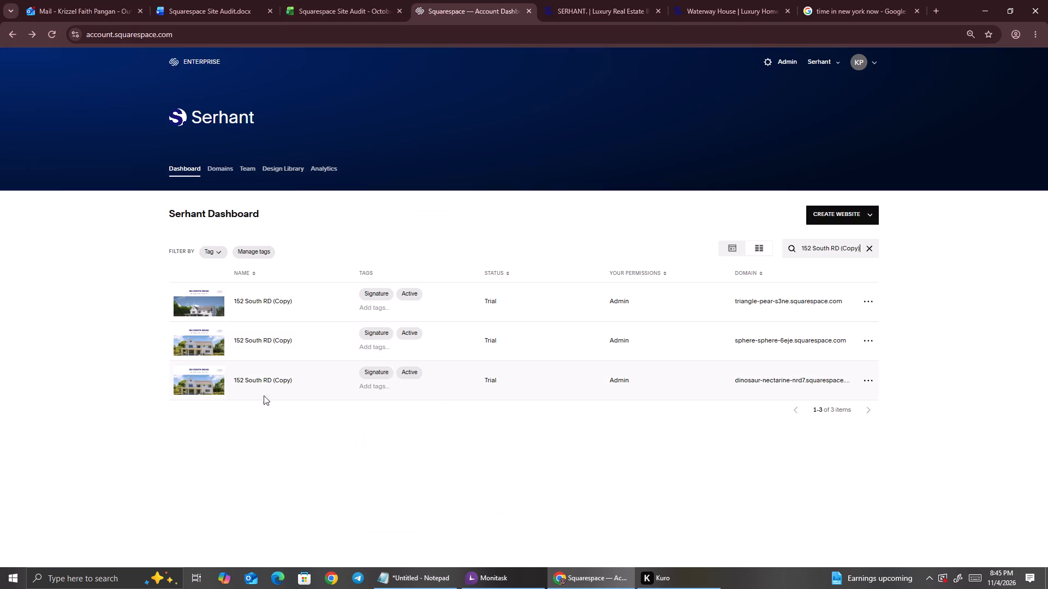
click(836, 244)
key(ctrl+a)
key(ctrl+v)
key(Return)
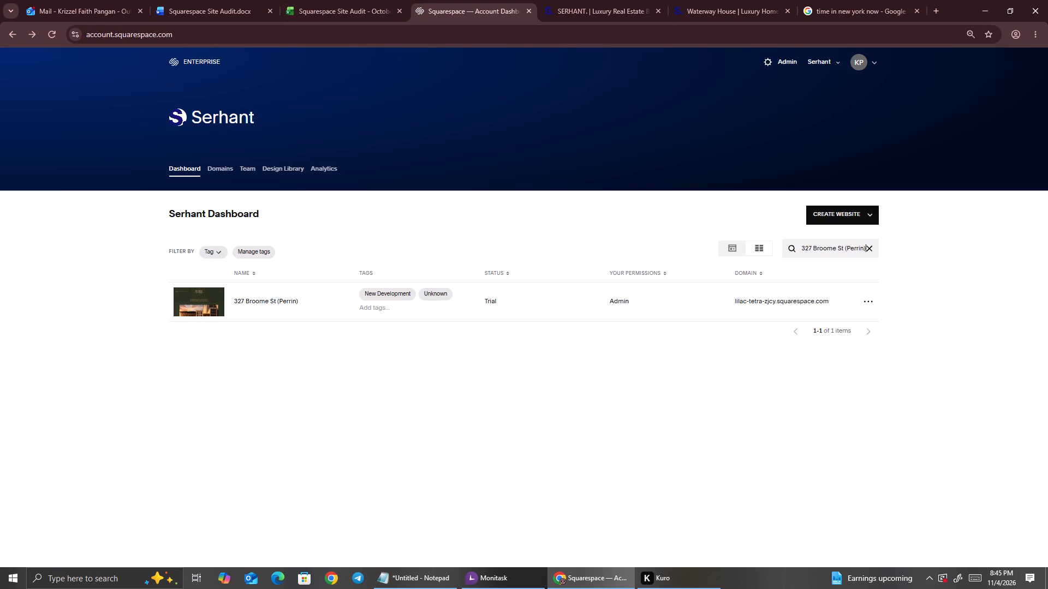
drag(304, 0, 310, 0)
click(446, 0)
click(323, 0)
drag(456, 0, 465, 0)
click(723, 0)
click(559, 38)
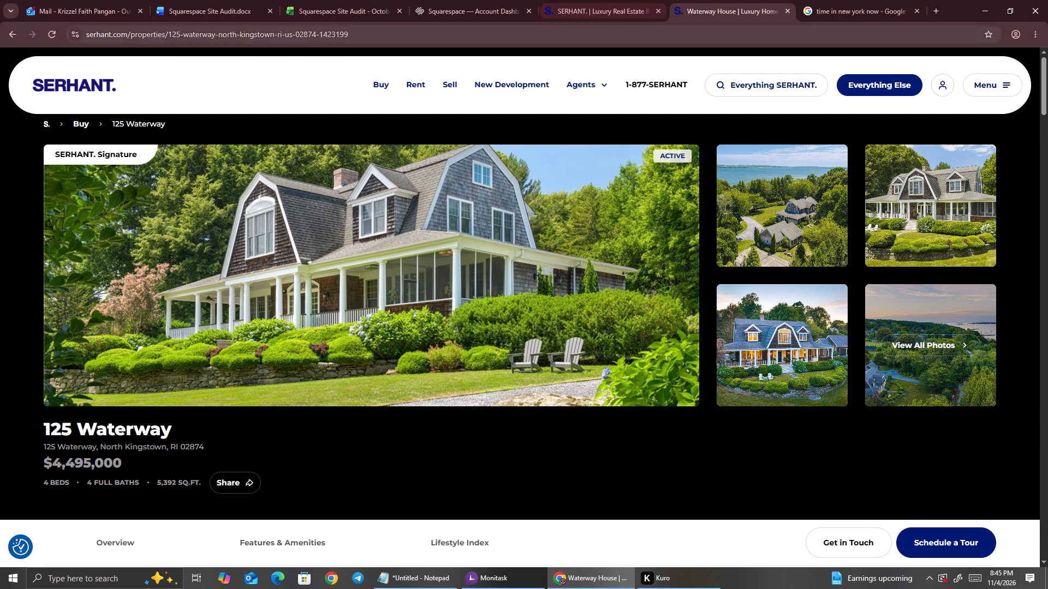
key(ctrl+v)
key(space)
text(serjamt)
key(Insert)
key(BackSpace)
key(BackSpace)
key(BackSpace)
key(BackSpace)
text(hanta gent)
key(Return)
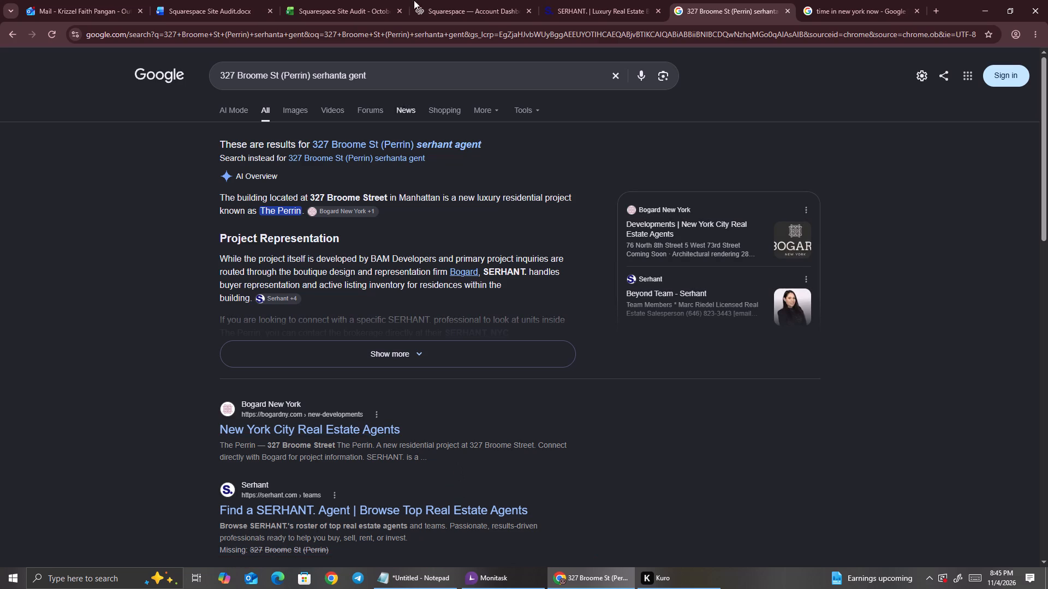
click(454, 0)
click(382, 0)
click(475, 0)
click(590, 1)
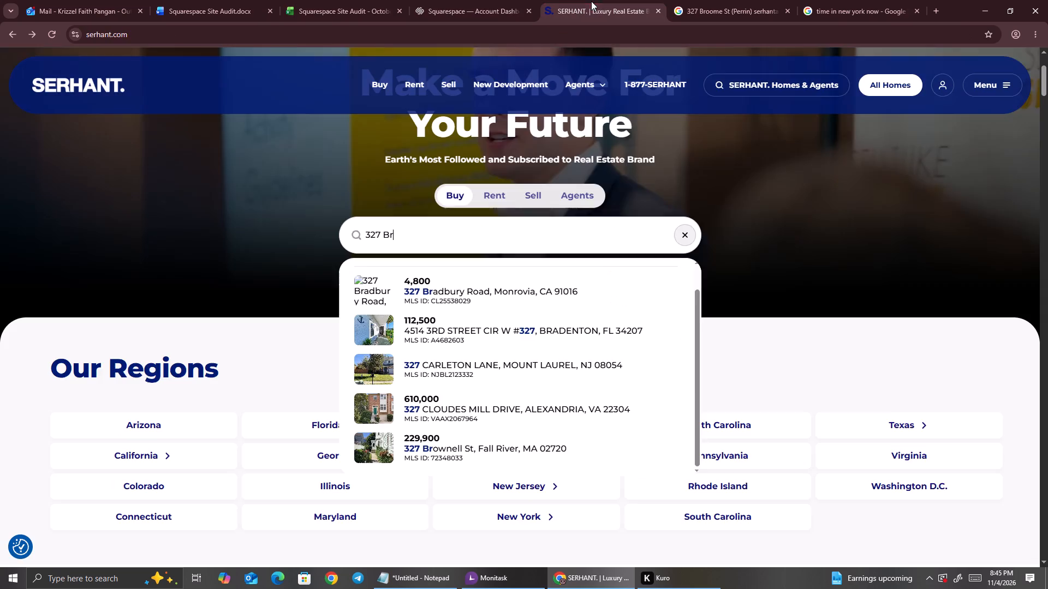
click(336, 0)
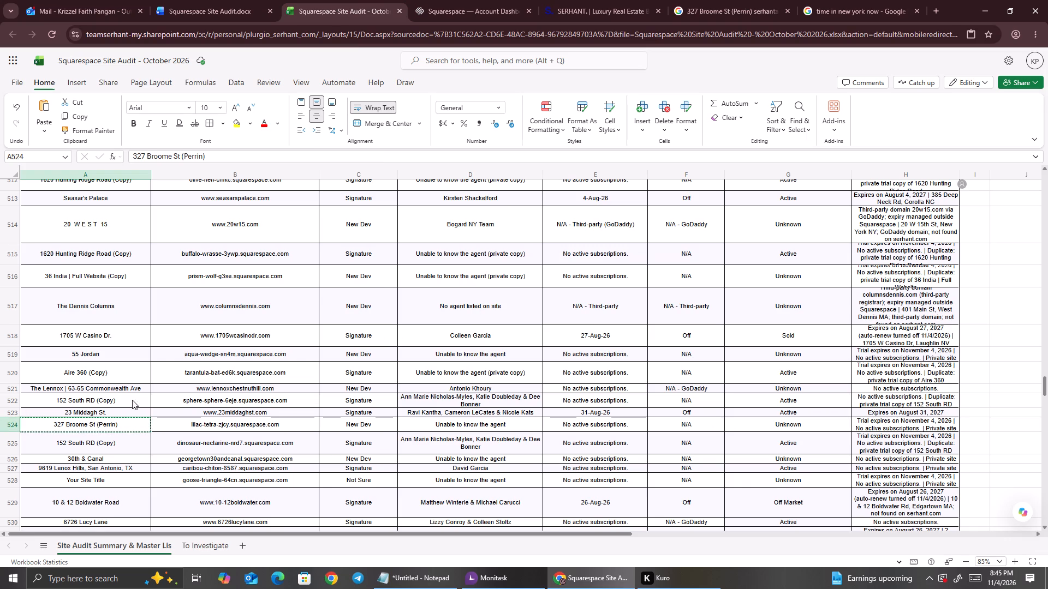
click(481, 423)
click(480, 426)
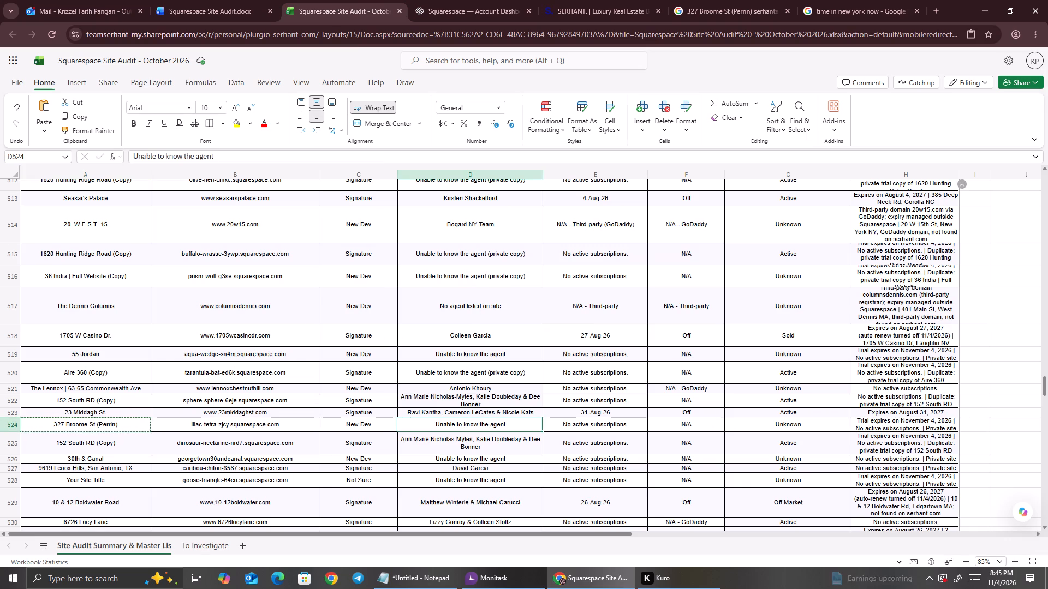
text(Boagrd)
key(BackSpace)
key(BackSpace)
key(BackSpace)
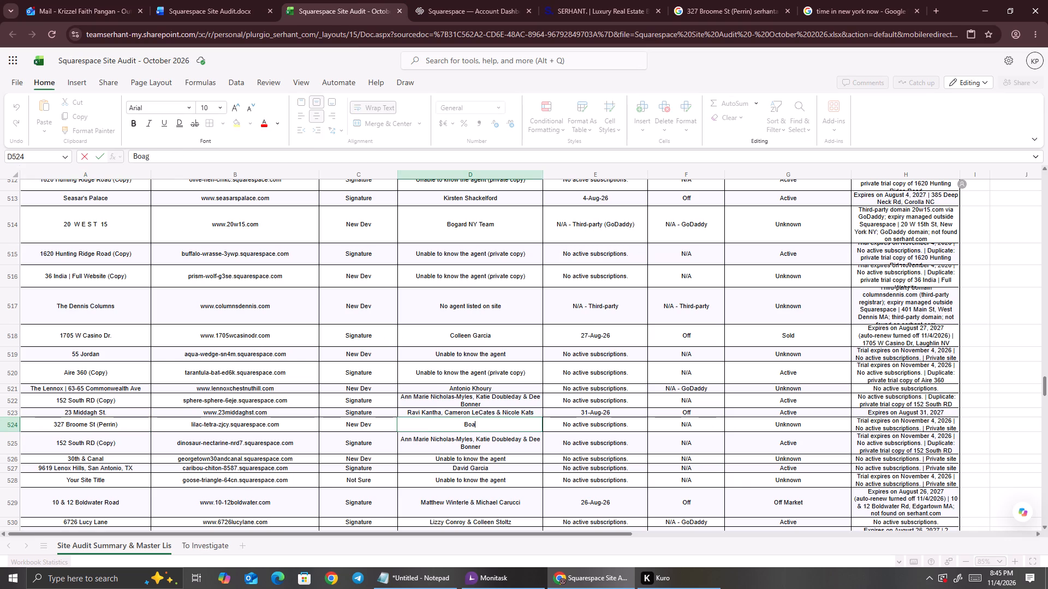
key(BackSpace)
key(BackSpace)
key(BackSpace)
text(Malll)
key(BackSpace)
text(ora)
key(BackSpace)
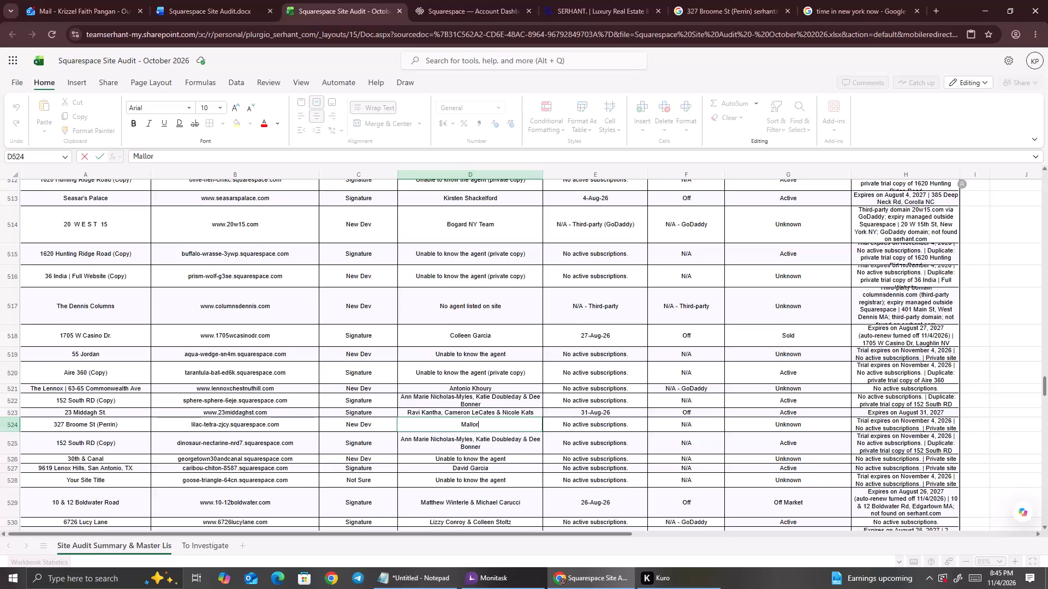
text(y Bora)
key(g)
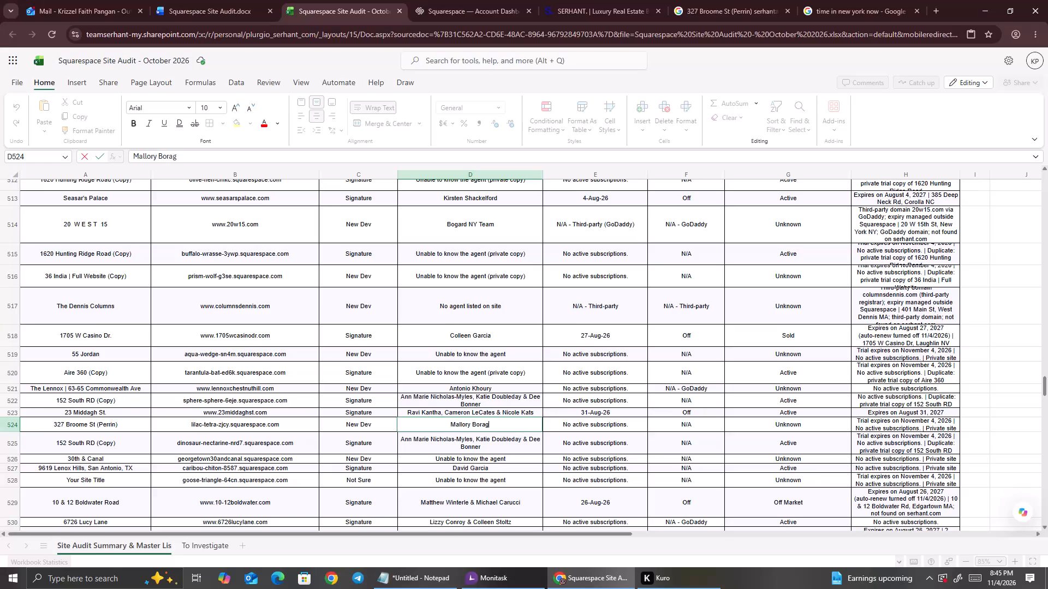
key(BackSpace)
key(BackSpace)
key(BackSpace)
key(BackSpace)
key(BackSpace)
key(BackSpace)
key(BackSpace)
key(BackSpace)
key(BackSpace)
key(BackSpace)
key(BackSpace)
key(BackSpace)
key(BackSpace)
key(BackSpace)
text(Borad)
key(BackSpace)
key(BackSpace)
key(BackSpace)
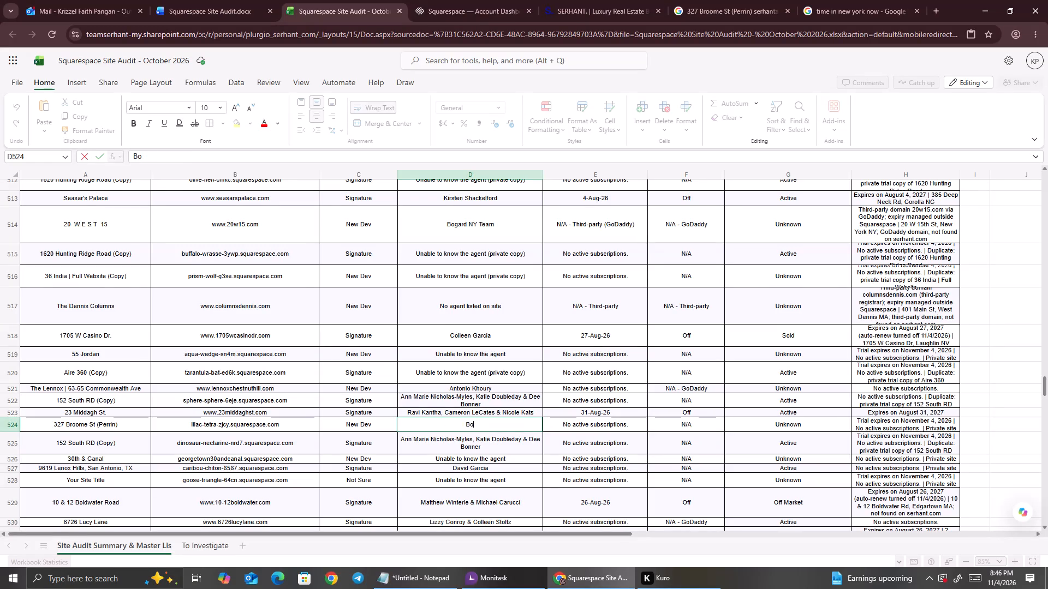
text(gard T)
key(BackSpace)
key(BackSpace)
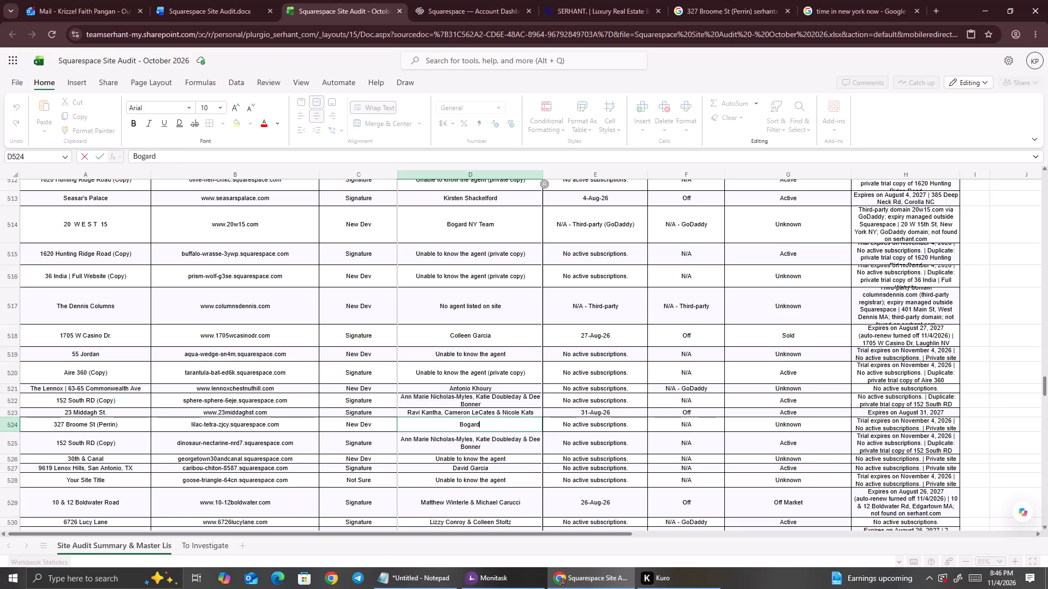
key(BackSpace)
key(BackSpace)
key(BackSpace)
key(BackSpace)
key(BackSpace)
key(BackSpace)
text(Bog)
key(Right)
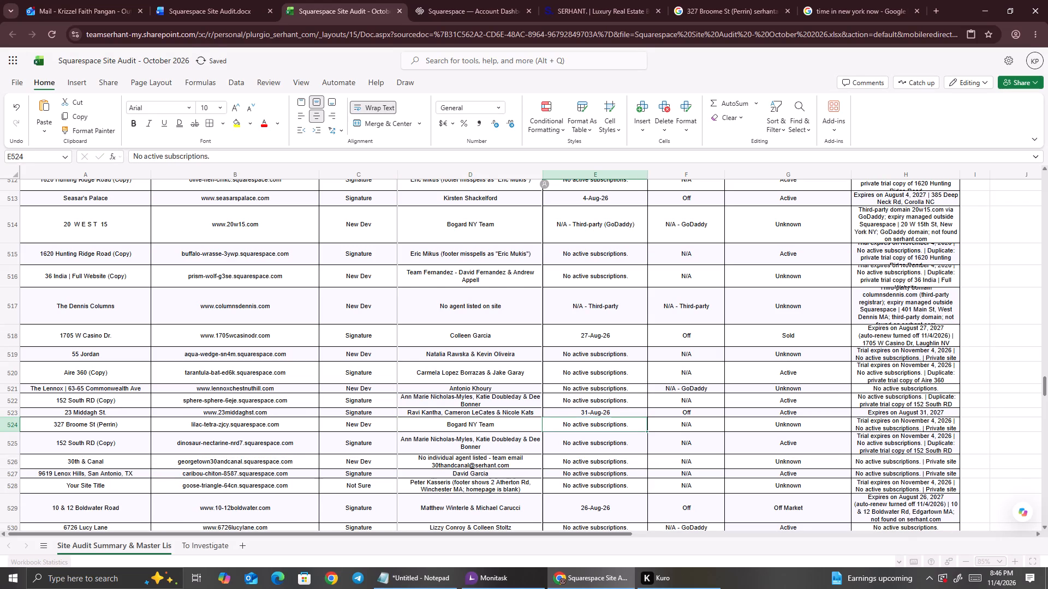
click(474, 398)
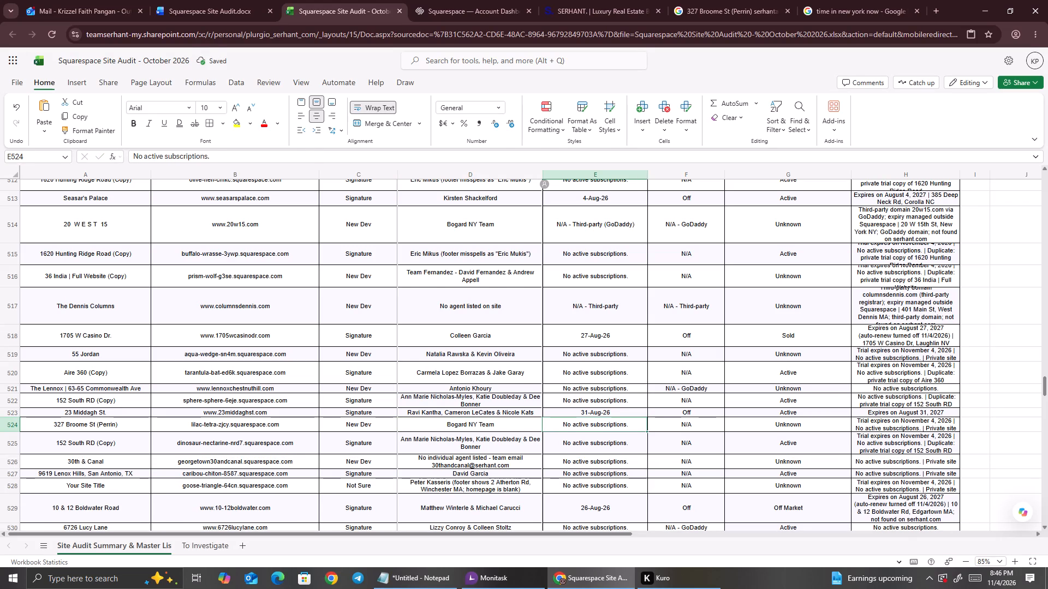
click(478, 369)
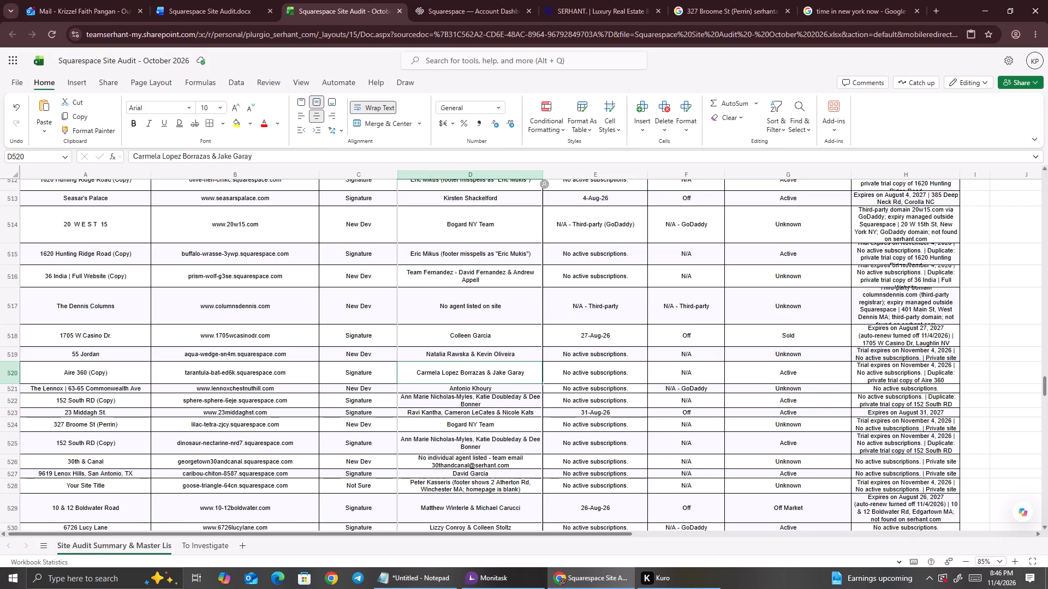
click(770, 428)
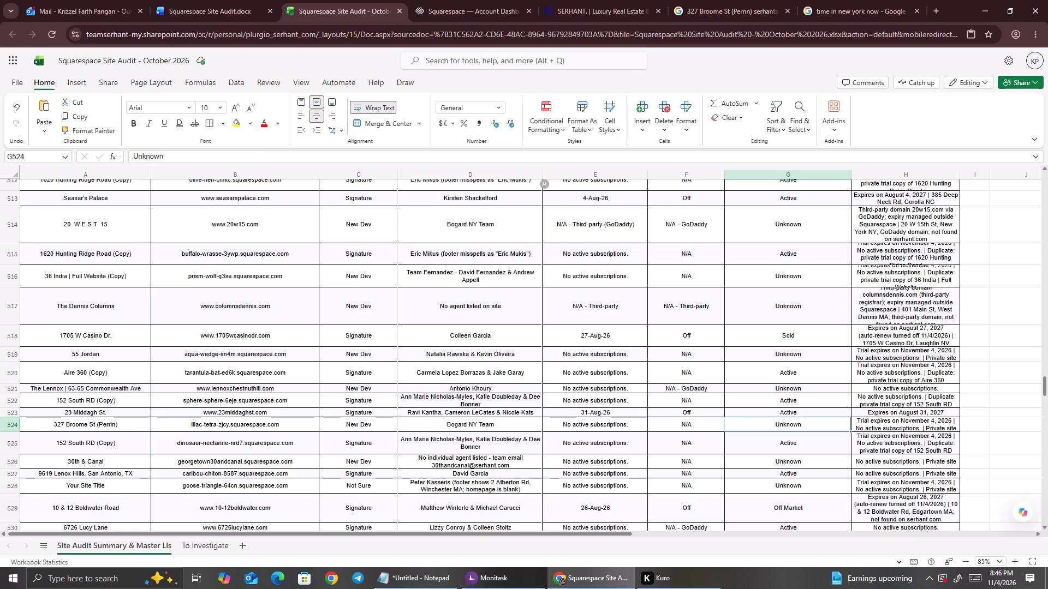
click(892, 425)
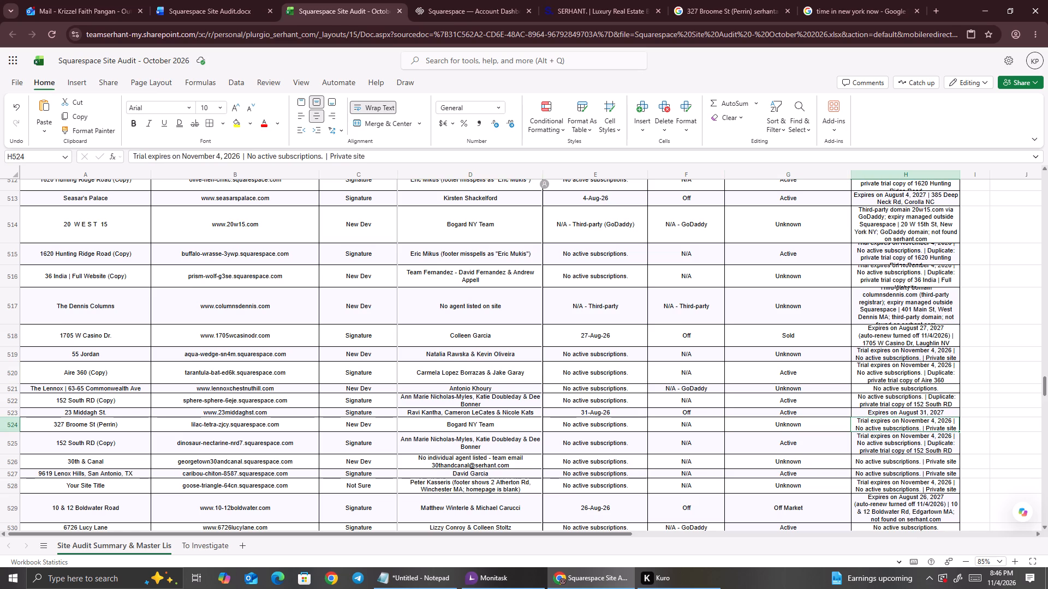
drag(327, 155, 412, 157)
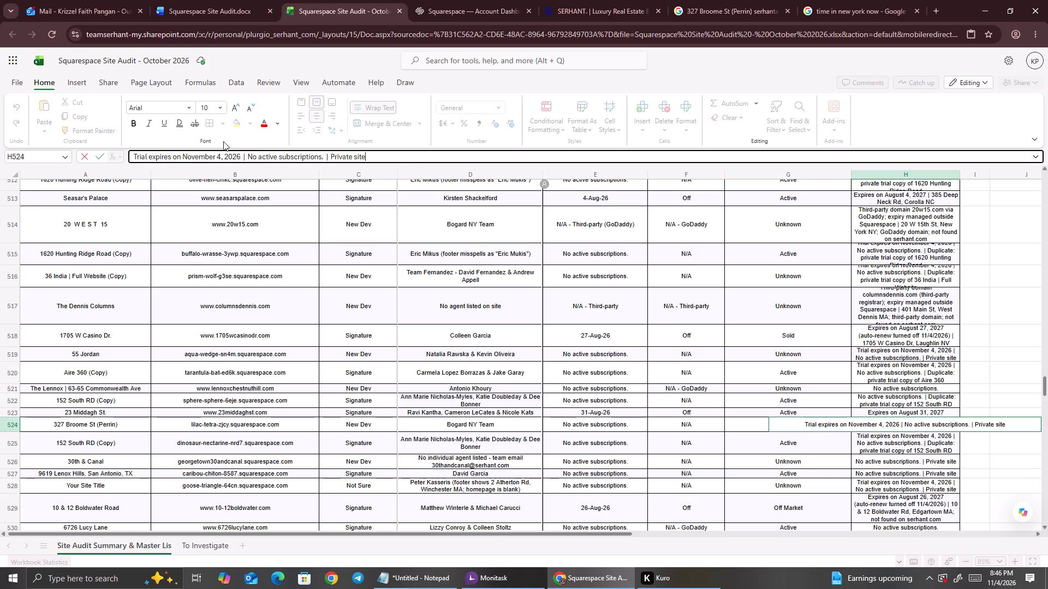
drag(247, 156, 0, 169)
key(BackSpace)
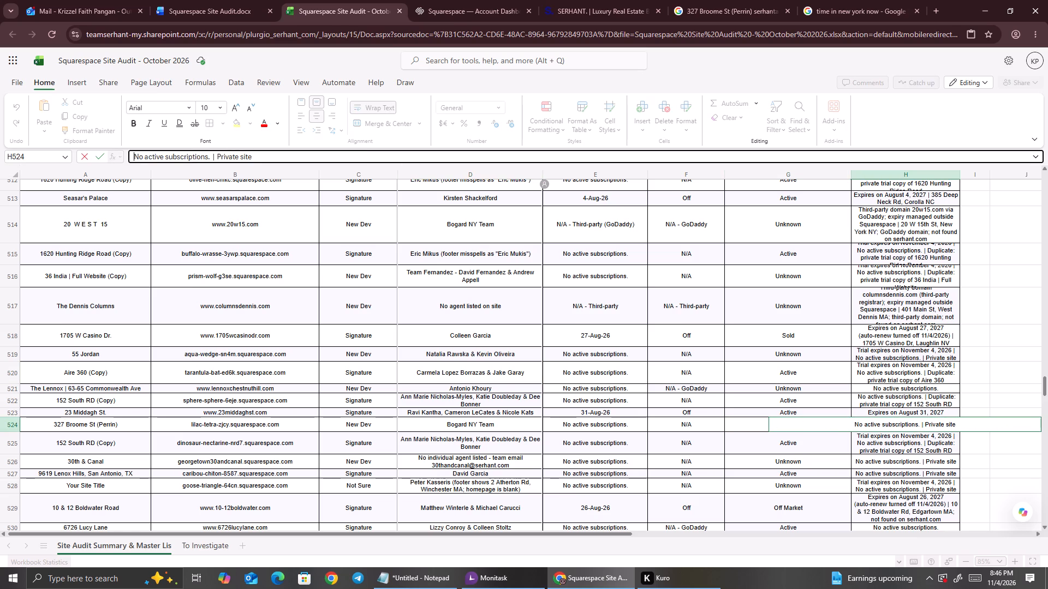
drag(212, 158, 303, 163)
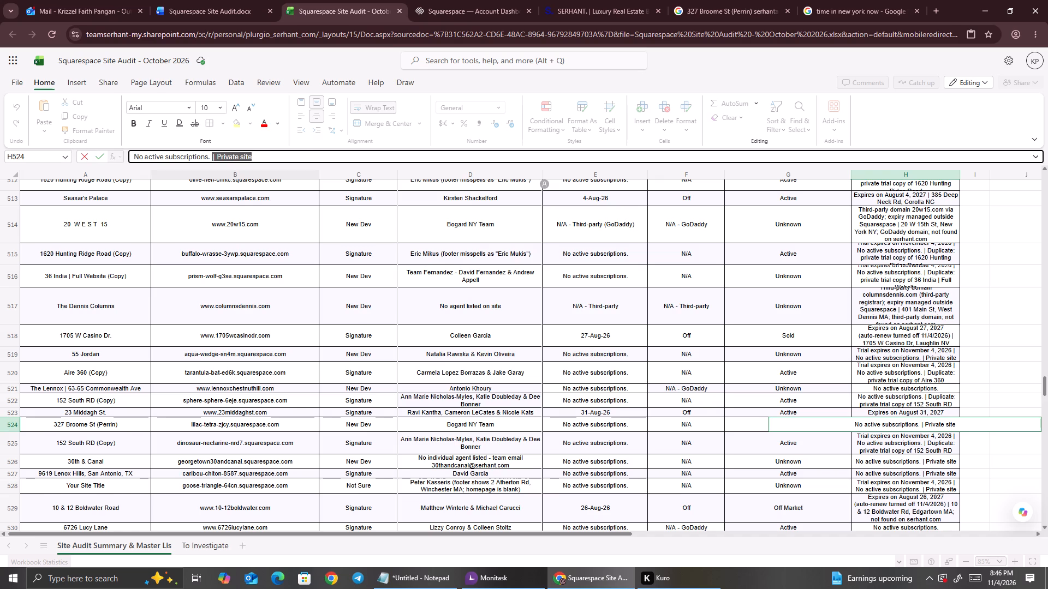
key(BackSpace)
key(BackSpace)
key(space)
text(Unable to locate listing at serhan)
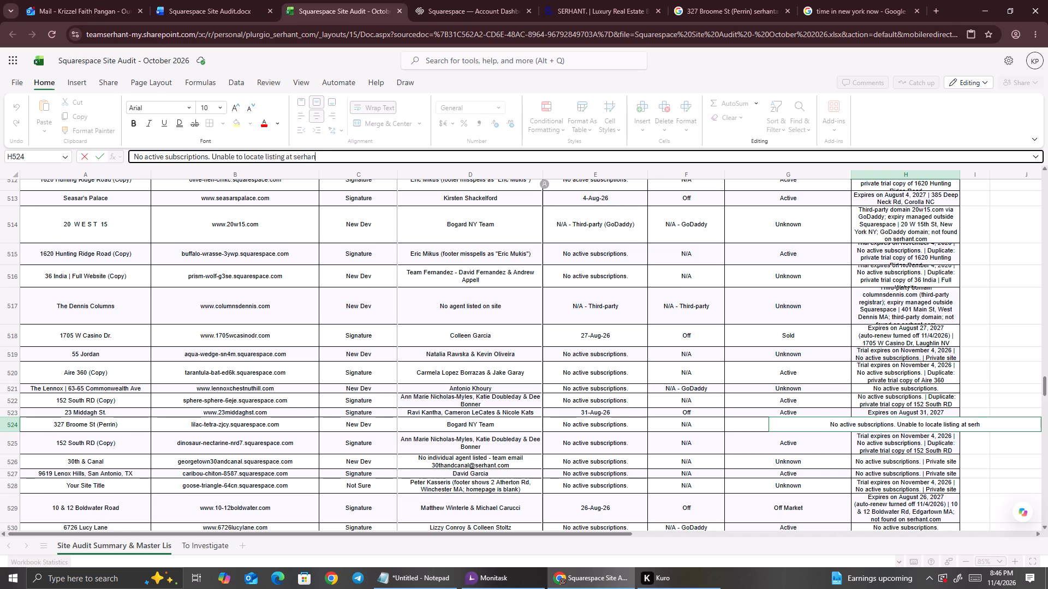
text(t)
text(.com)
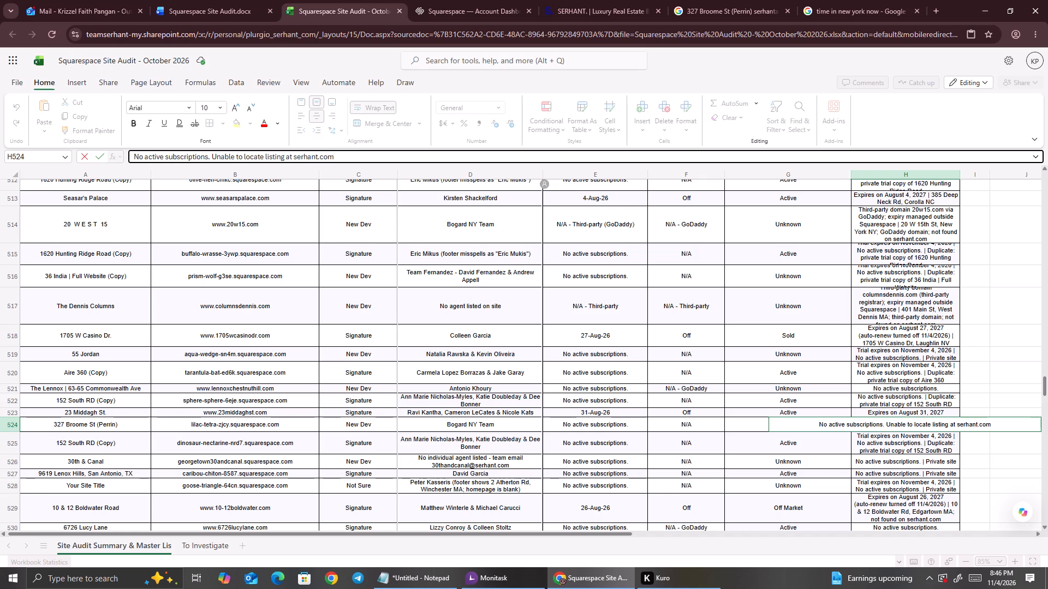
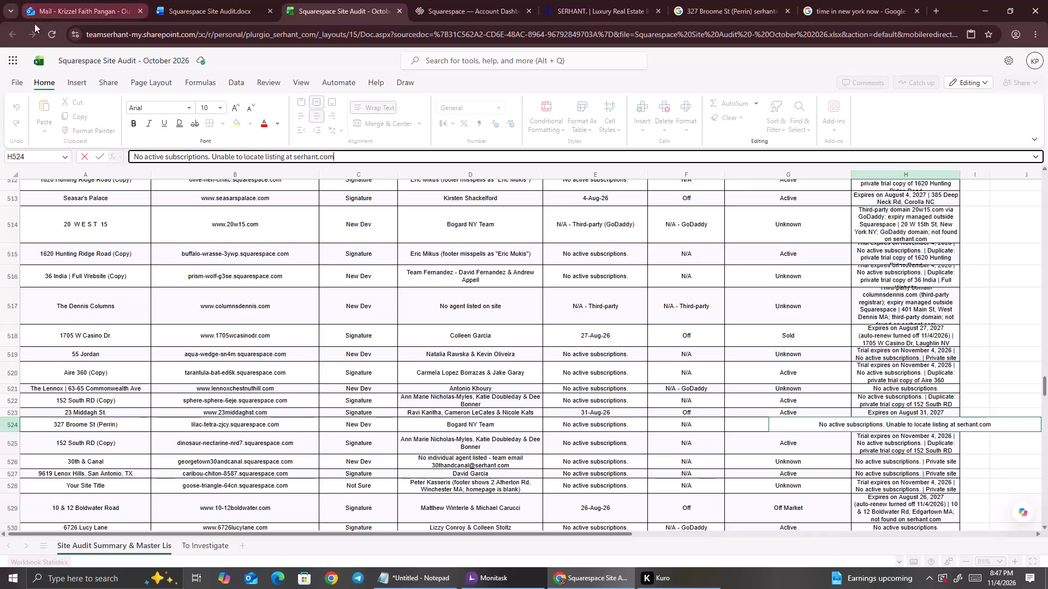
Reload the Squarespace Site Audit - October 2026 spreadsheet.
click(47, 28)
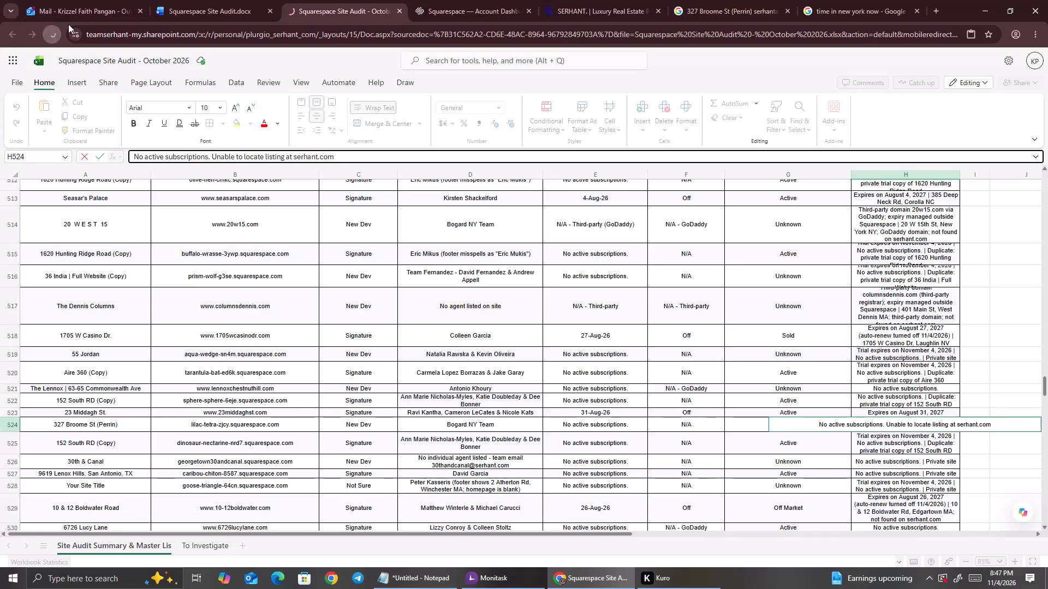
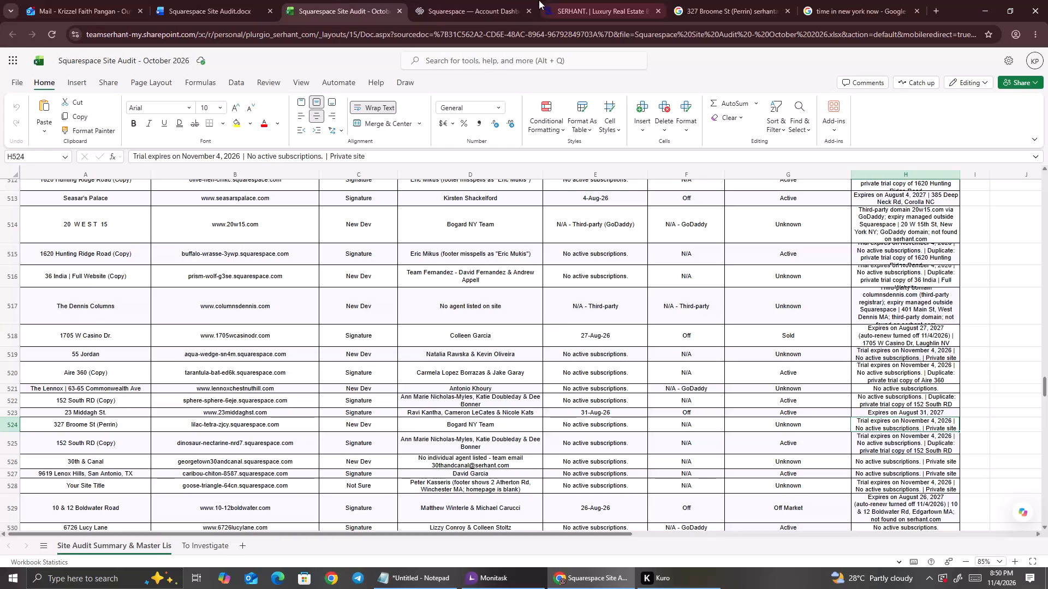
Check the Squarespace dashboard briefly, then reload the site audit spreadsheet.
click(474, 0)
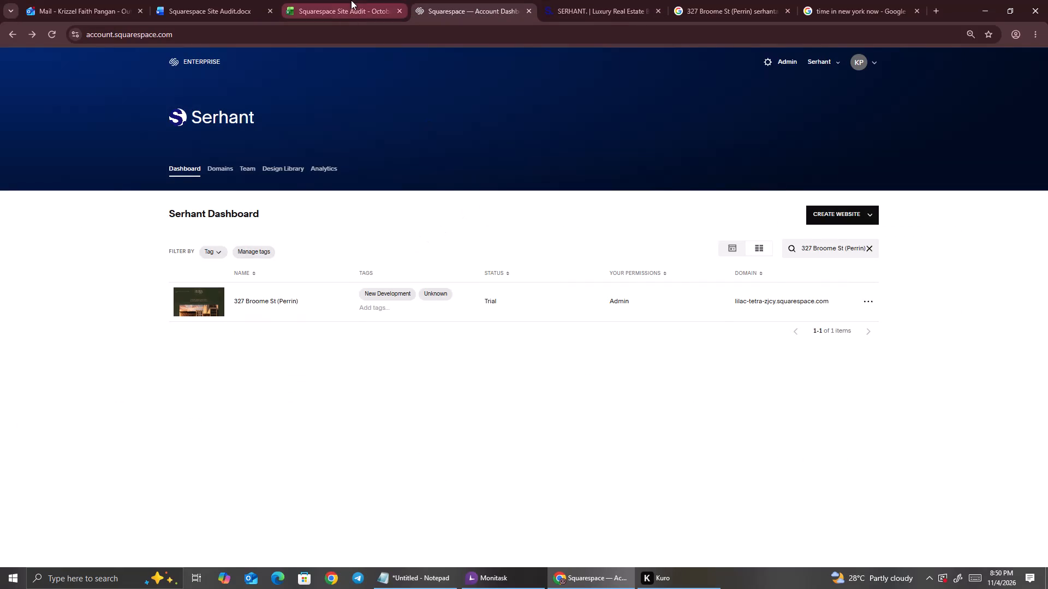
click(351, 0)
scroll(524, 335, up, 7)
click(47, 32)
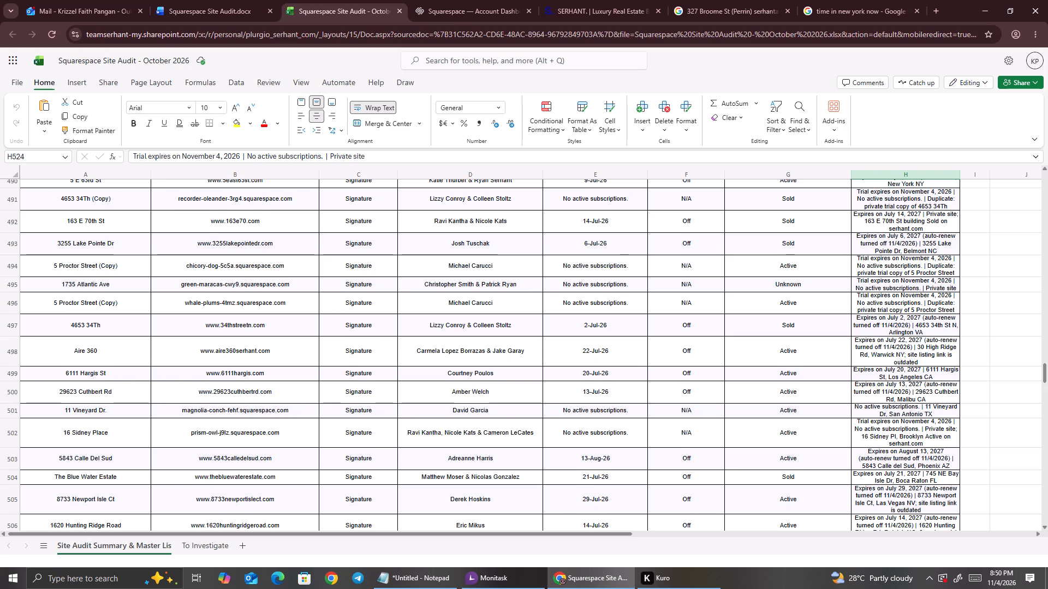
Look back through the earlier site rows of the master list, examining their agents, statuses and notes.
scroll(446, 361, up, 13)
scroll(710, 276, up, 6)
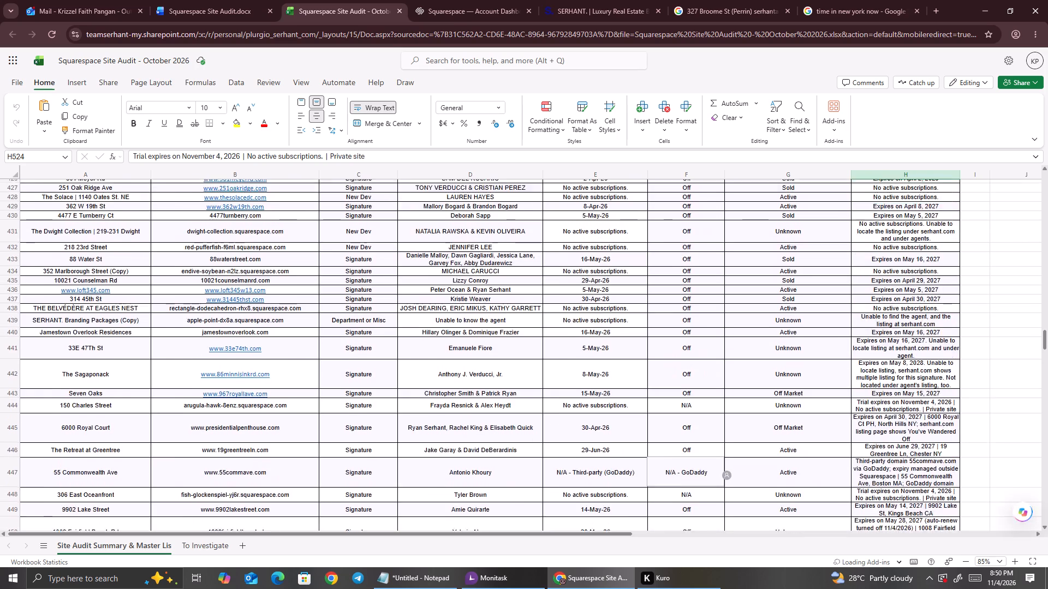
scroll(612, 339, up, 13)
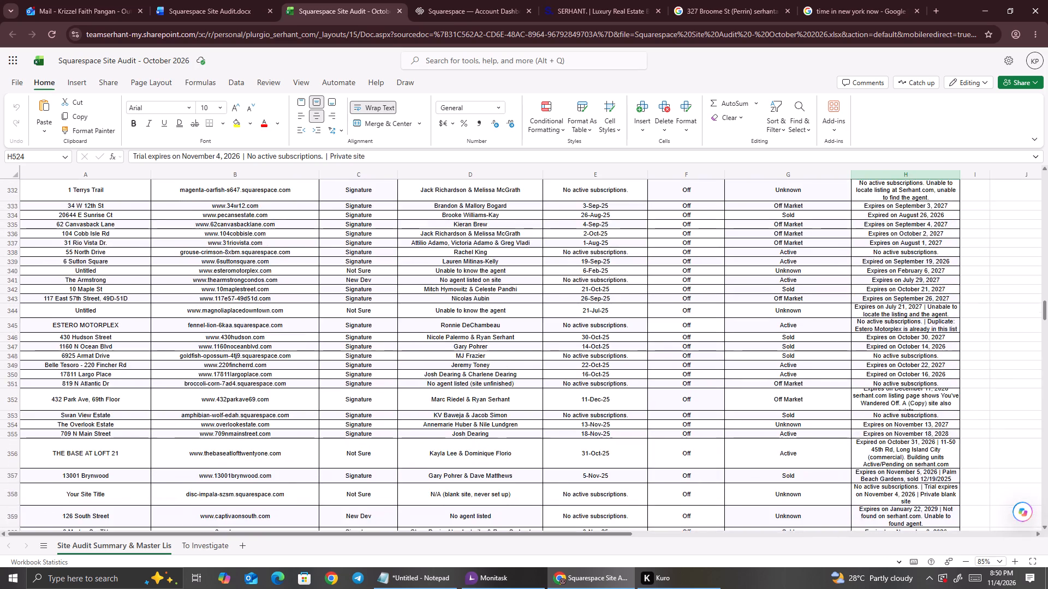
scroll(613, 336, up, 8)
scroll(613, 336, down, 10)
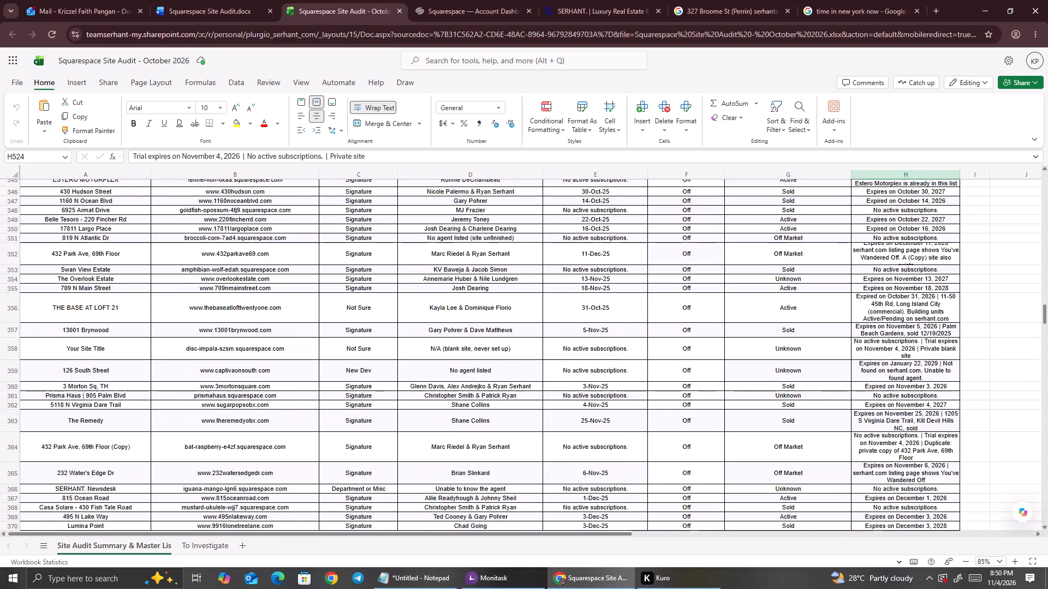
scroll(613, 336, down, 1)
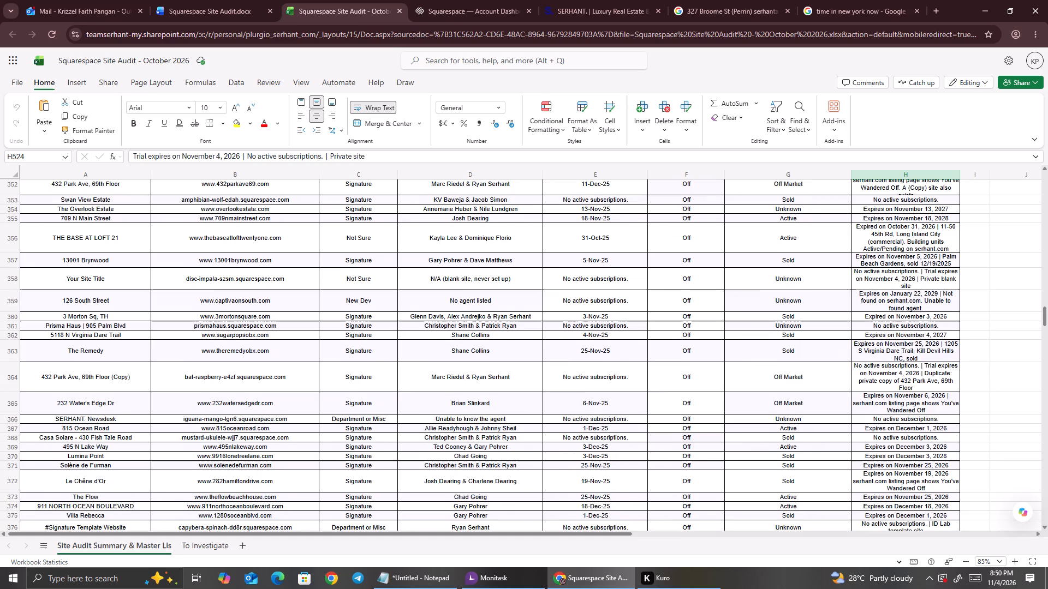
scroll(613, 336, up, 16)
scroll(621, 334, up, 6)
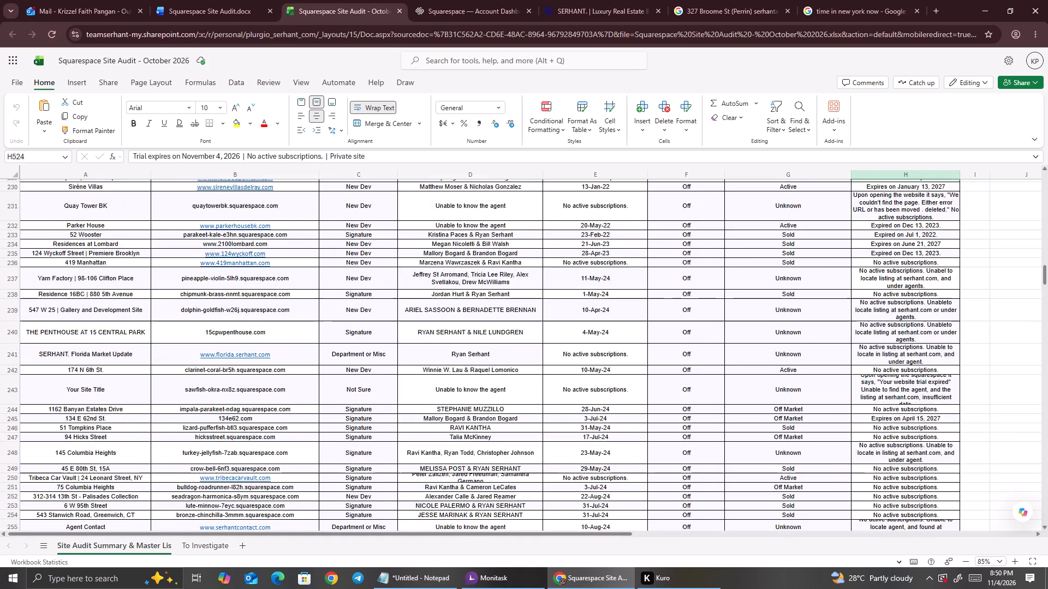
scroll(621, 334, up, 18)
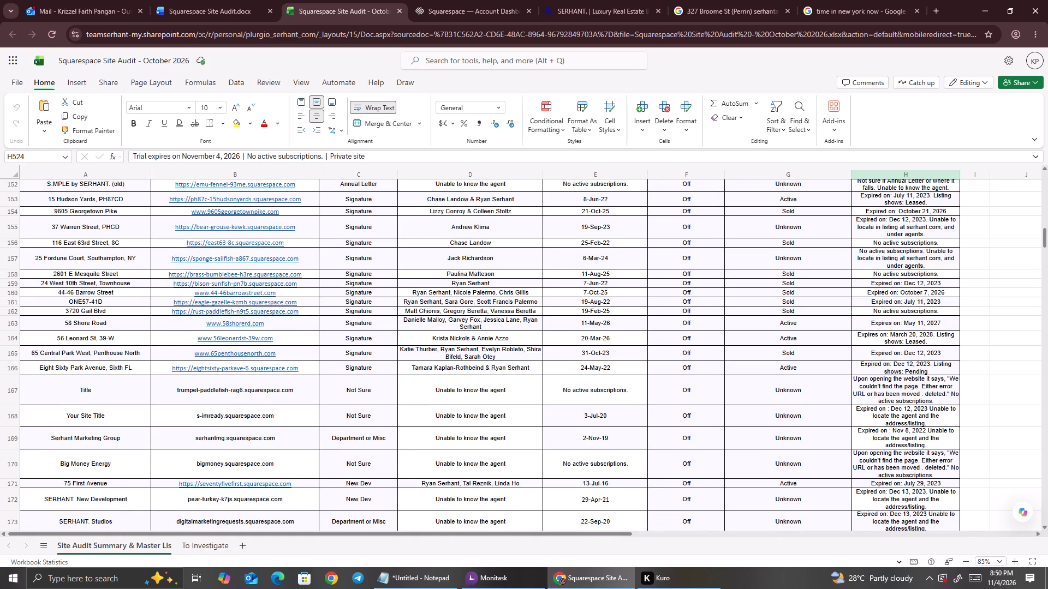
Reload the spreadsheet and return to the category and status summary at the top of the sheet.
click(56, 29)
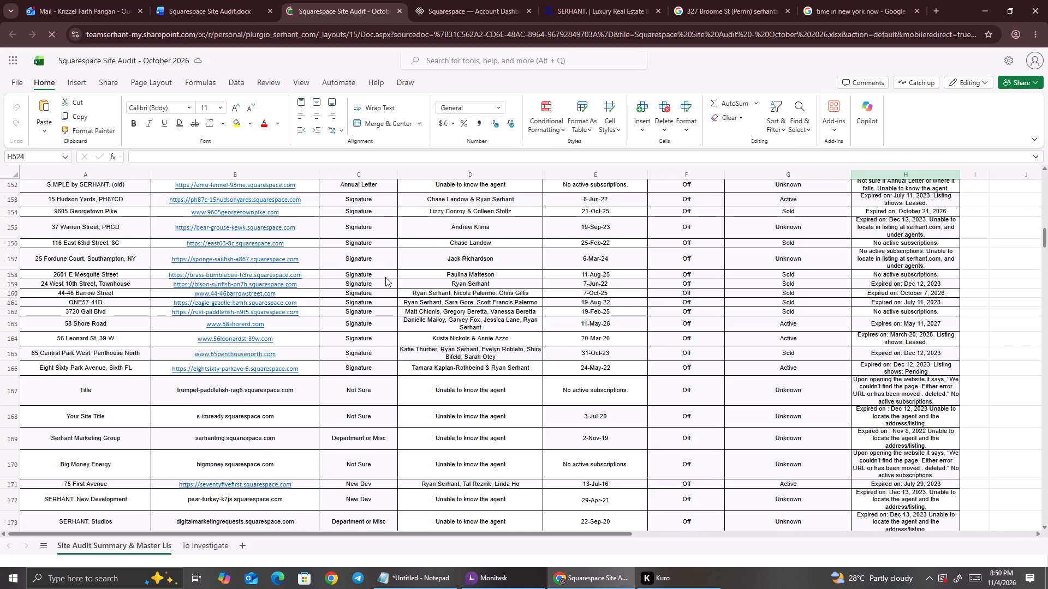
scroll(498, 365, down, 2)
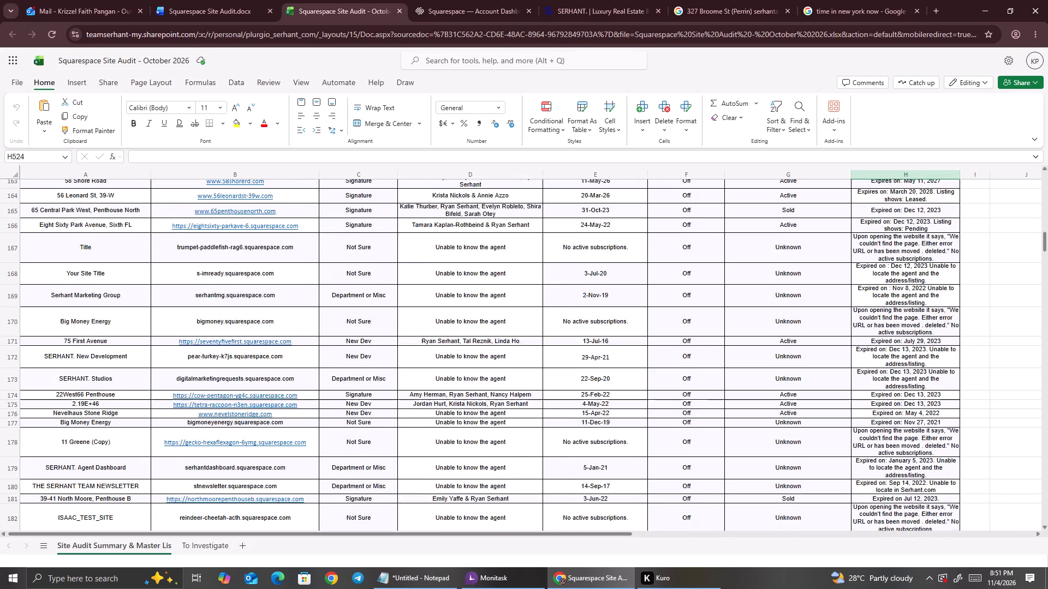
scroll(498, 365, down, 7)
scroll(498, 365, up, 5)
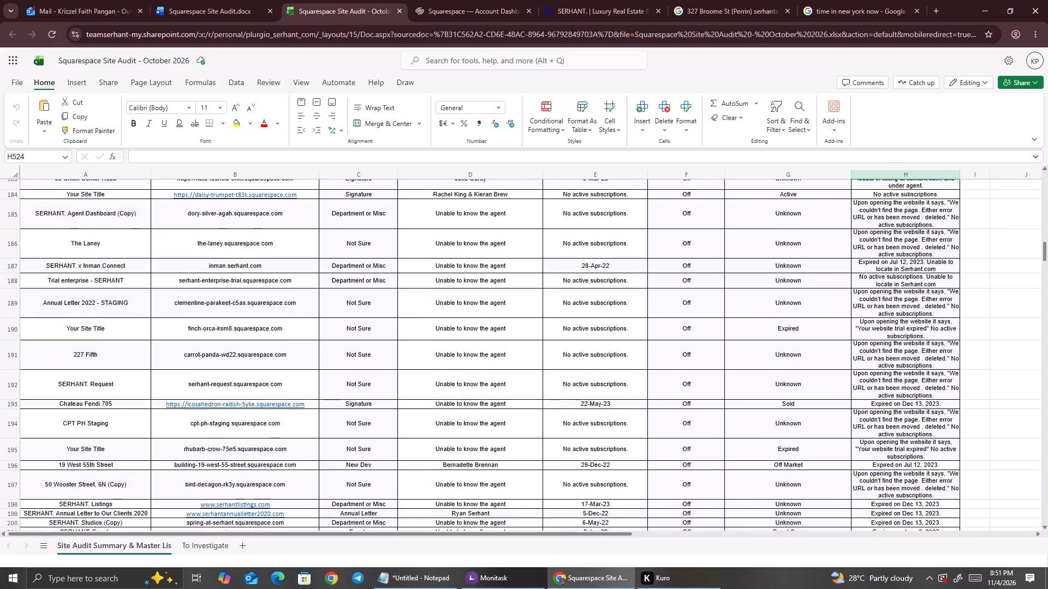
scroll(498, 365, up, 16)
scroll(498, 365, up, 18)
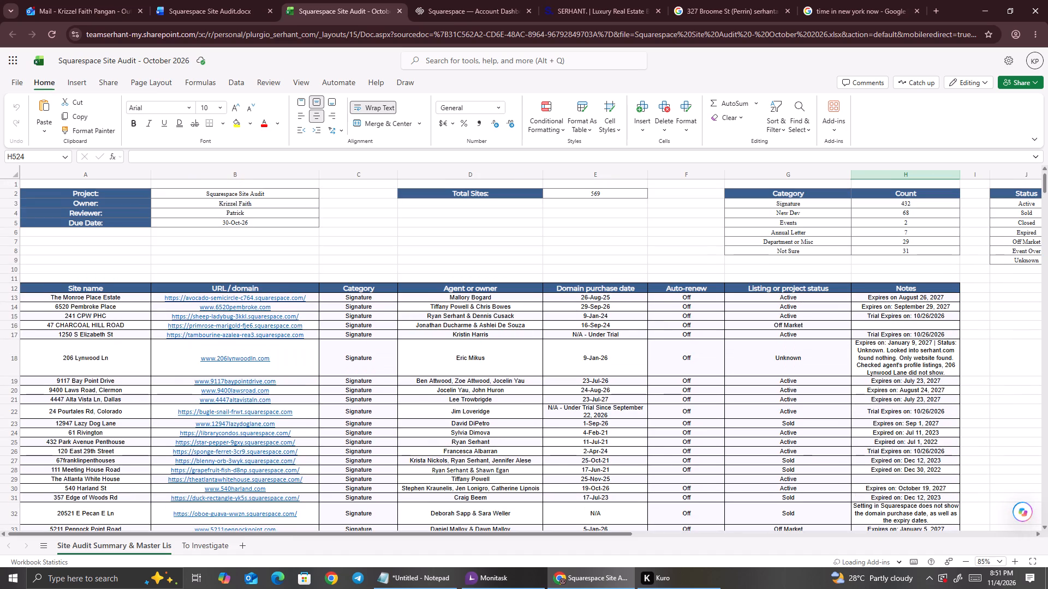
Examine the site rows down to about row 192 for missing agents and unclear categories.
scroll(499, 369, down, 13)
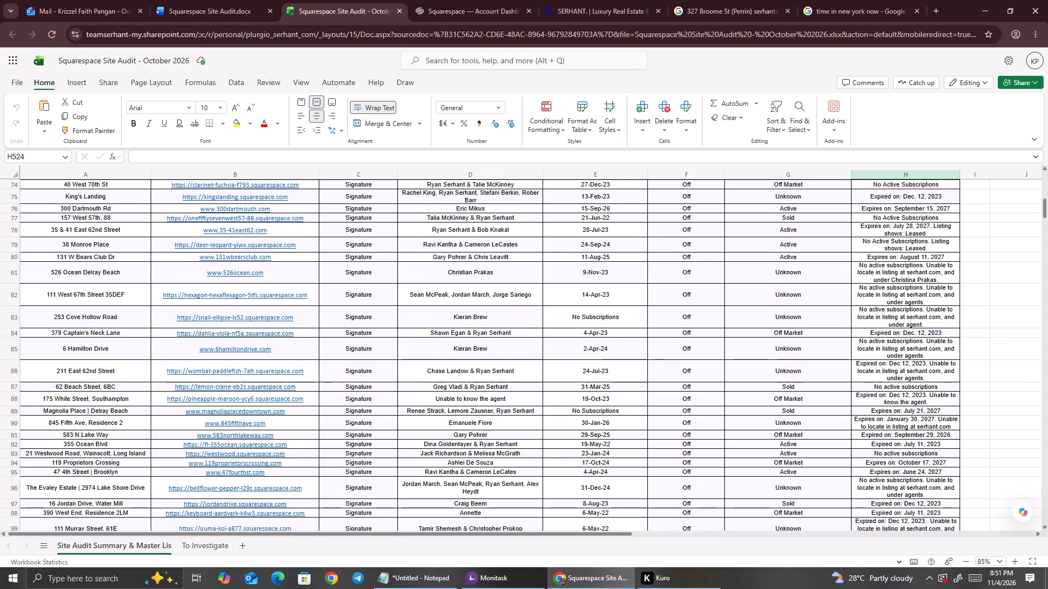
scroll(499, 371, down, 12)
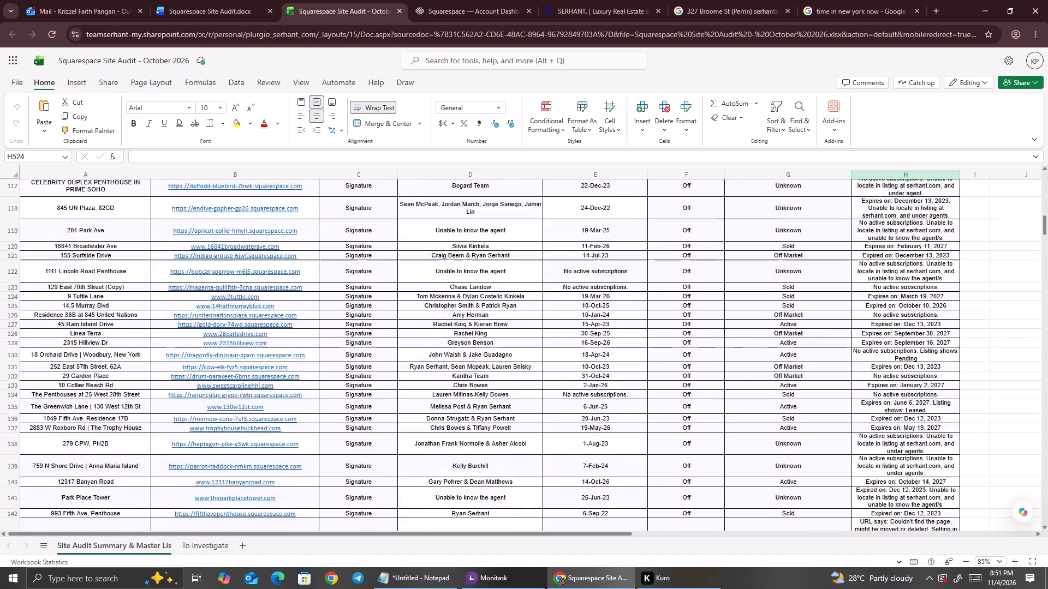
scroll(499, 371, down, 5)
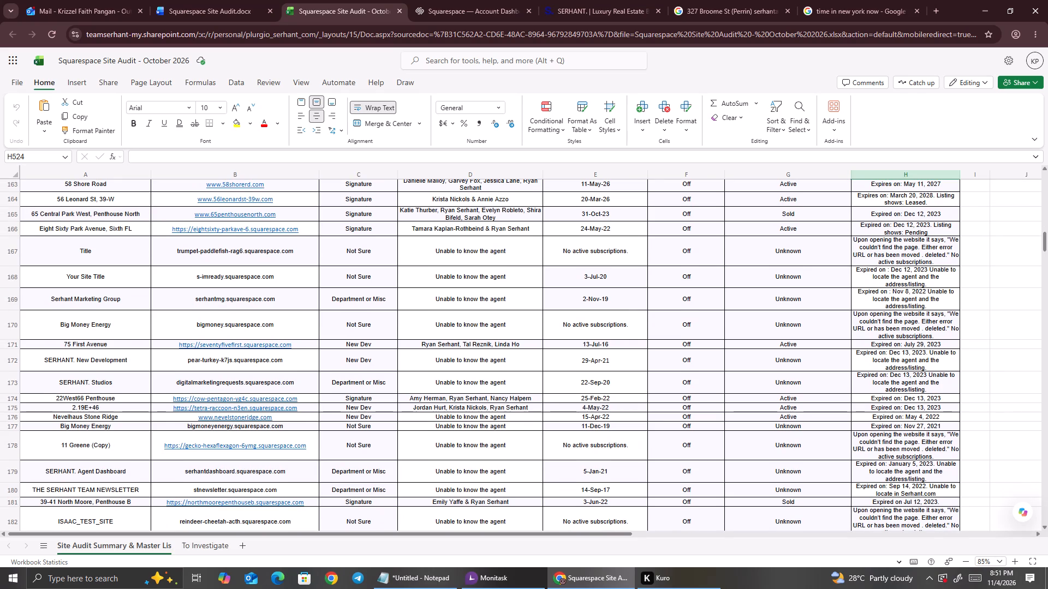
click(471, 335)
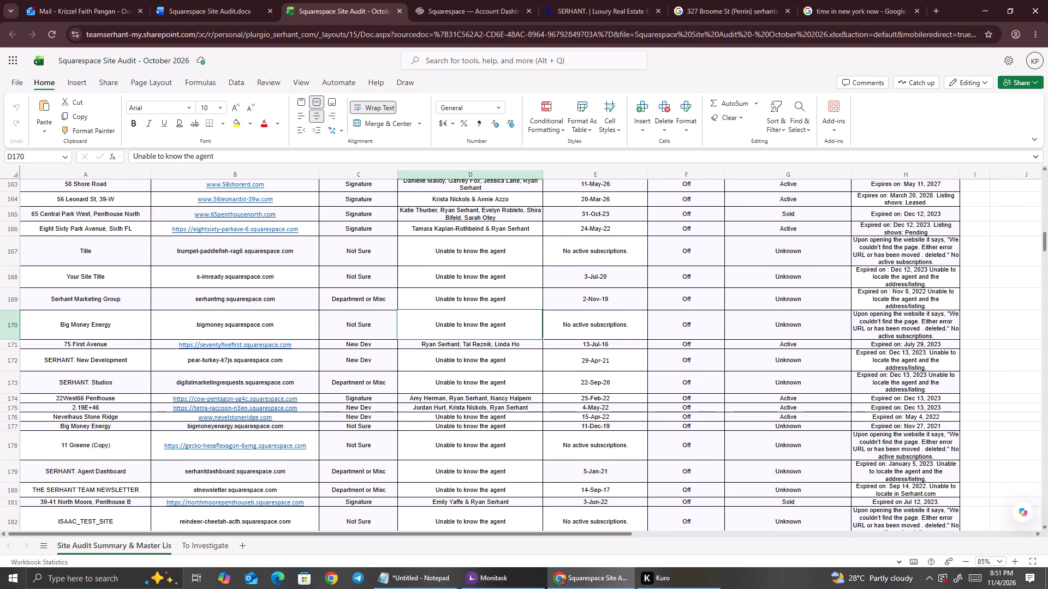
click(470, 367)
click(471, 376)
scroll(490, 388, down, 3)
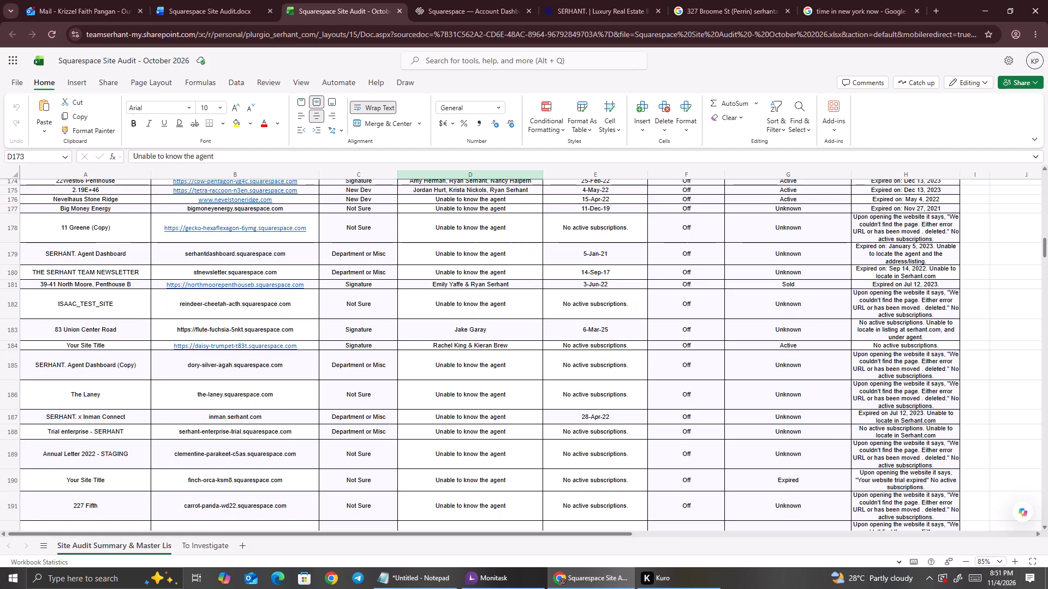
scroll(495, 388, down, 1)
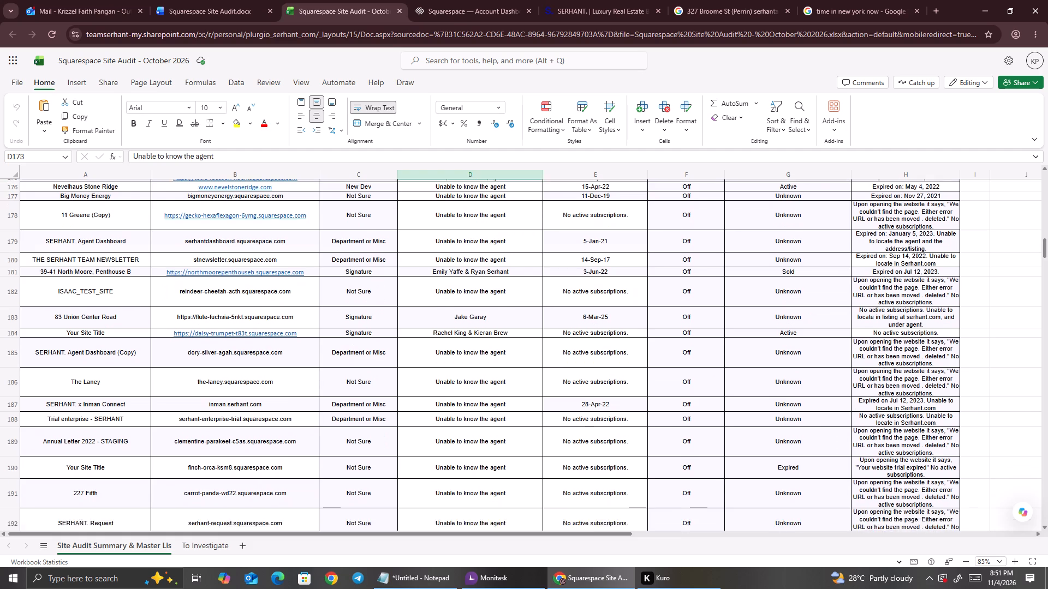
Set the category of the Annual Letter 2022 - STAGING site to Annual Letter.
click(353, 402)
click(364, 384)
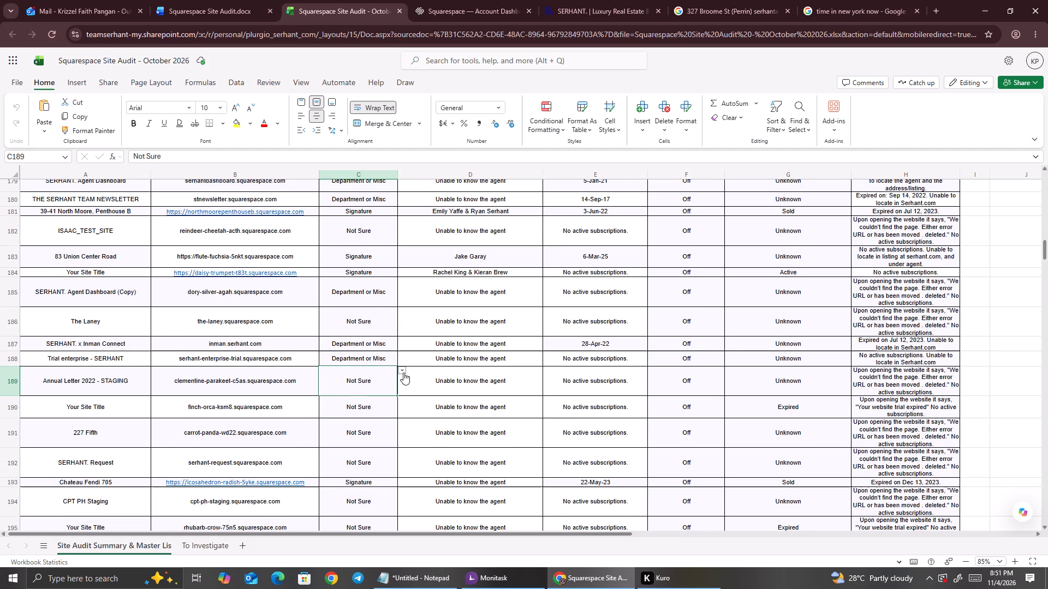
click(403, 372)
text(an)
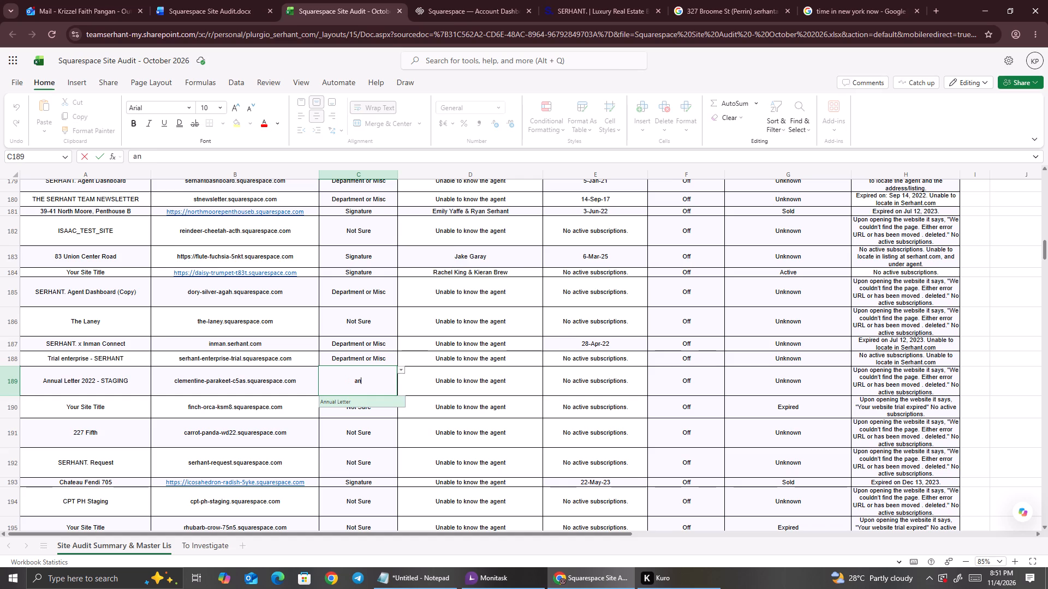
key(Return)
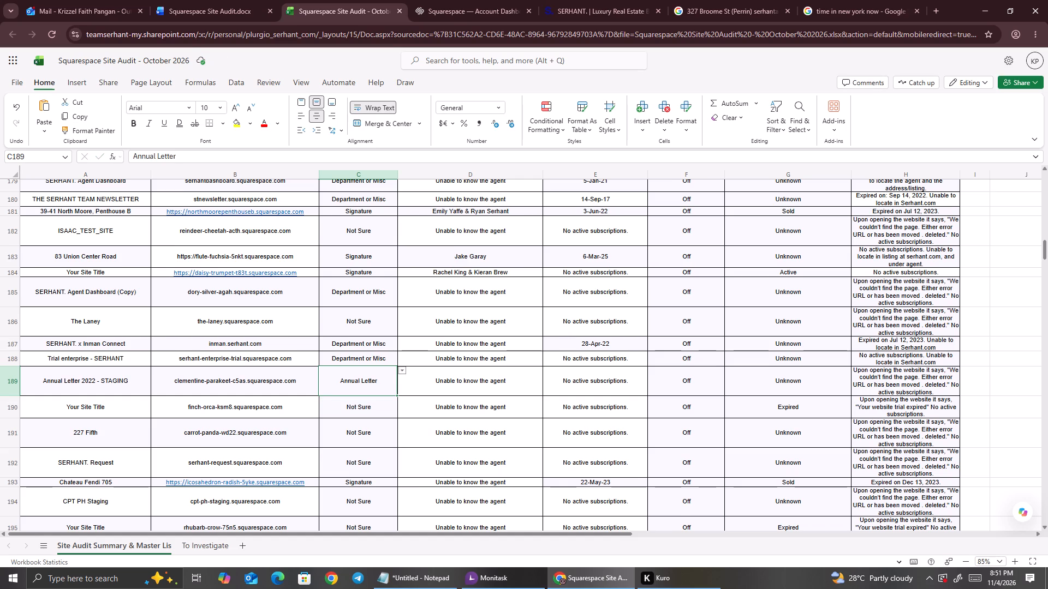
Look through the remaining site rows to the end of the master list, examining their categories and details.
scroll(455, 492, down, 10)
scroll(463, 489, up, 5)
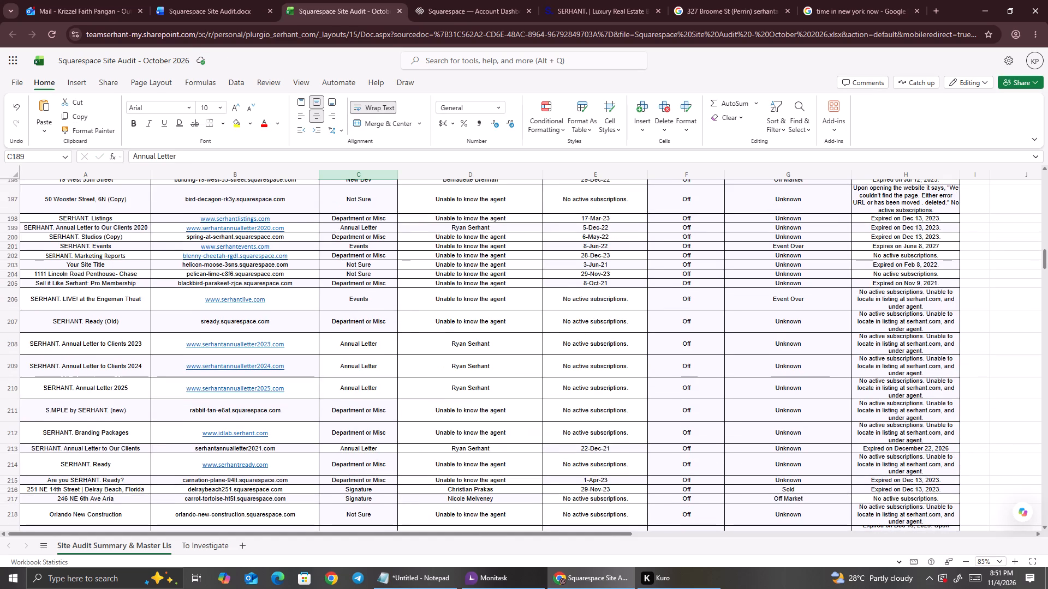
scroll(465, 486, down, 15)
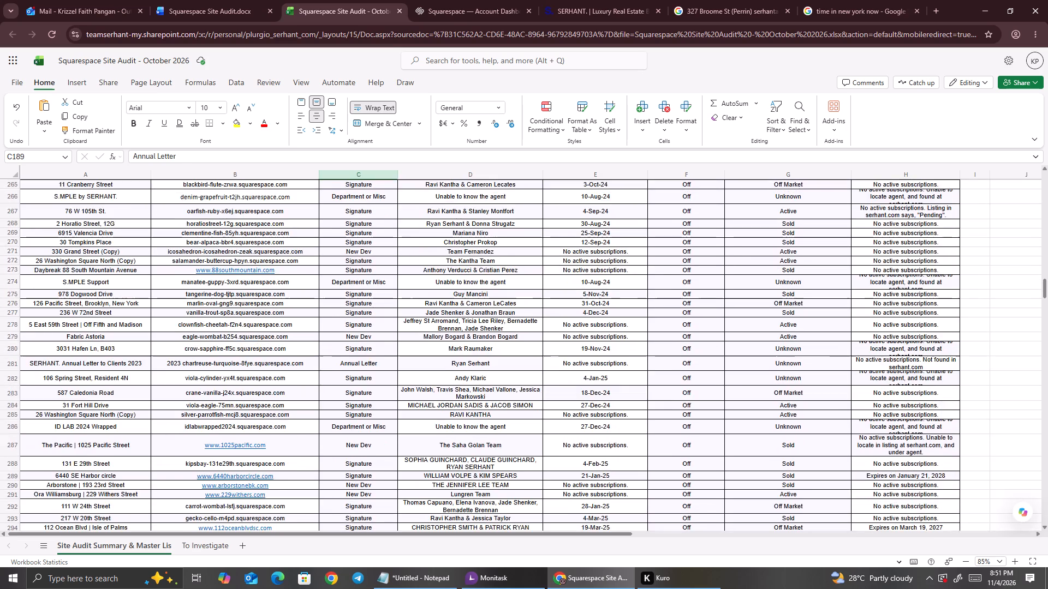
scroll(474, 484, down, 15)
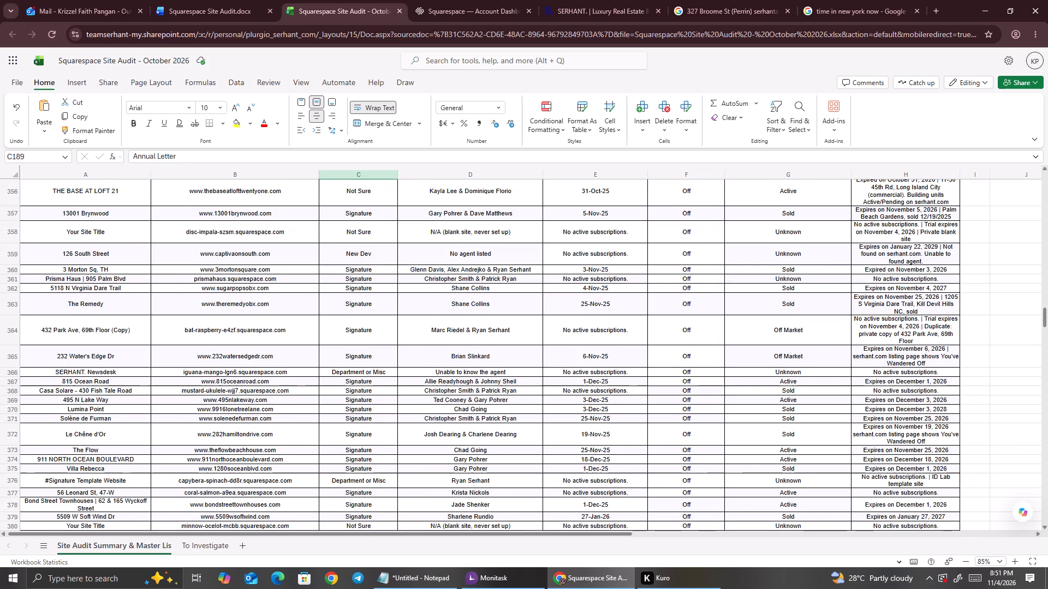
scroll(474, 485, down, 5)
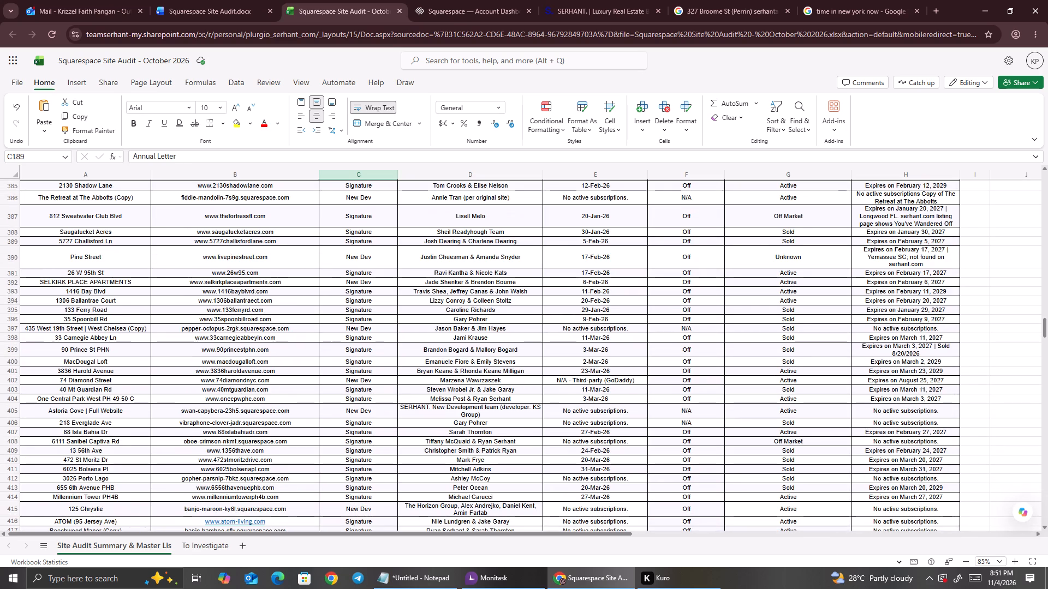
scroll(474, 485, down, 19)
scroll(474, 485, down, 14)
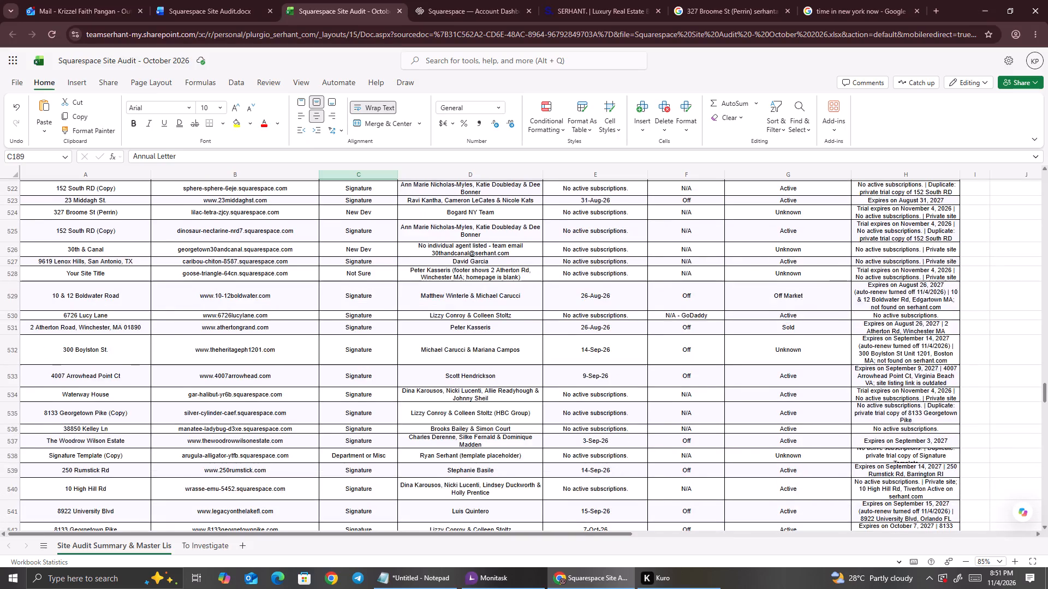
scroll(474, 485, down, 12)
scroll(447, 474, up, 3)
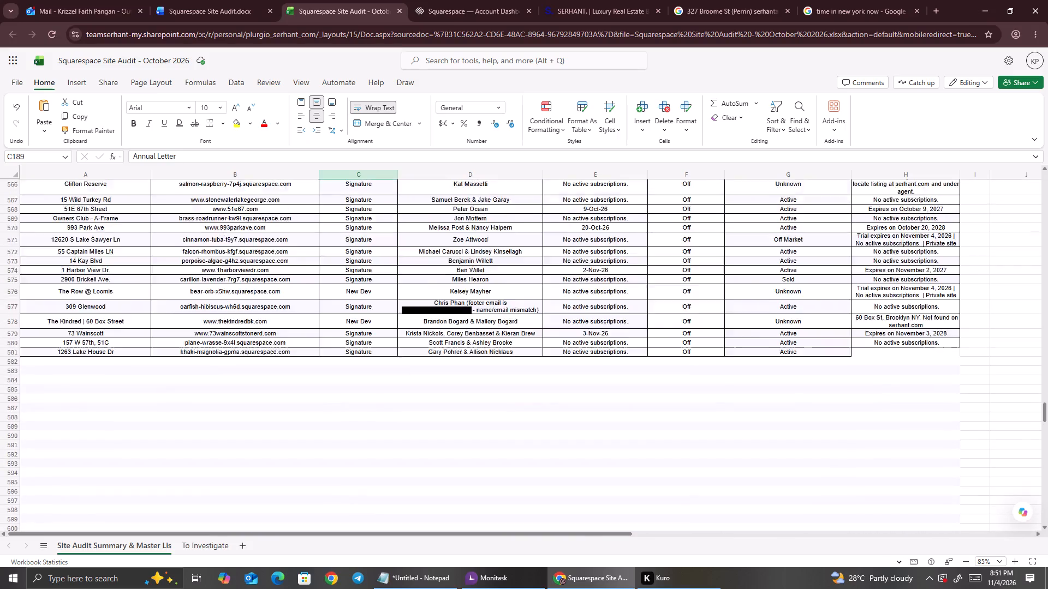
Format the whole site table with cell borders, middle and centre alignment, and wrapped text.
click(493, 420)
key(ctrl+a)
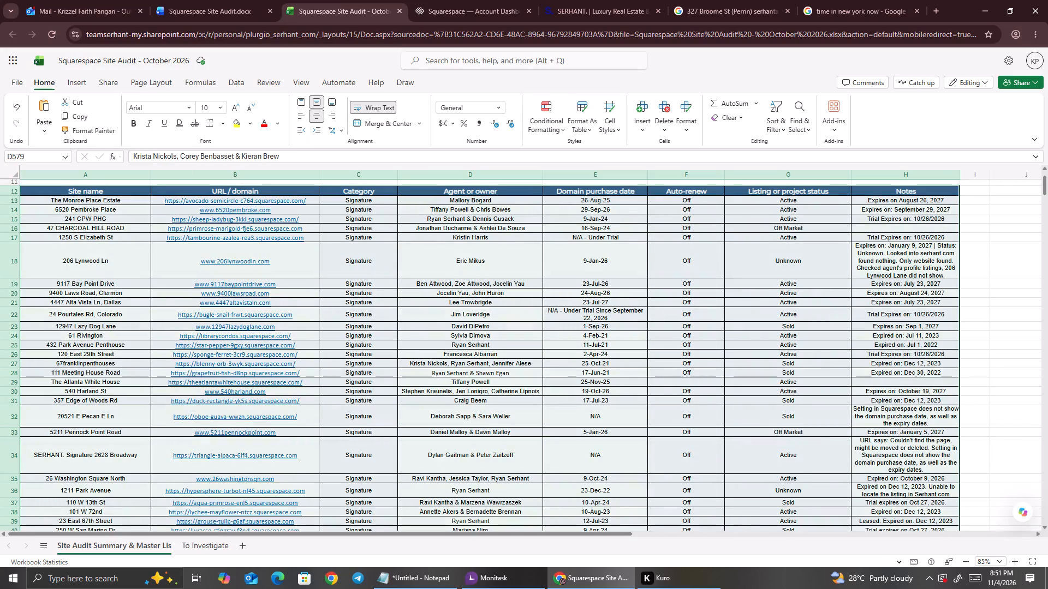
click(317, 100)
click(318, 113)
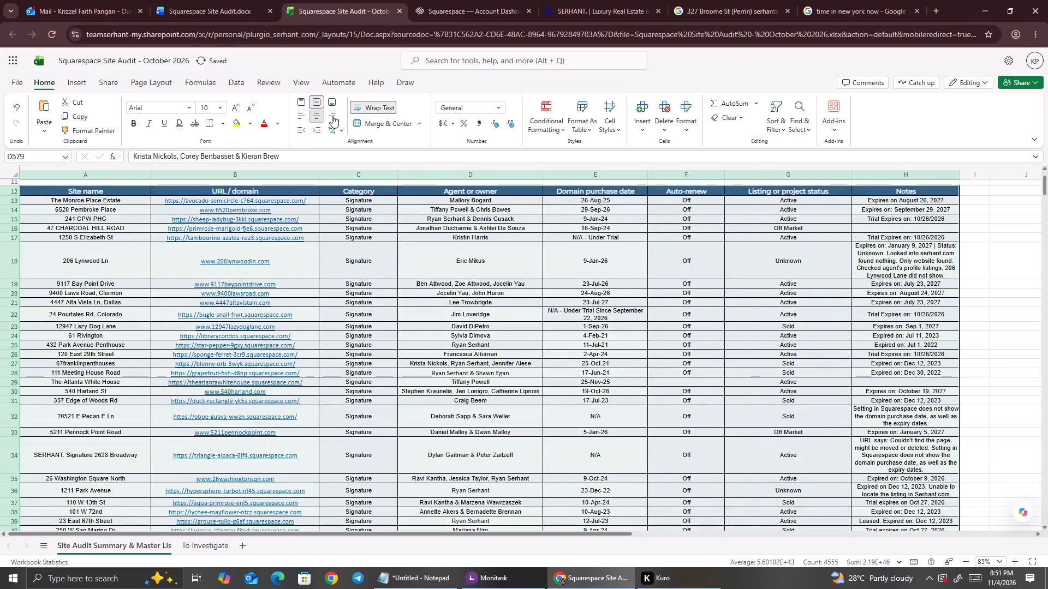
click(318, 118)
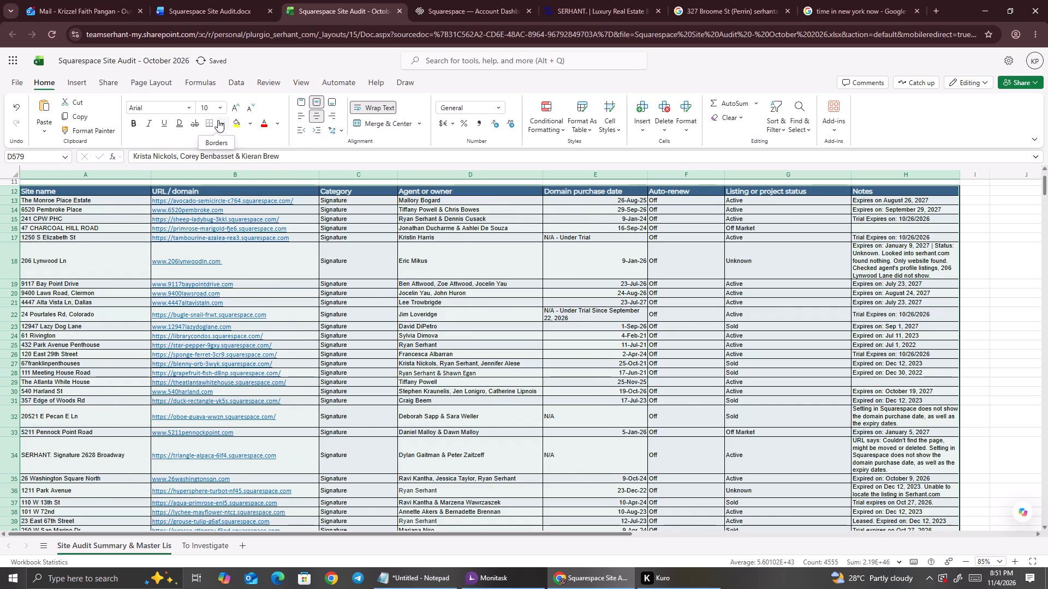
click(221, 121)
click(212, 168)
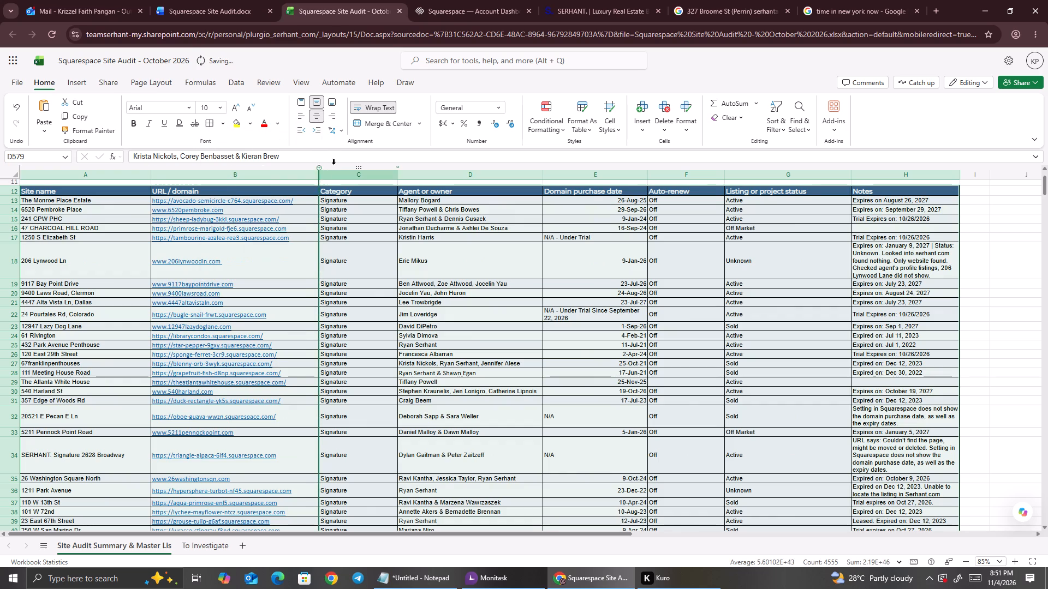
click(315, 115)
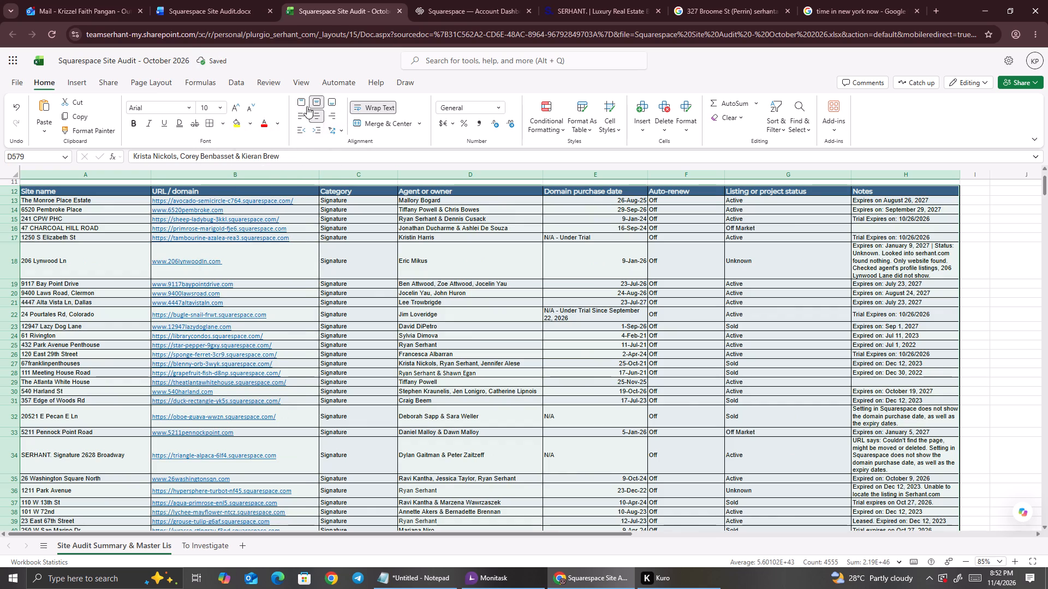
click(320, 101)
click(381, 111)
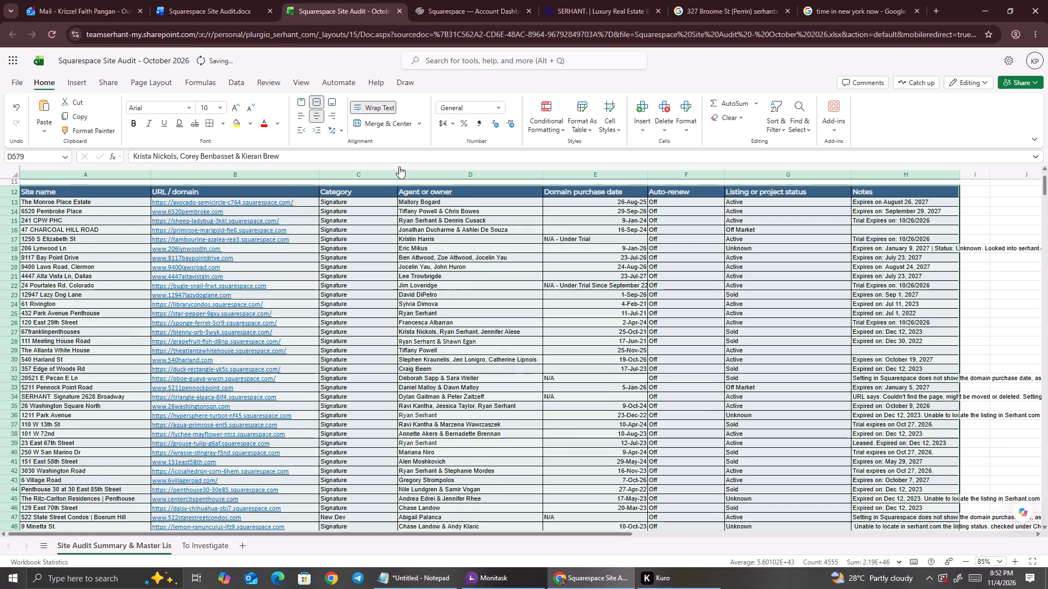
click(380, 110)
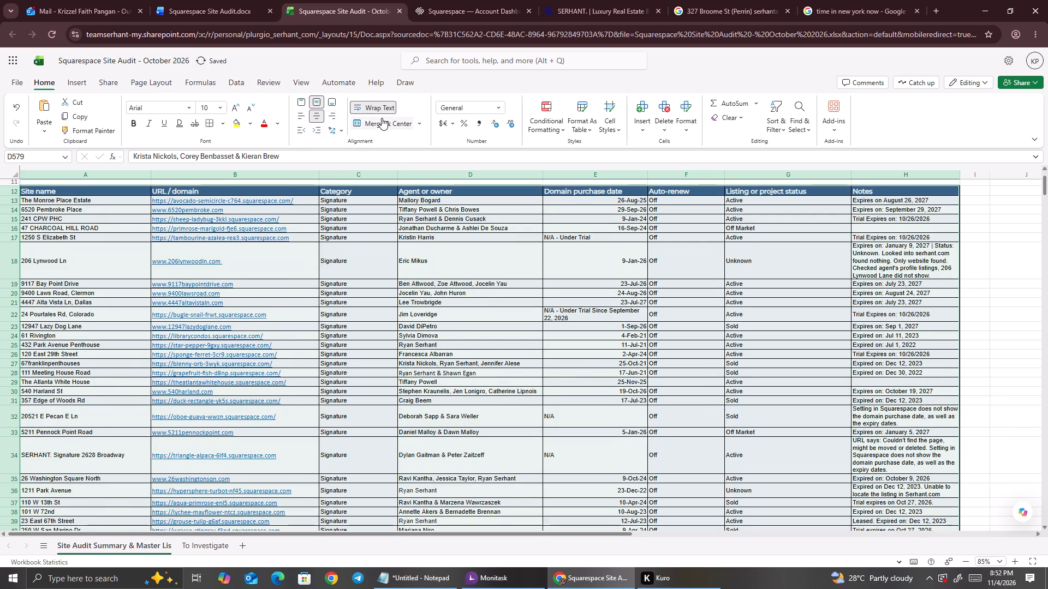
click(314, 112)
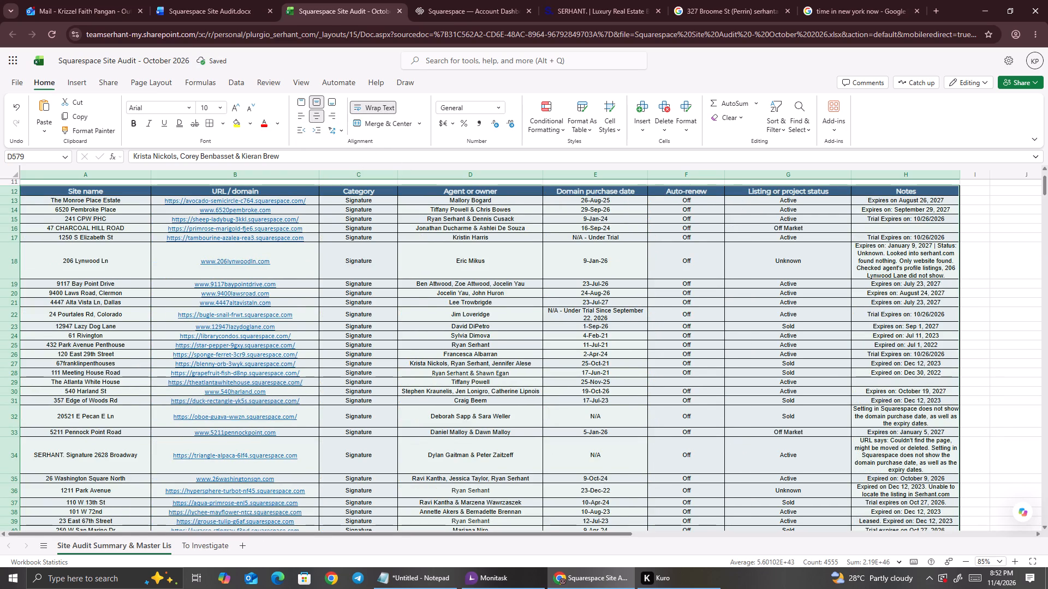
Look through the formatted site table down to about row 385 and back up to the summary tables, examining borders, alignment and wrapping.
scroll(497, 309, down, 18)
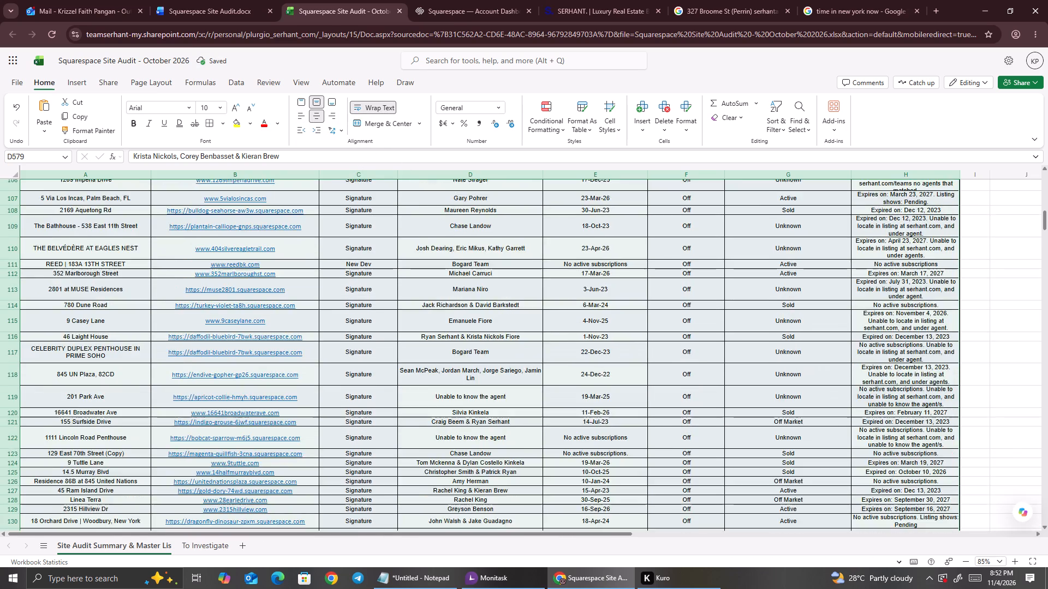
scroll(530, 314, down, 14)
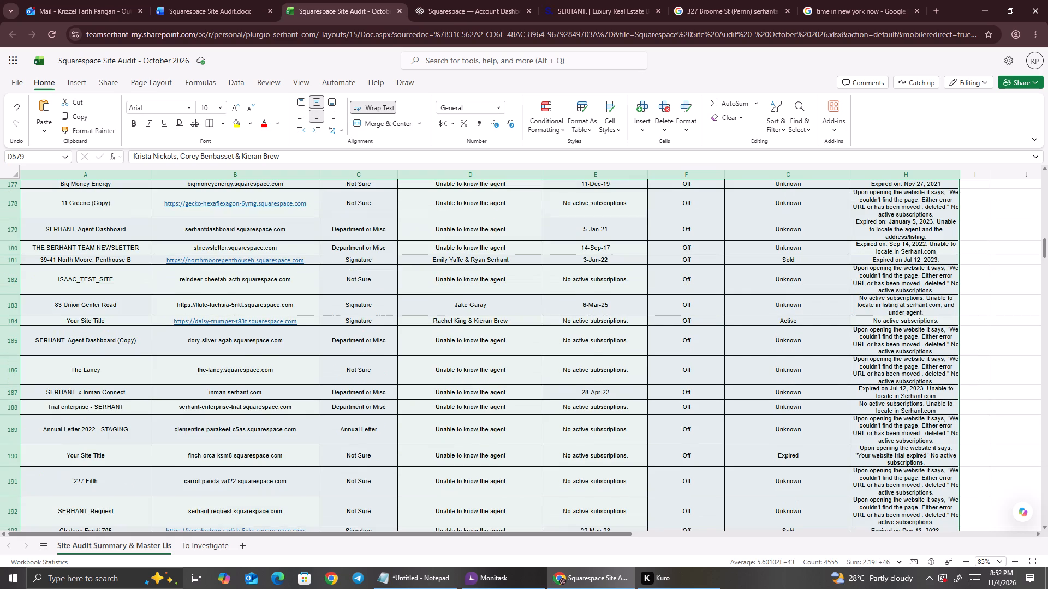
scroll(544, 358, down, 15)
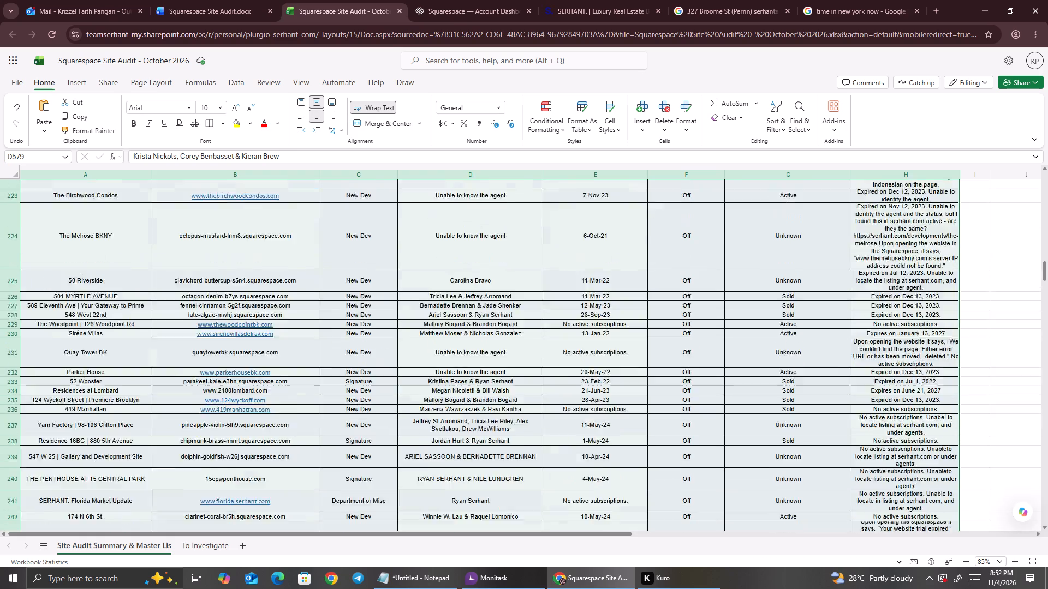
scroll(545, 363, down, 5)
scroll(545, 360, down, 16)
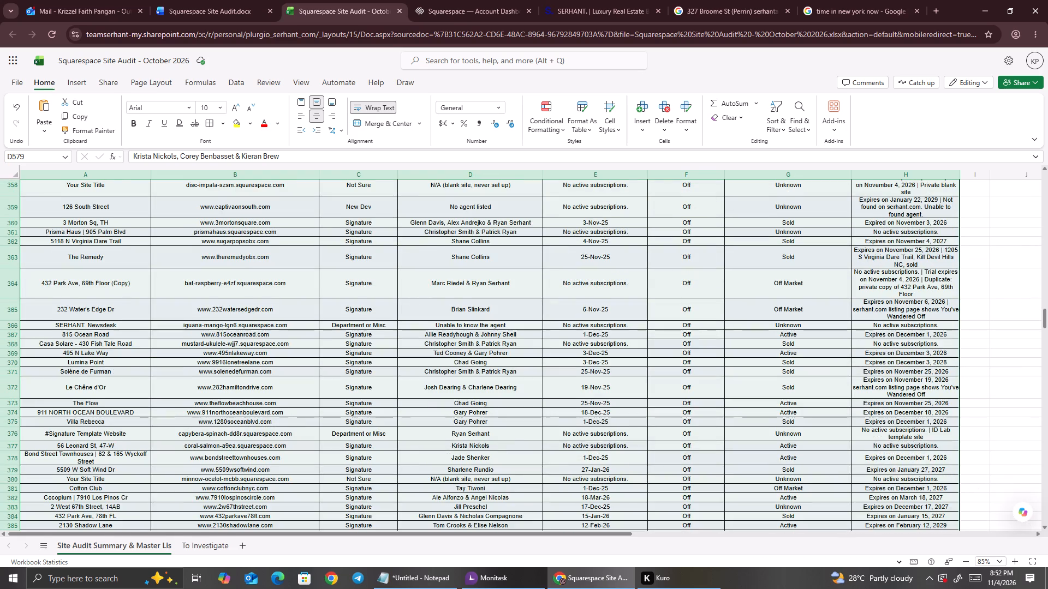
scroll(698, 374, up, 20)
scroll(698, 374, up, 13)
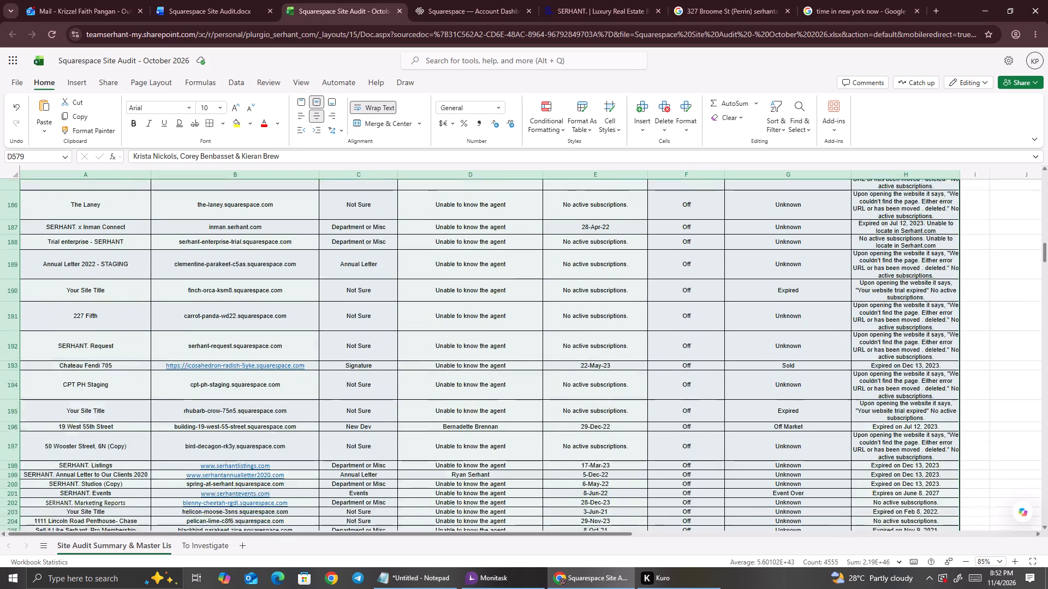
scroll(700, 348, up, 20)
scroll(700, 348, up, 16)
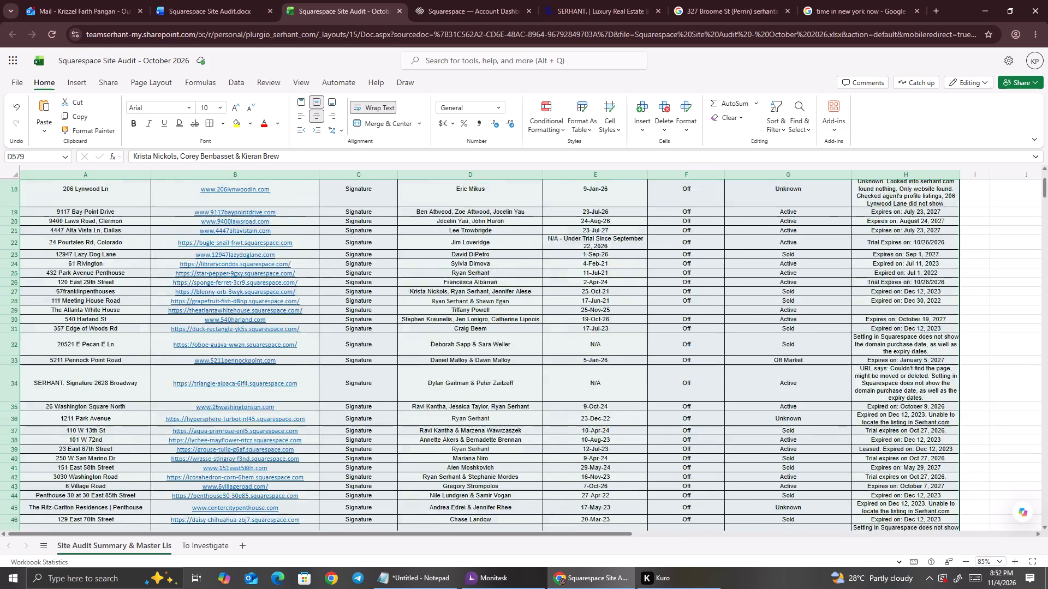
scroll(702, 331, up, 11)
click(644, 248)
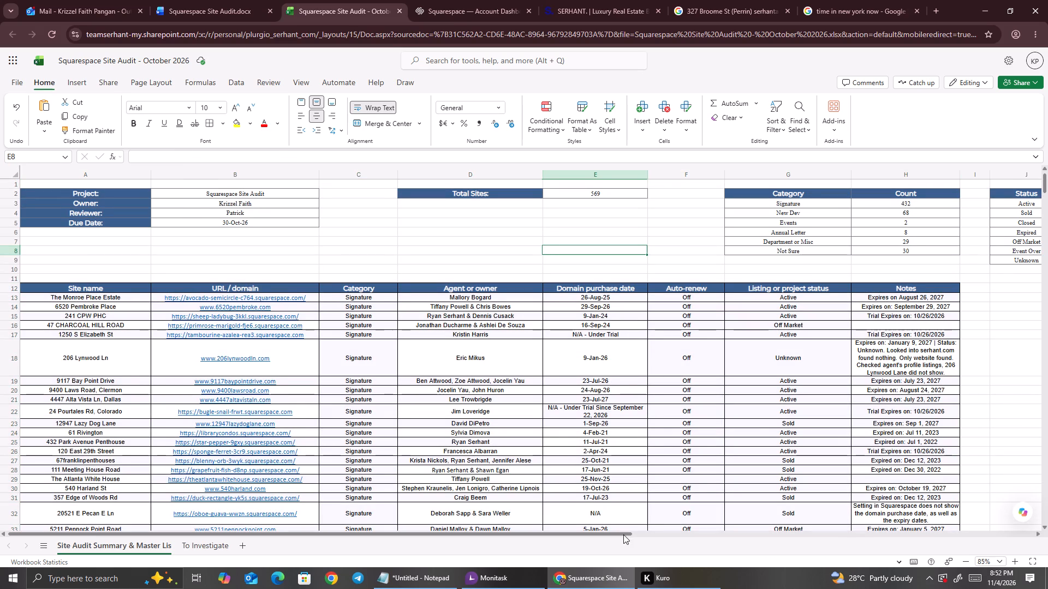
drag(623, 534, 624, 521)
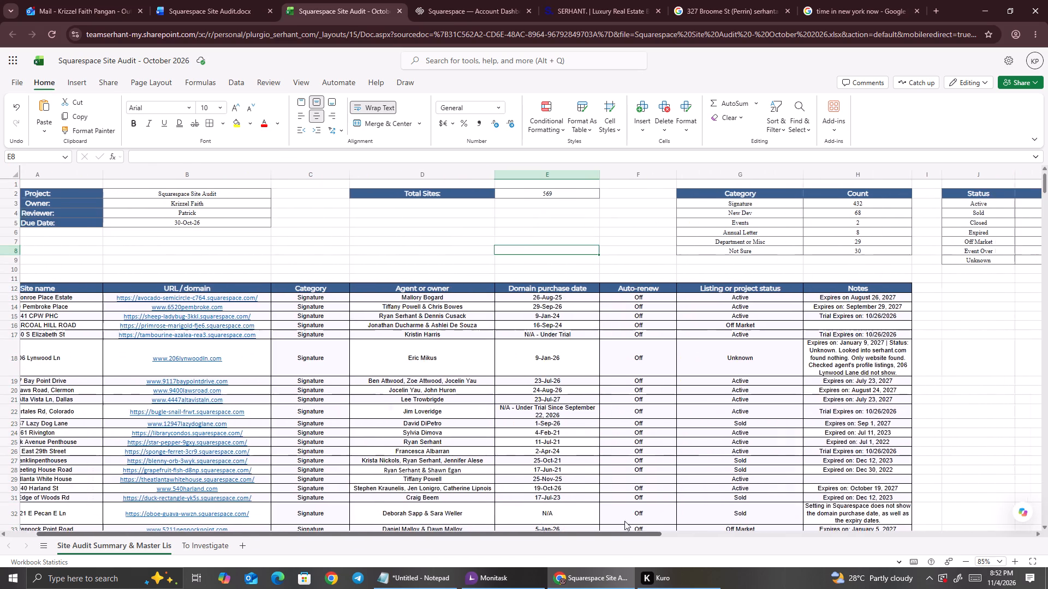
drag(624, 521, 457, 519)
Change the Due Date in the project details to 11/04/2026.
click(253, 217)
click(254, 223)
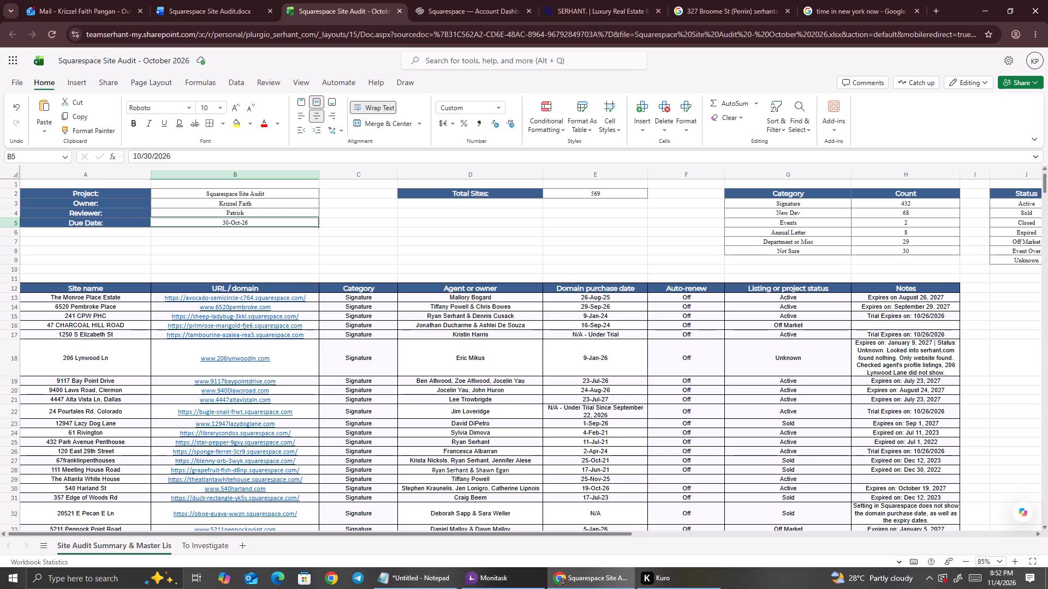
click(141, 155)
key(BackSpace)
key(BackSpace)
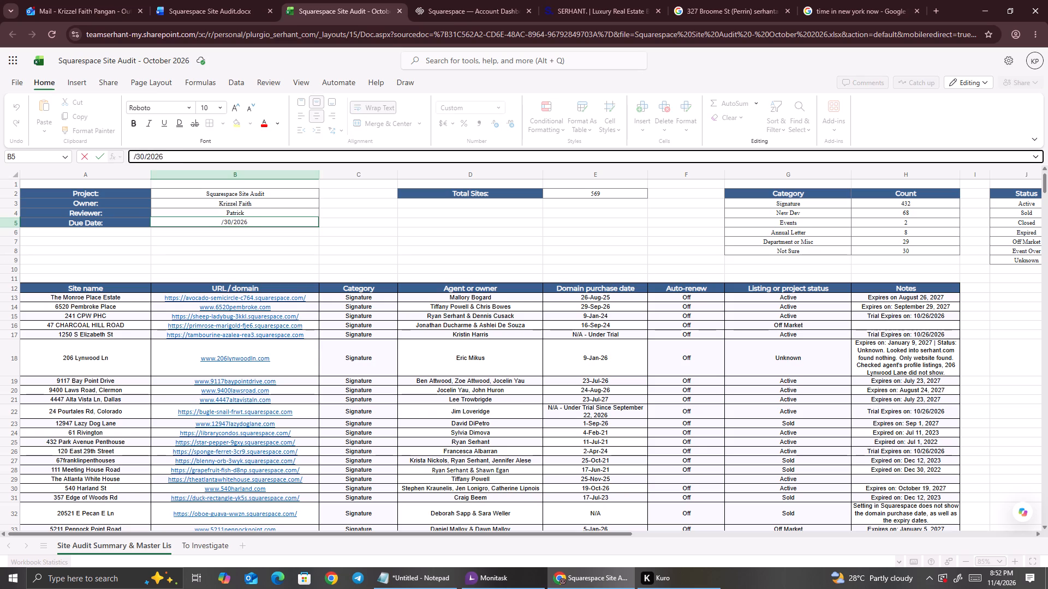
text(11)
click(150, 156)
key(Right)
key(BackSpace)
key(BackSpace)
text(04)
click(203, 152)
Add the time after the due date so the entry reads 11/4/2026 - 8:00 AM.
click(196, 156)
key(space)
text(-)
key(space)
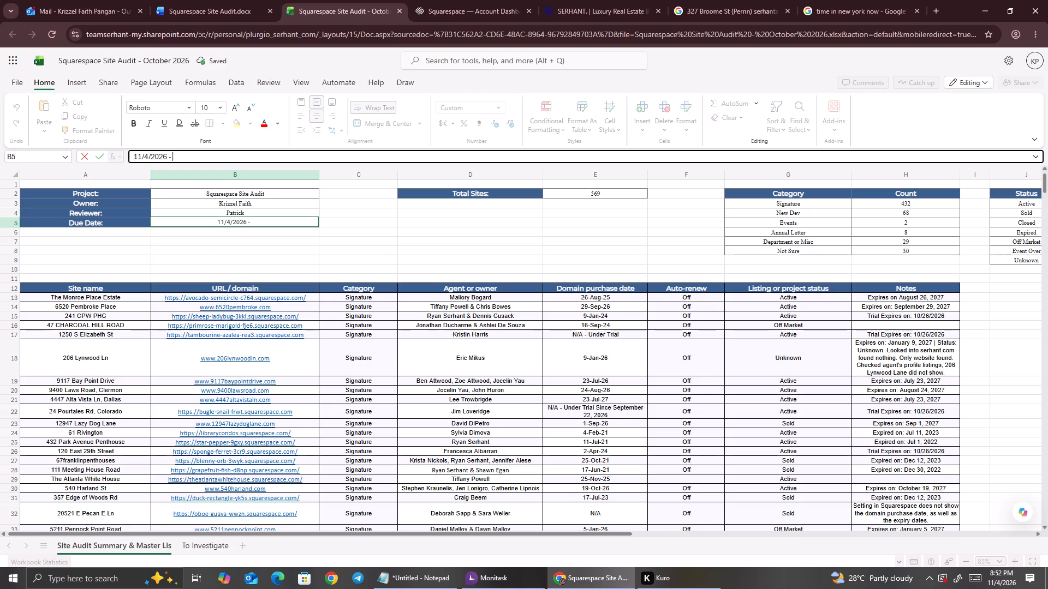
text(8a)
key(BackSpace)
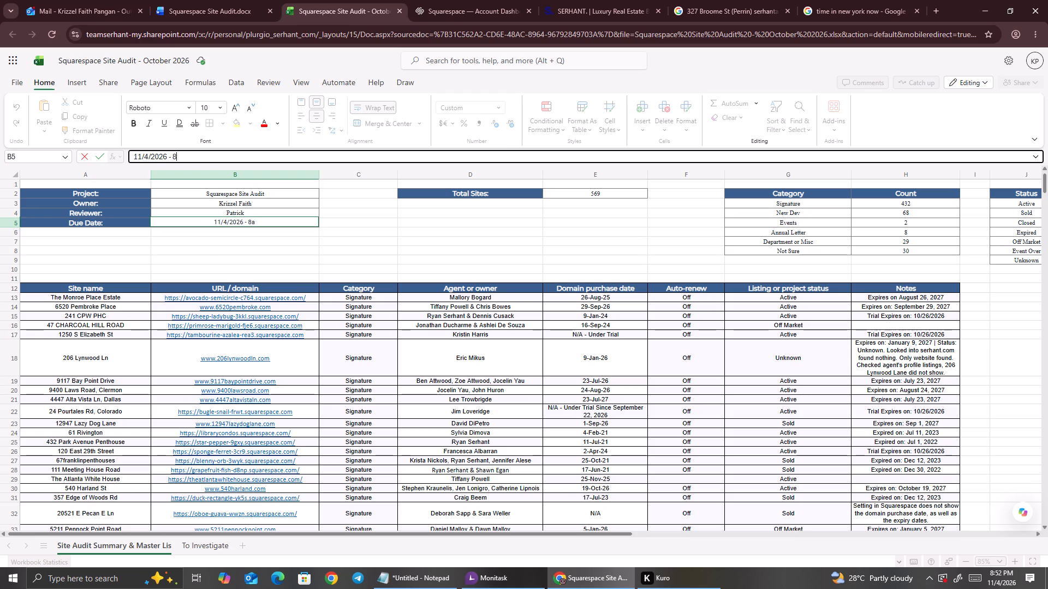
text(:00)
key(space)
text(AM)
click(299, 247)
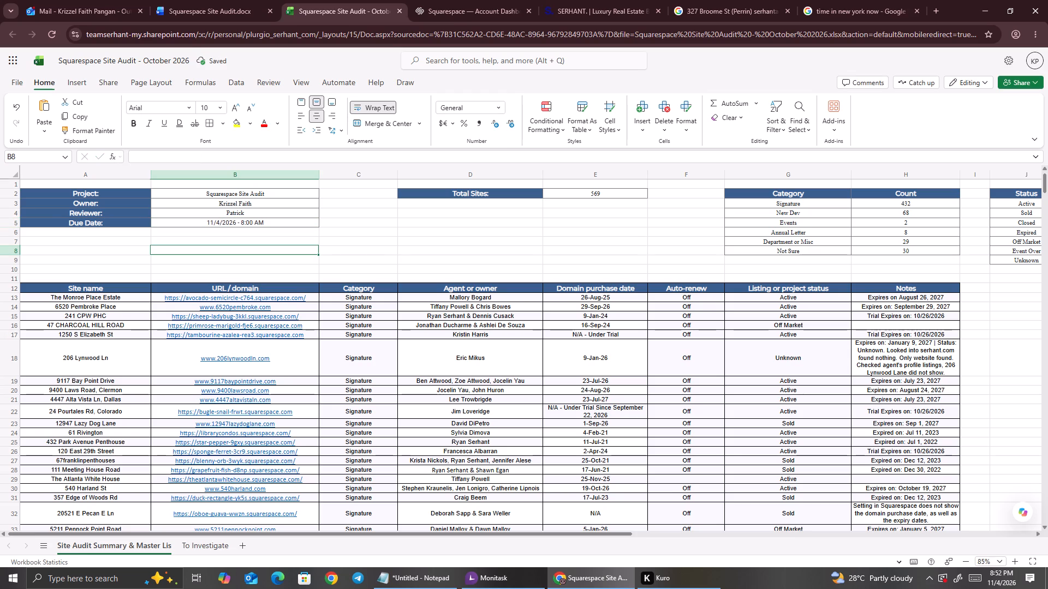
Set the font of the project, owner, reviewer and due date values to Arial, matching the site rows.
click(770, 206)
click(773, 226)
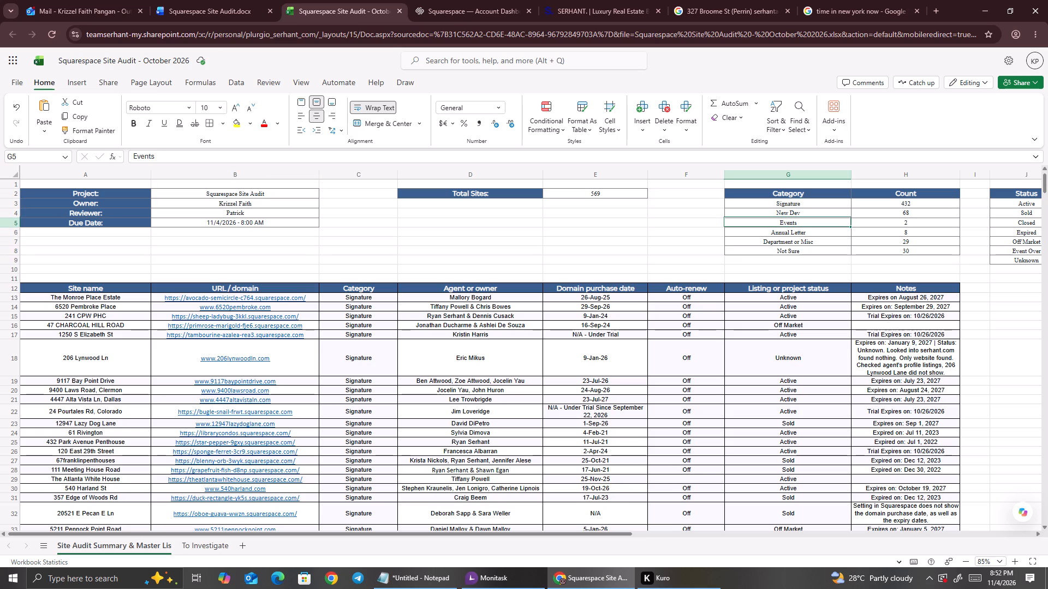
click(279, 191)
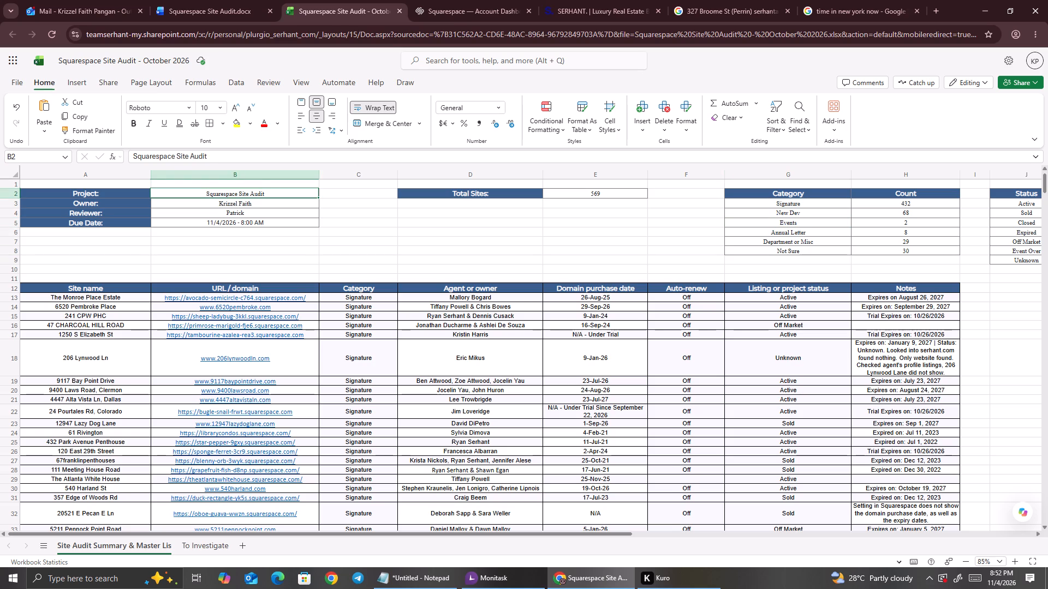
click(118, 299)
click(272, 185)
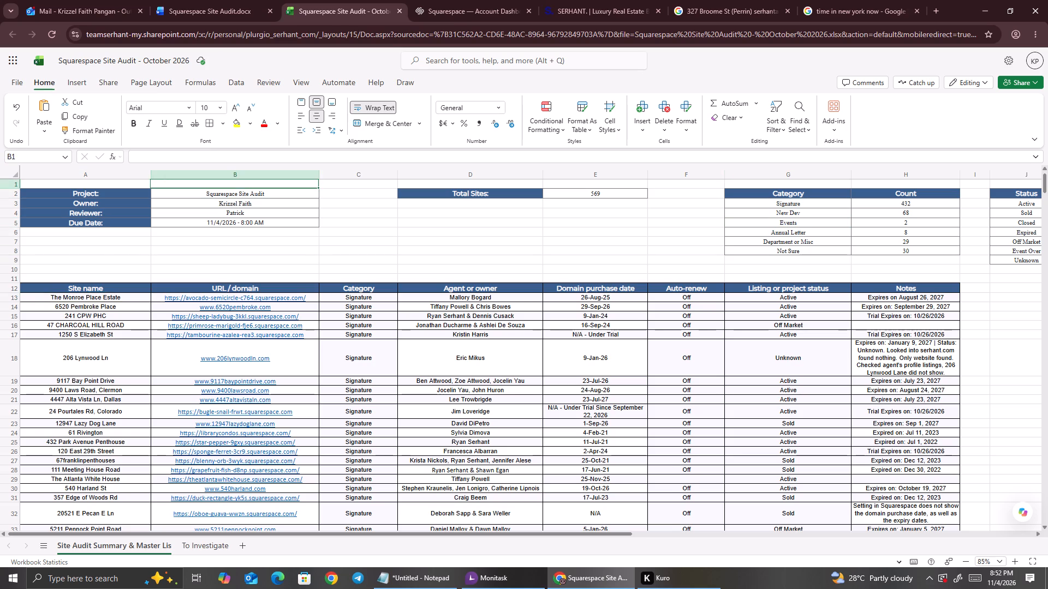
drag(254, 191, 255, 223)
click(190, 110)
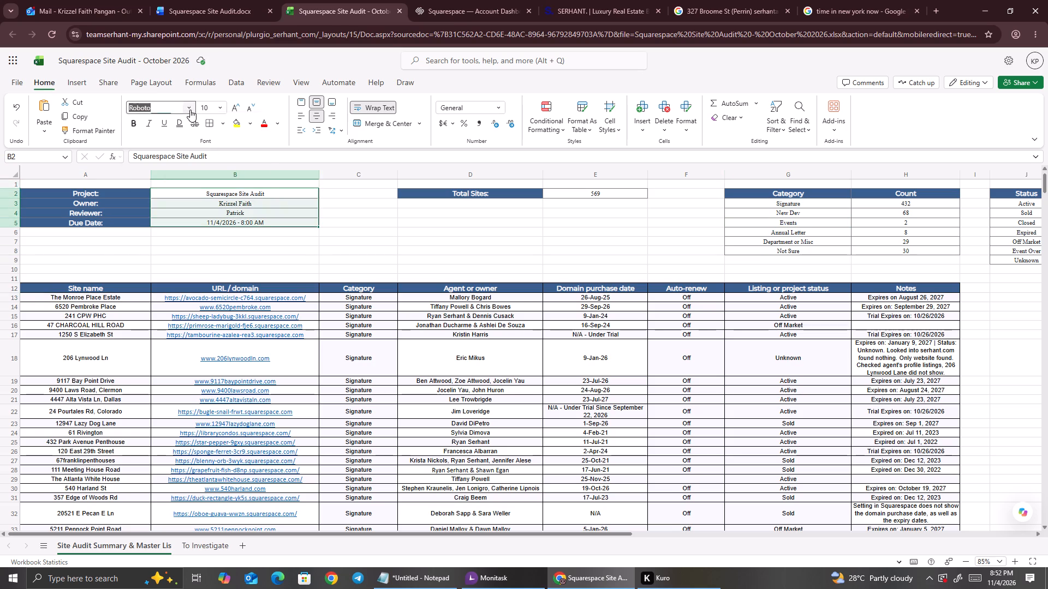
text(Ari)
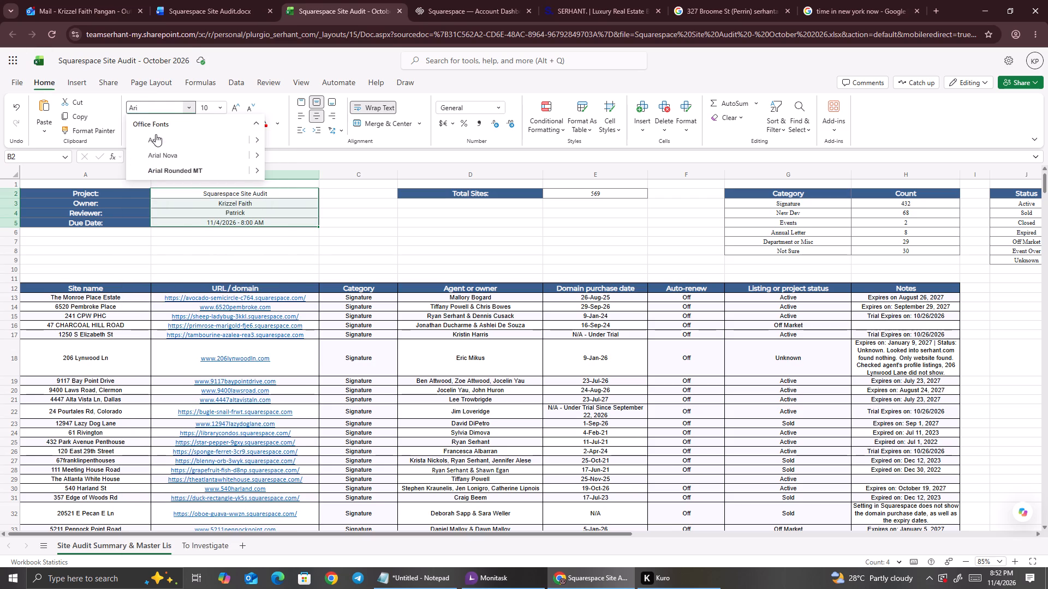
click(159, 139)
Set the font of the entries and counts in the Category and Status summary tables to Arial.
click(826, 213)
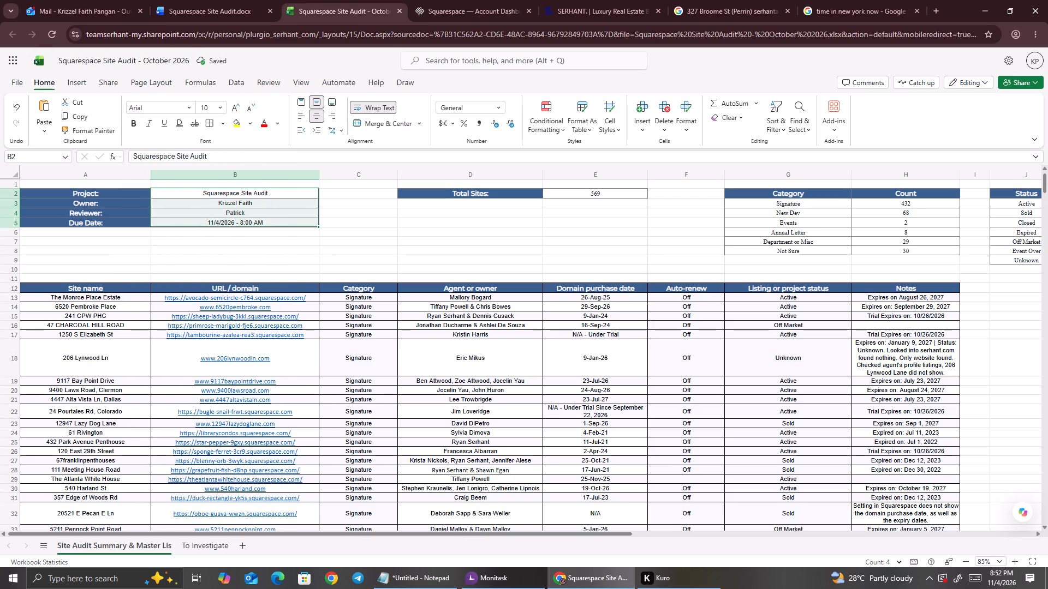
drag(581, 534, 657, 528)
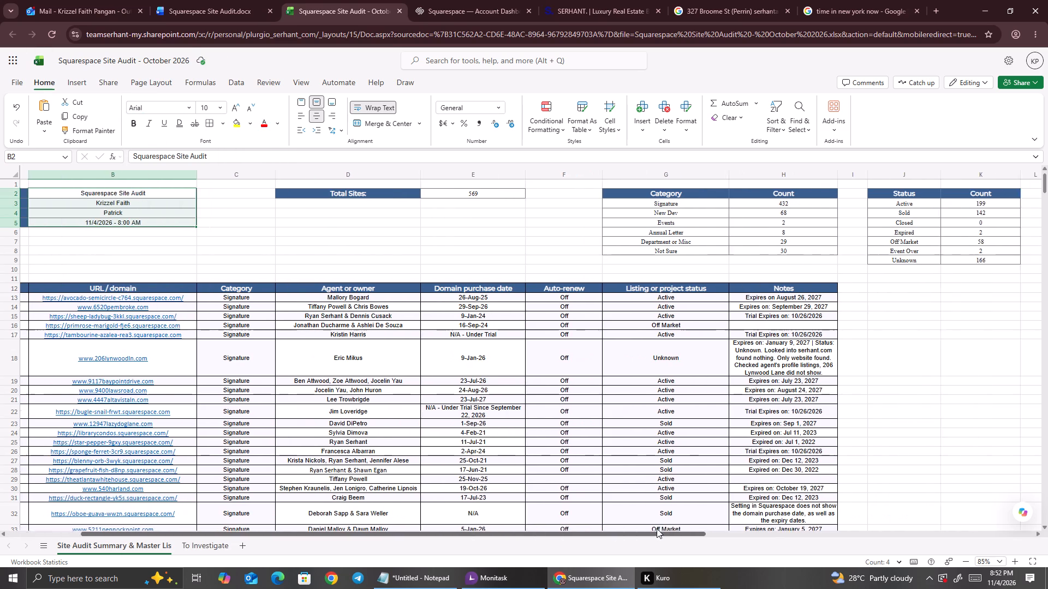
drag(657, 528, 725, 526)
drag(574, 205, 866, 257)
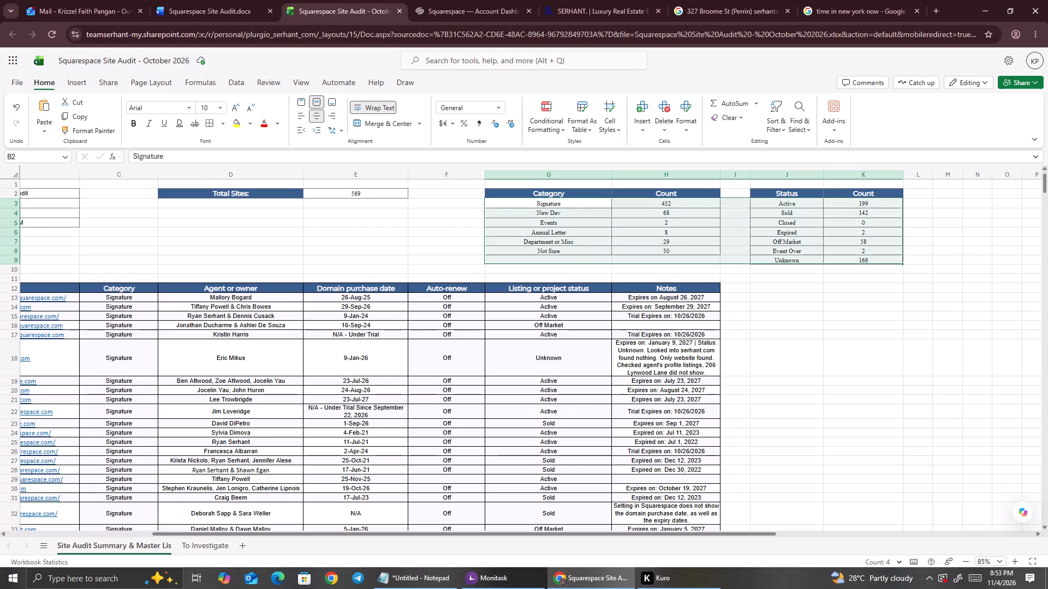
drag(866, 257, 878, 260)
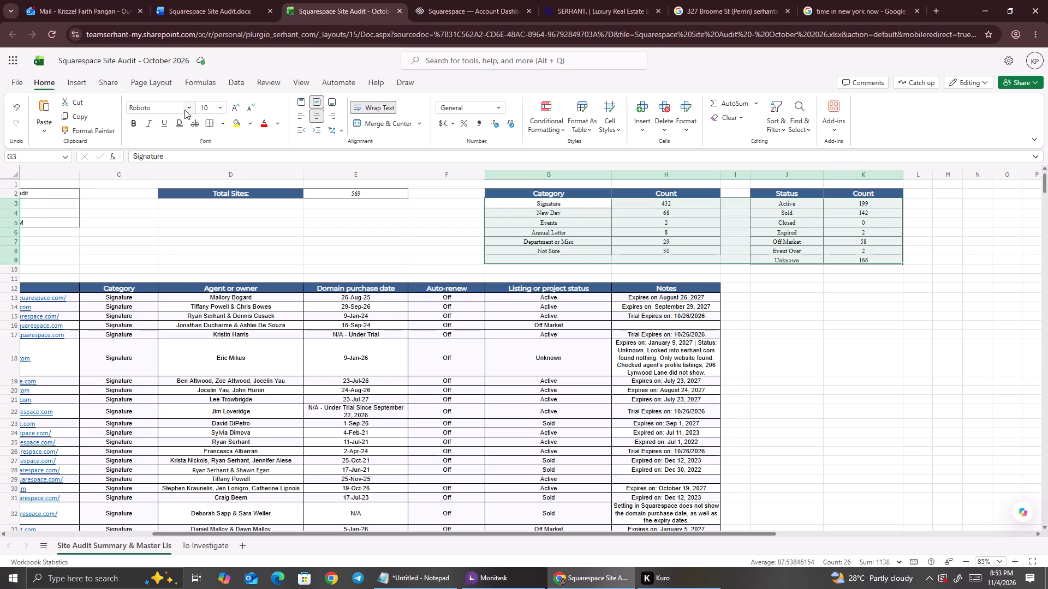
click(192, 107)
click(171, 169)
click(283, 263)
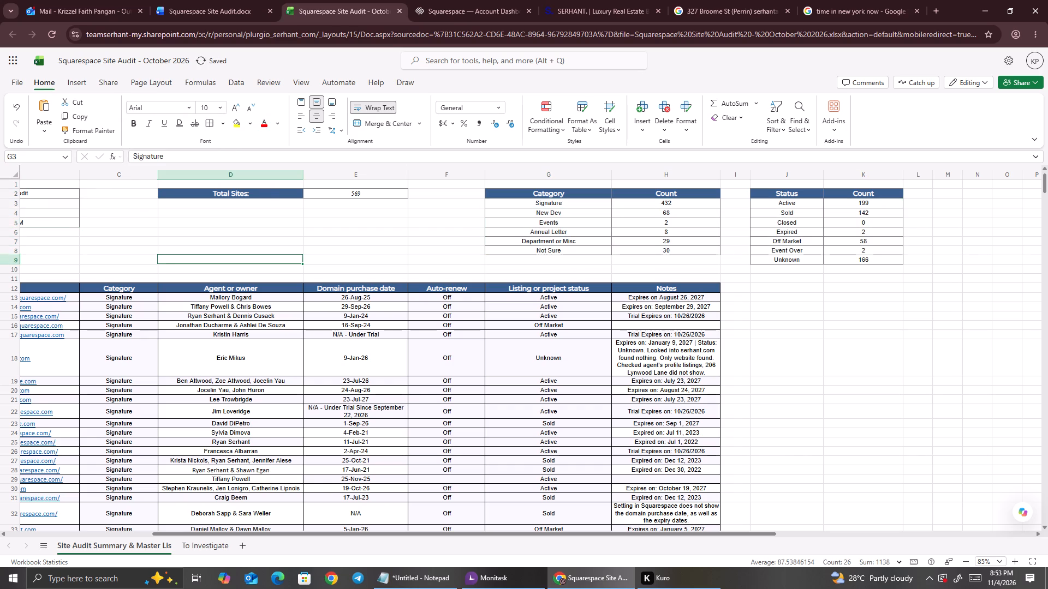
Review the master site list from the project details down to its last row, checking for inconsistent formatting and blank entries.
drag(760, 536, 587, 537)
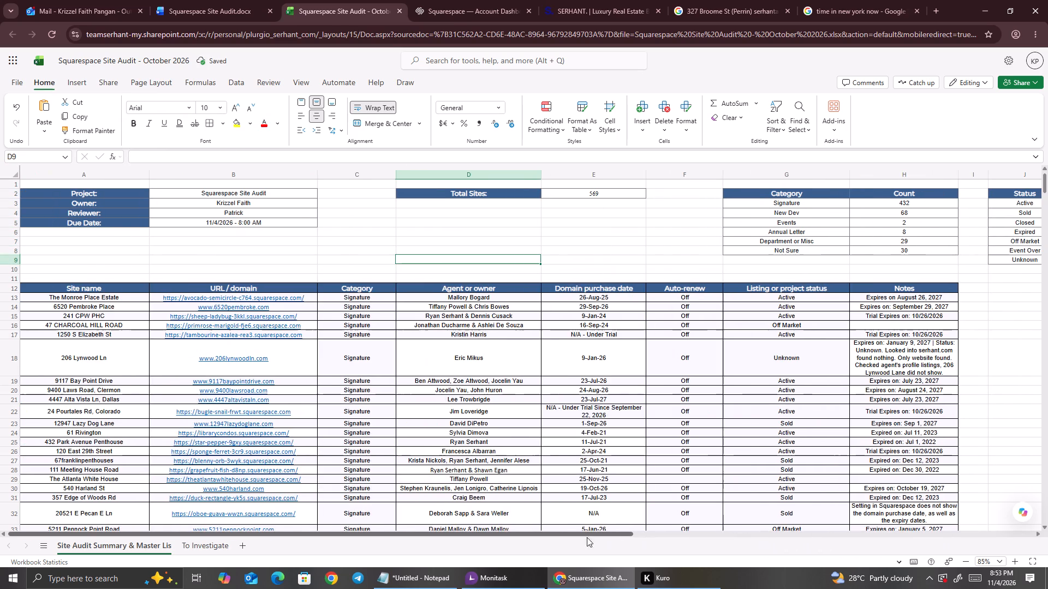
drag(587, 537, 437, 543)
click(391, 241)
scroll(393, 249, down, 3)
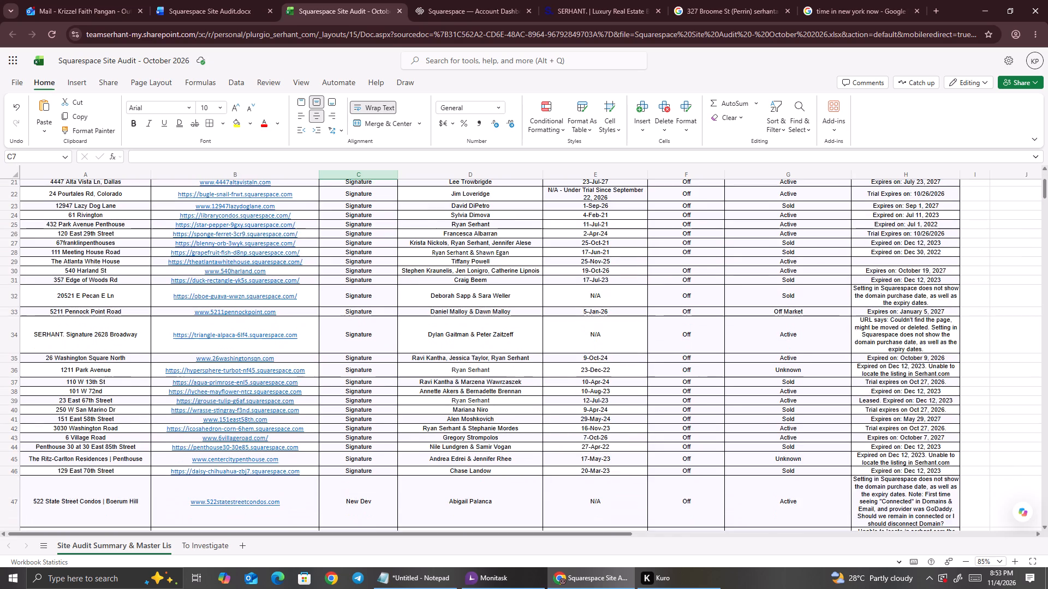
scroll(381, 300, down, 2)
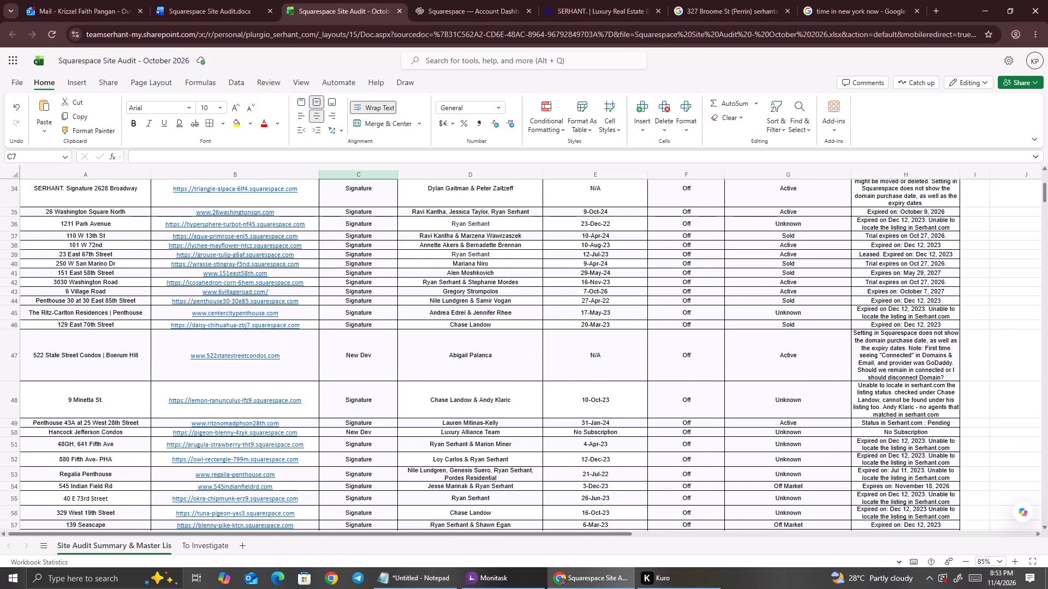
scroll(381, 300, down, 4)
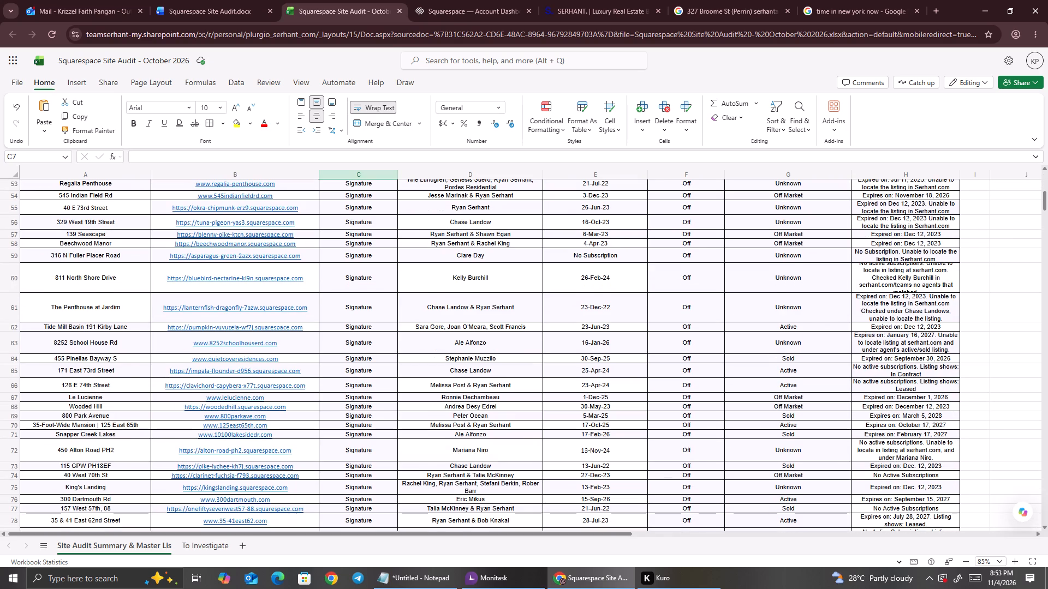
scroll(385, 311, down, 5)
scroll(387, 328, down, 19)
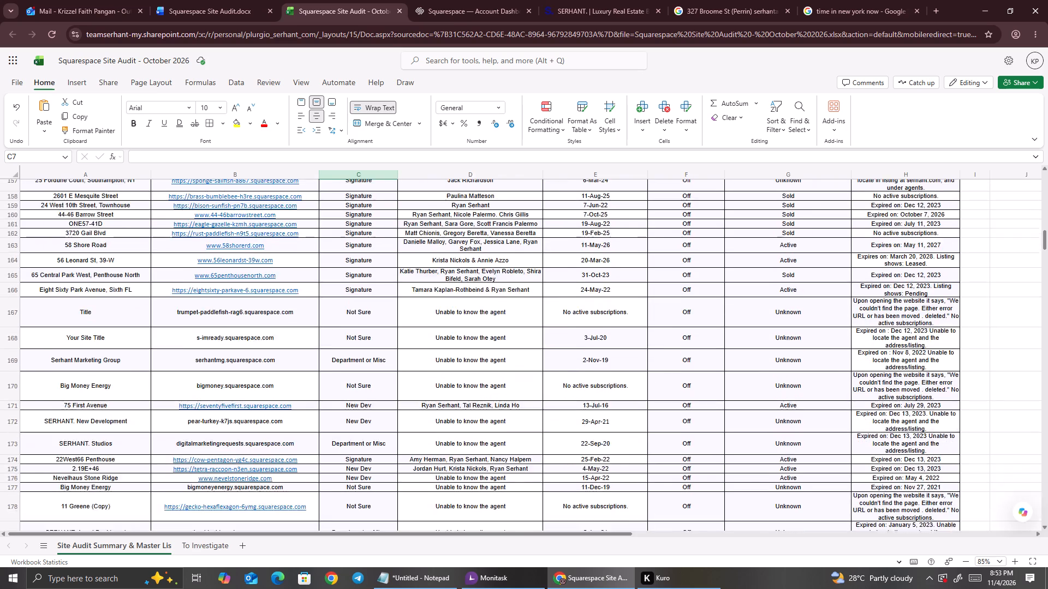
scroll(421, 371, down, 16)
scroll(426, 362, down, 10)
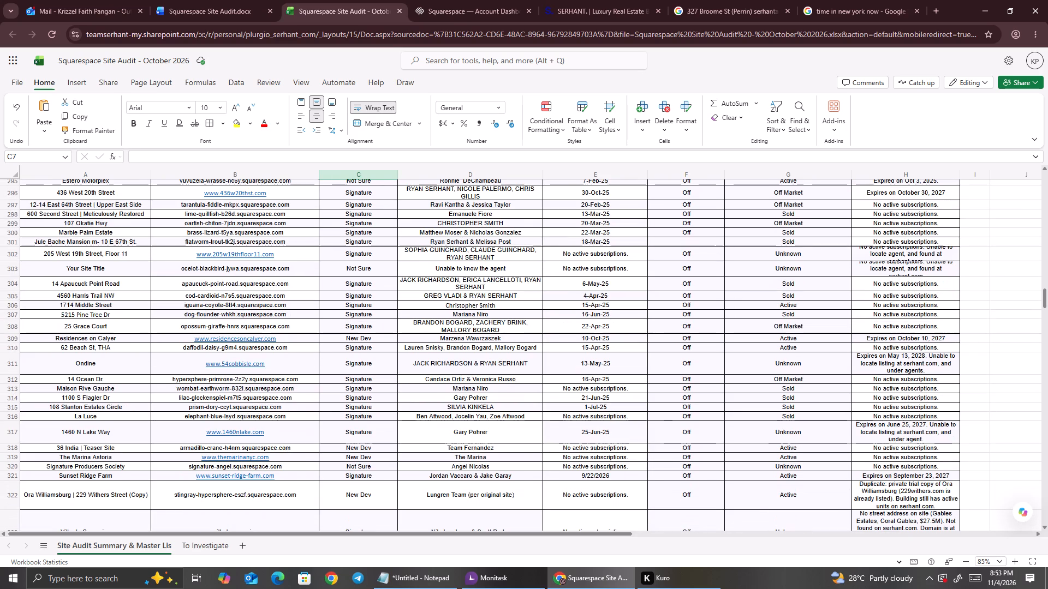
scroll(426, 362, down, 2)
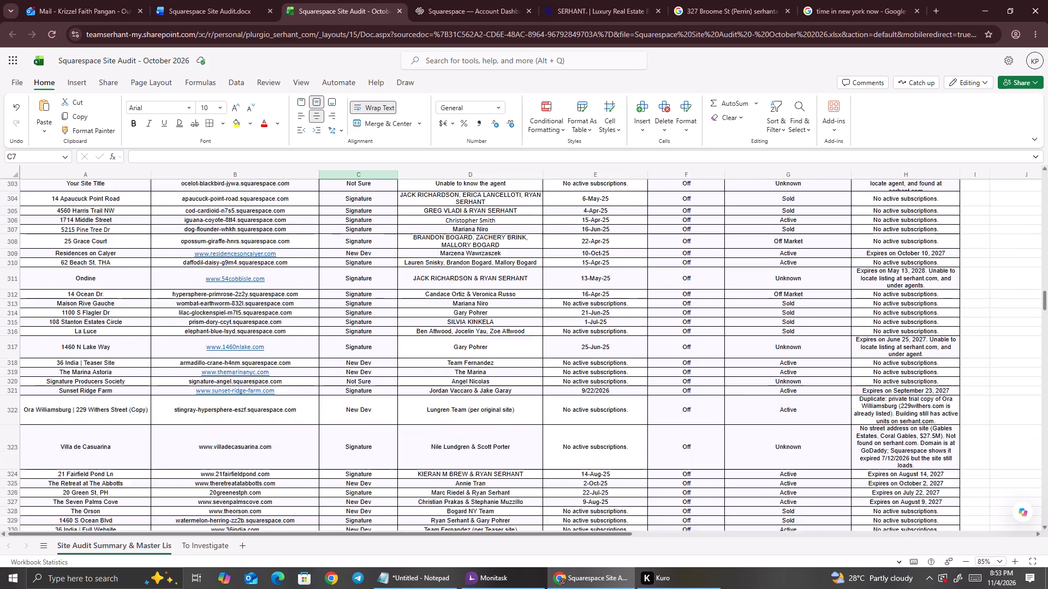
scroll(426, 362, down, 3)
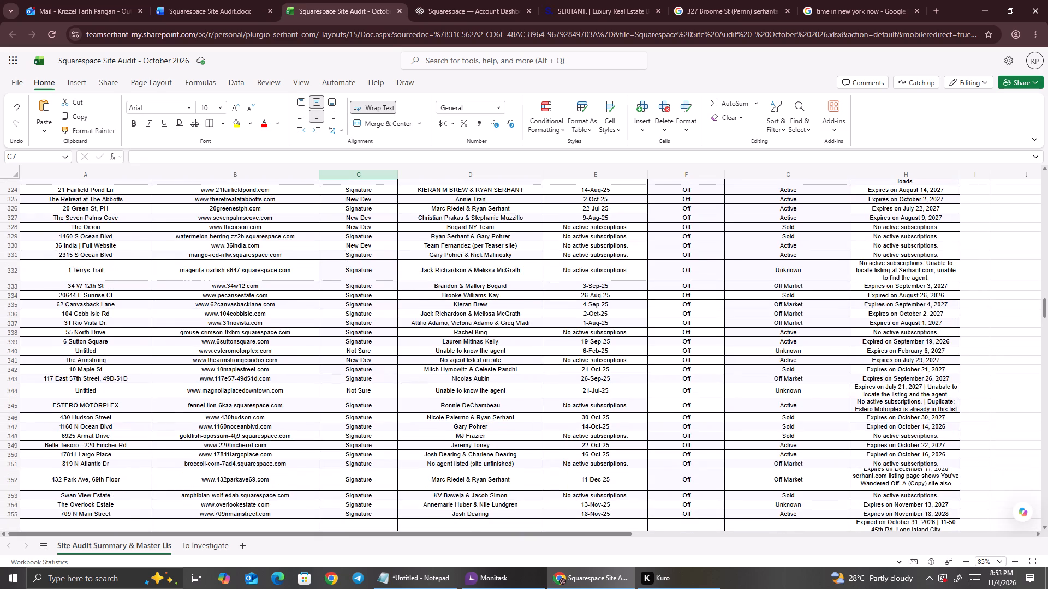
scroll(426, 362, down, 3)
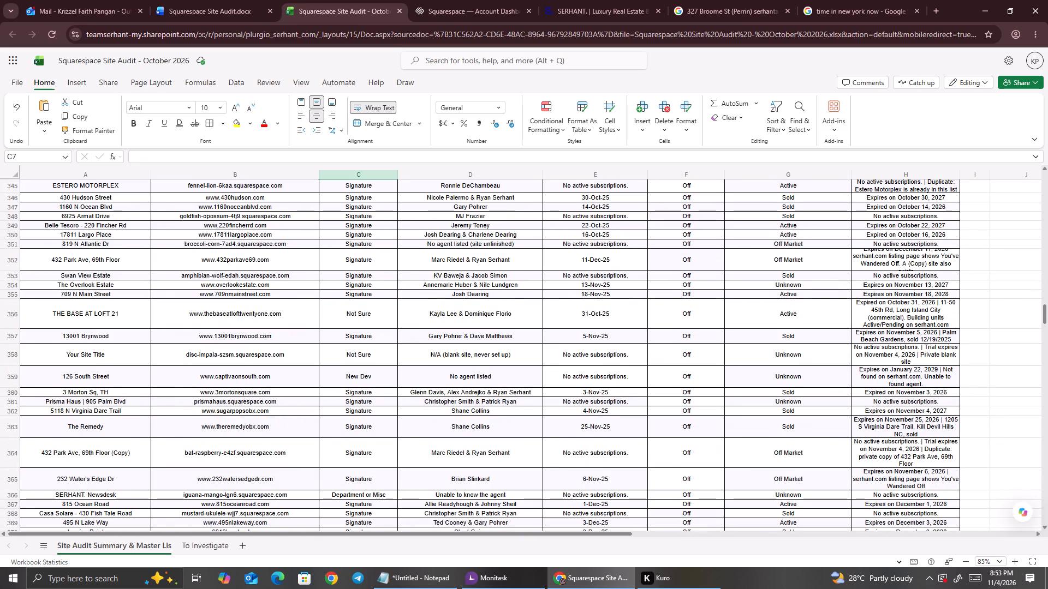
scroll(426, 362, down, 4)
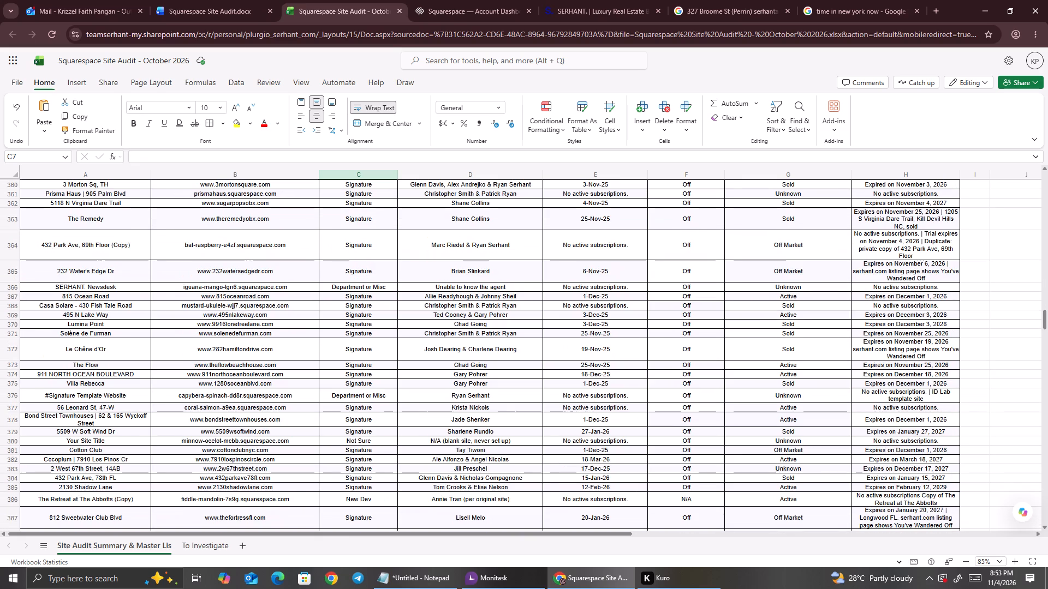
scroll(426, 362, down, 3)
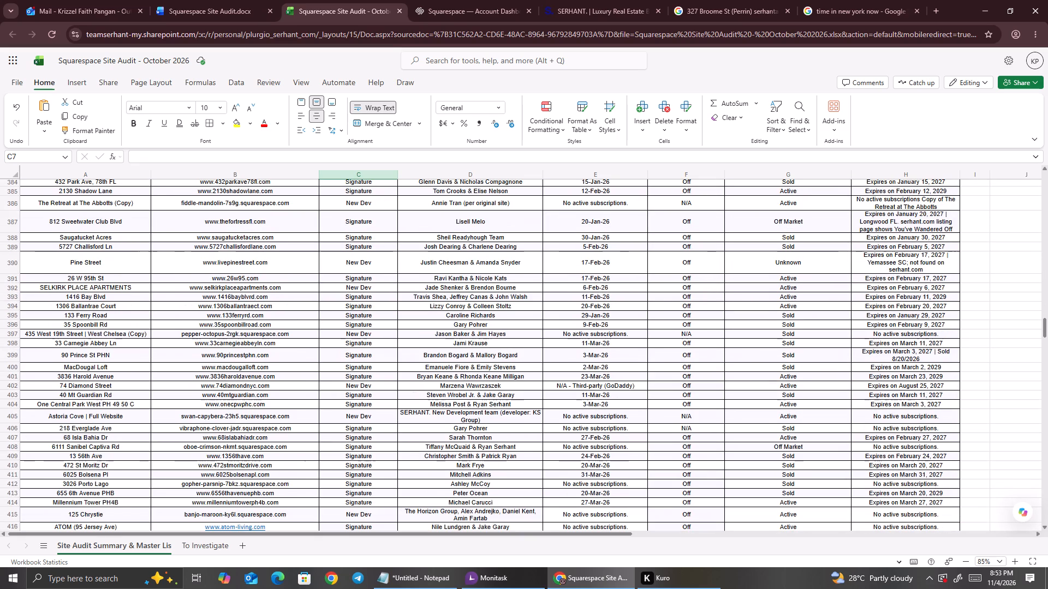
scroll(426, 362, down, 7)
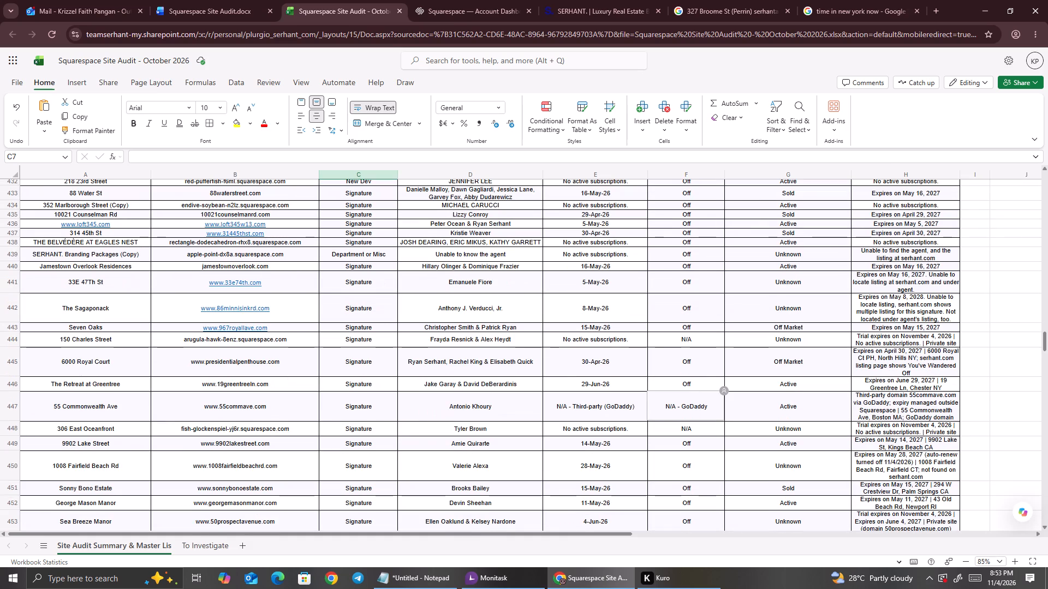
scroll(426, 362, down, 2)
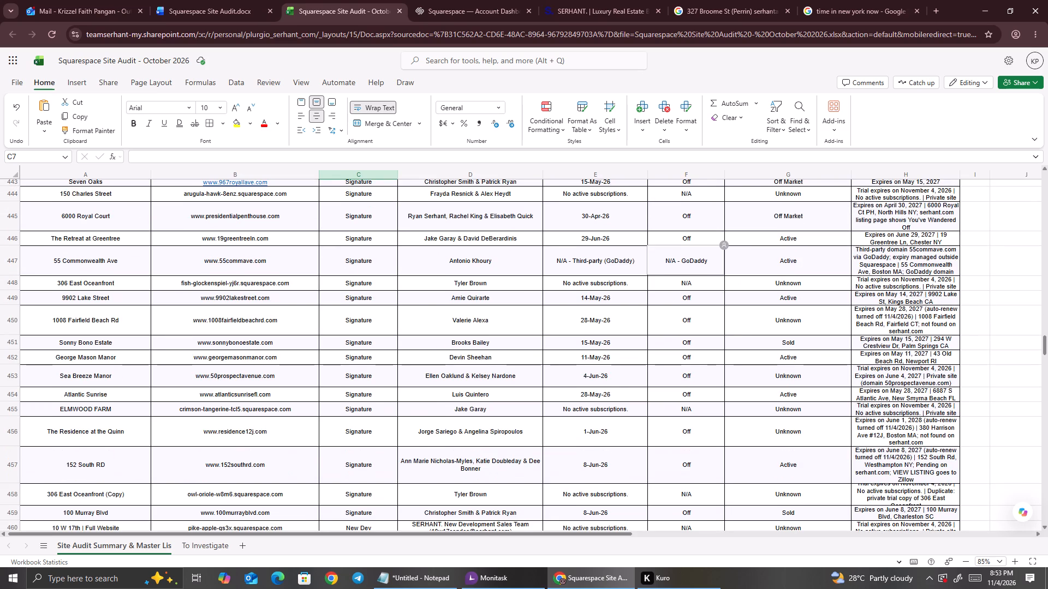
scroll(426, 362, down, 2)
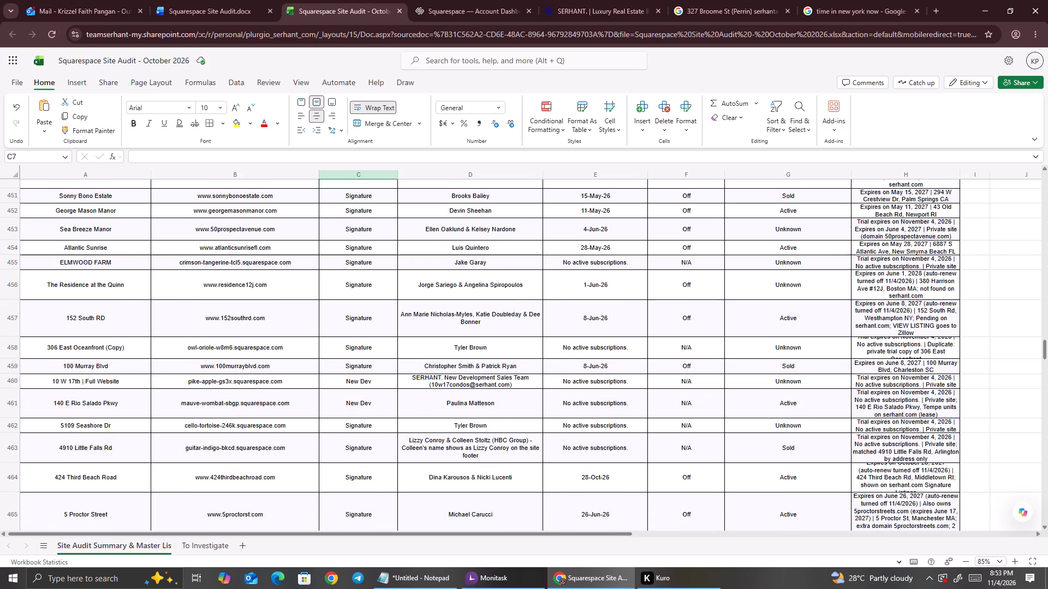
scroll(432, 380, down, 4)
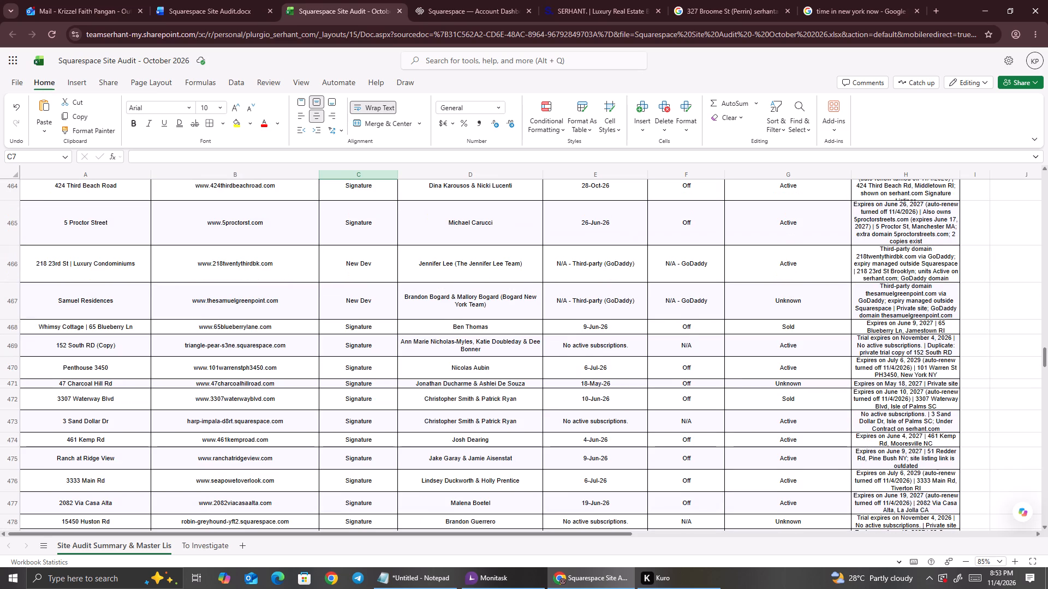
scroll(432, 382, down, 17)
scroll(432, 382, down, 10)
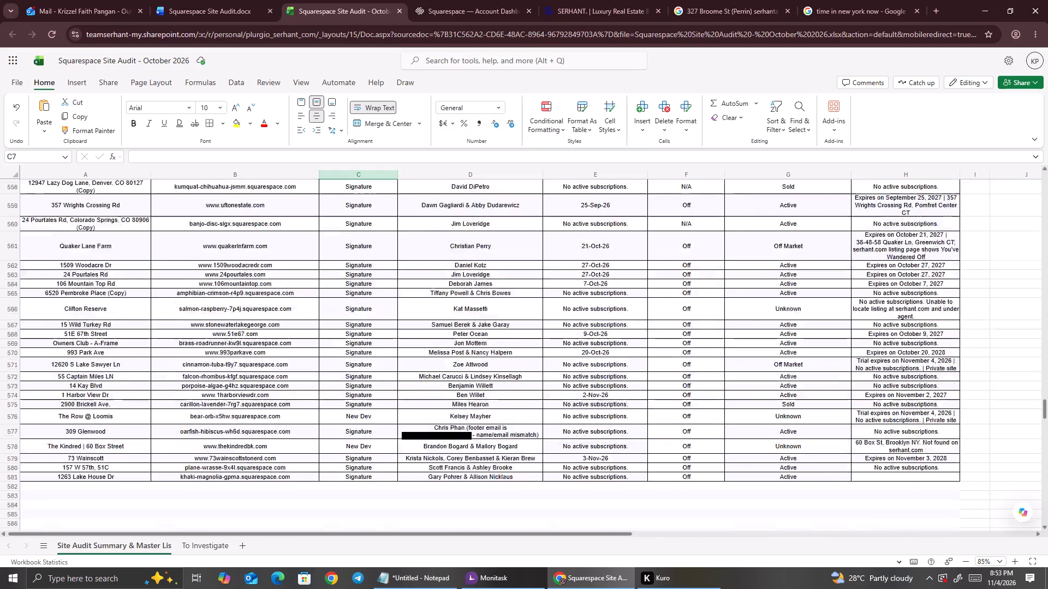
click(679, 464)
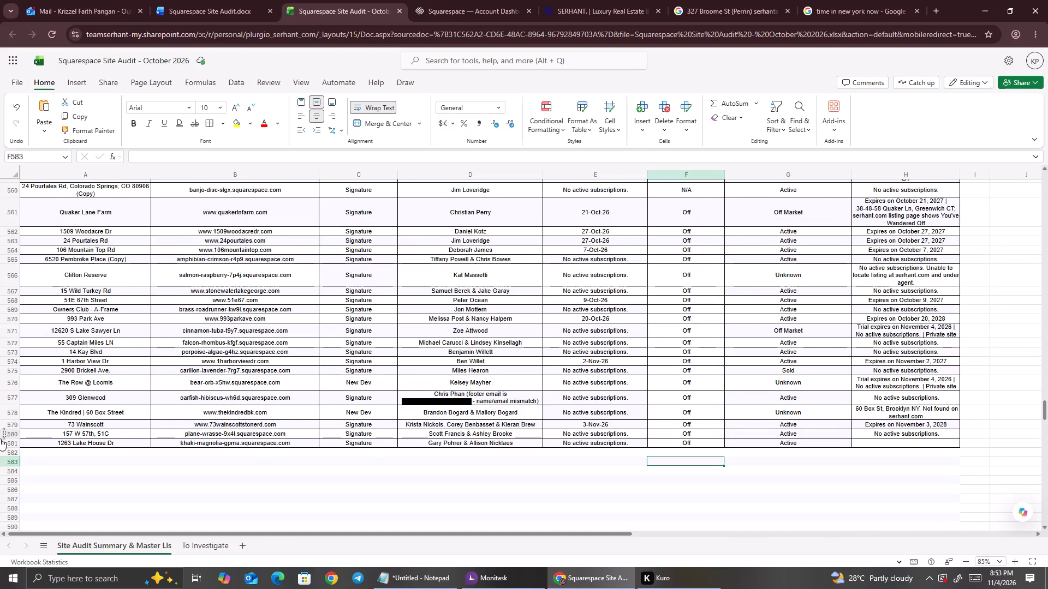
click(96, 443)
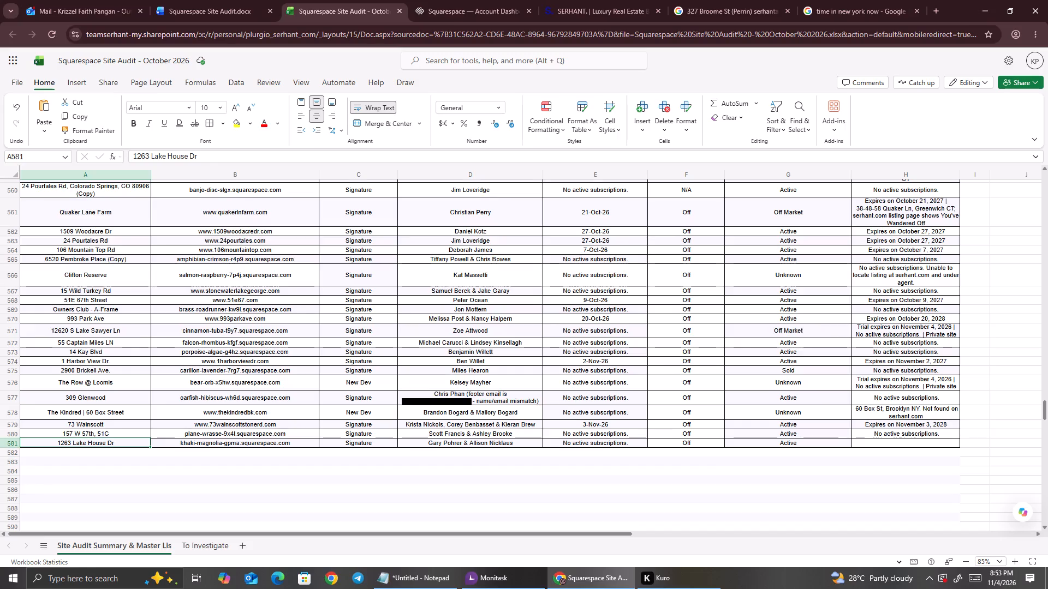
click(597, 444)
key(ctrl+c)
click(886, 442)
key(ctrl+v)
click(877, 465)
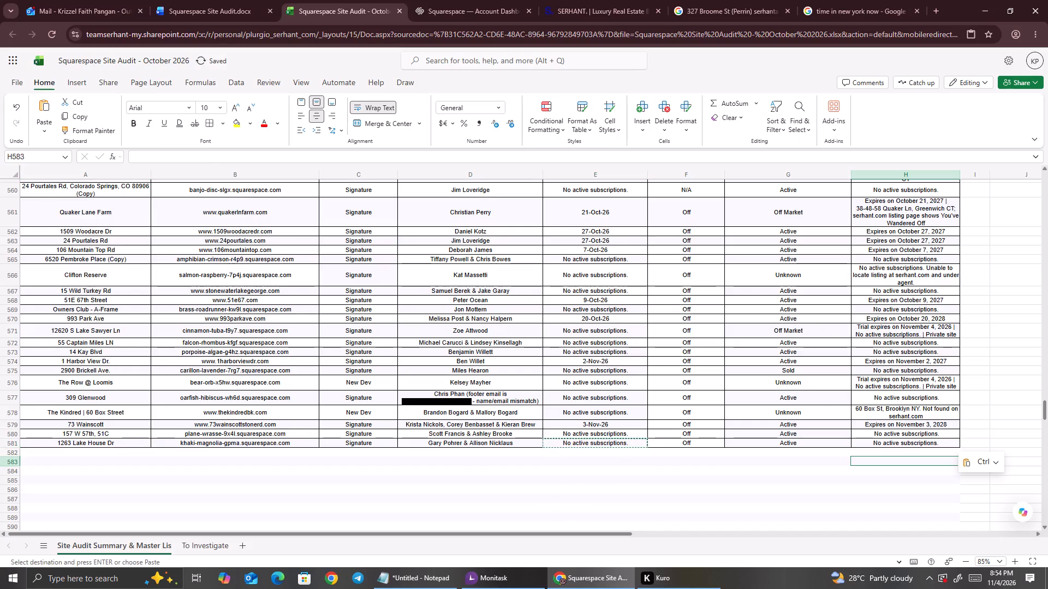
Go through the open browser pages to the New York time search and check the current time.
scroll(656, 430, up, 8)
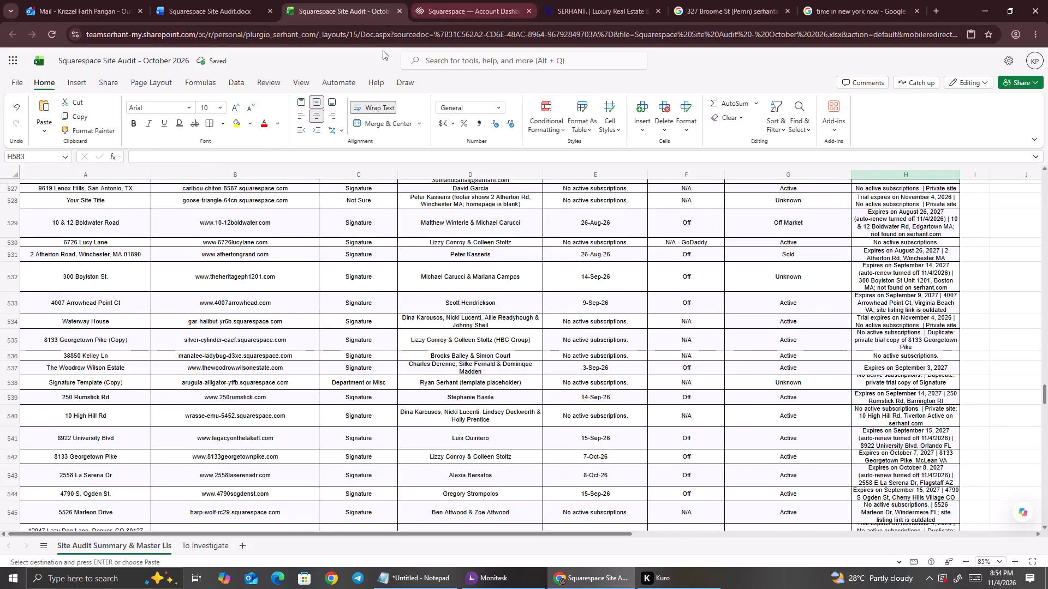
click(491, 5)
click(612, 0)
click(723, 0)
click(864, 0)
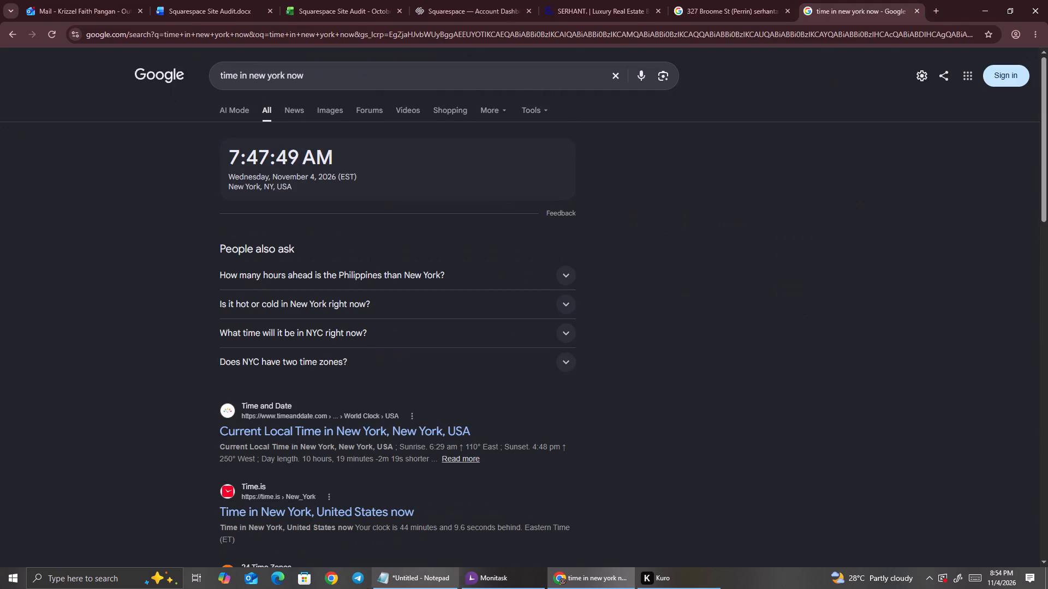
click(334, 580)
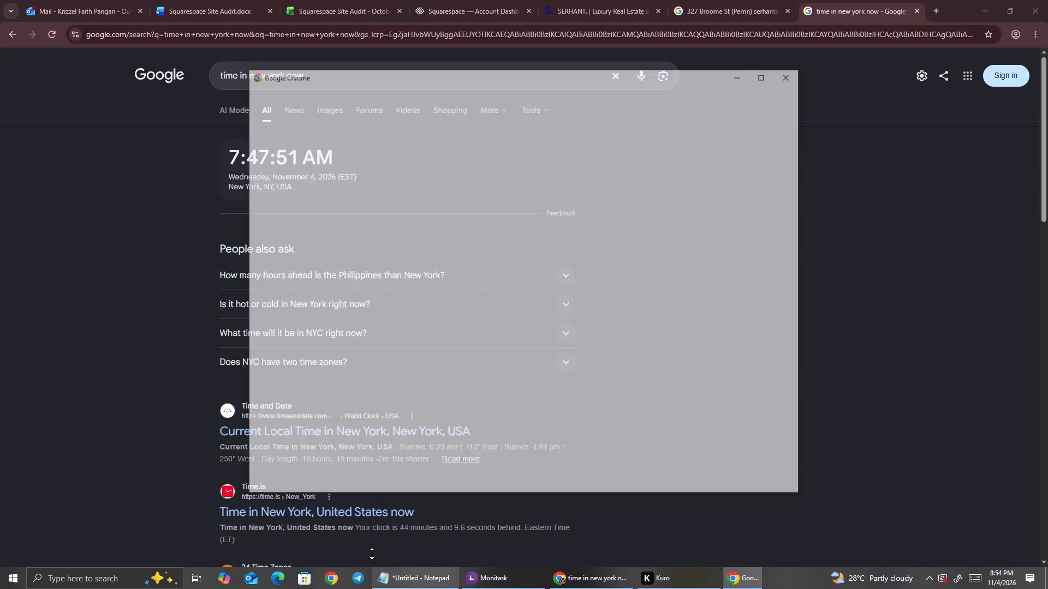